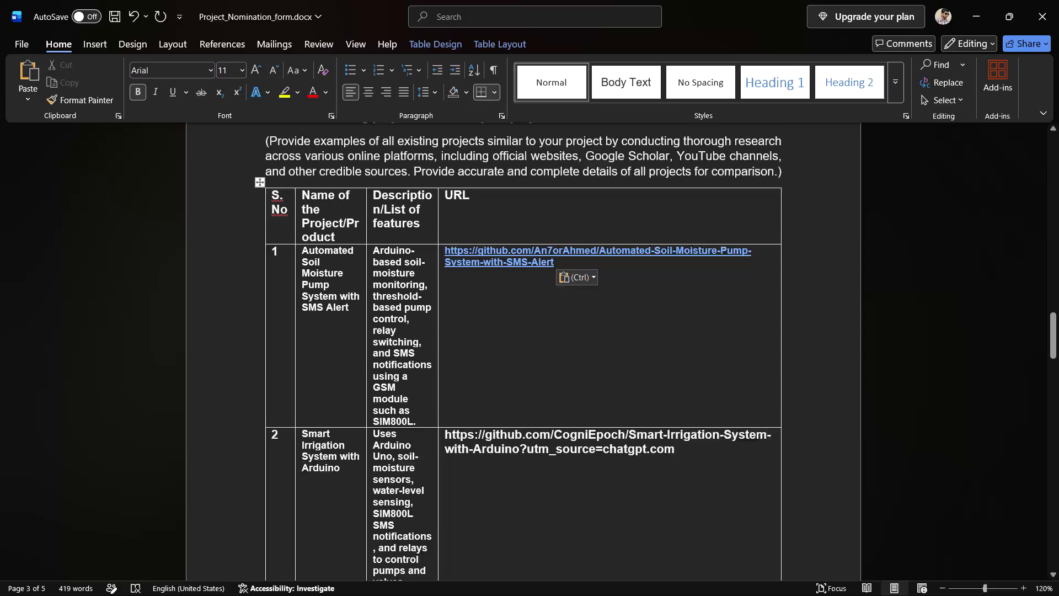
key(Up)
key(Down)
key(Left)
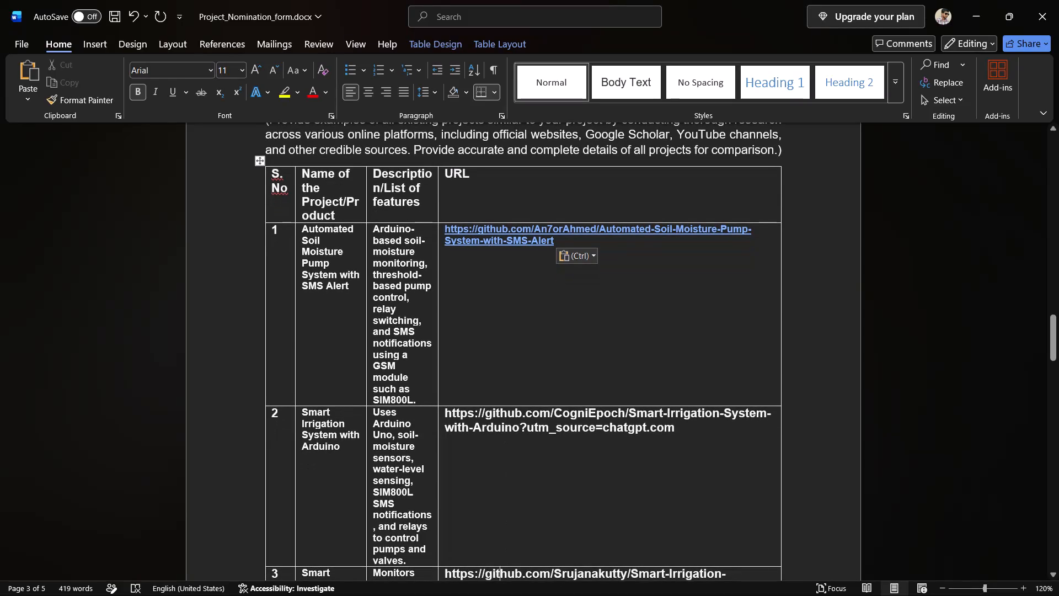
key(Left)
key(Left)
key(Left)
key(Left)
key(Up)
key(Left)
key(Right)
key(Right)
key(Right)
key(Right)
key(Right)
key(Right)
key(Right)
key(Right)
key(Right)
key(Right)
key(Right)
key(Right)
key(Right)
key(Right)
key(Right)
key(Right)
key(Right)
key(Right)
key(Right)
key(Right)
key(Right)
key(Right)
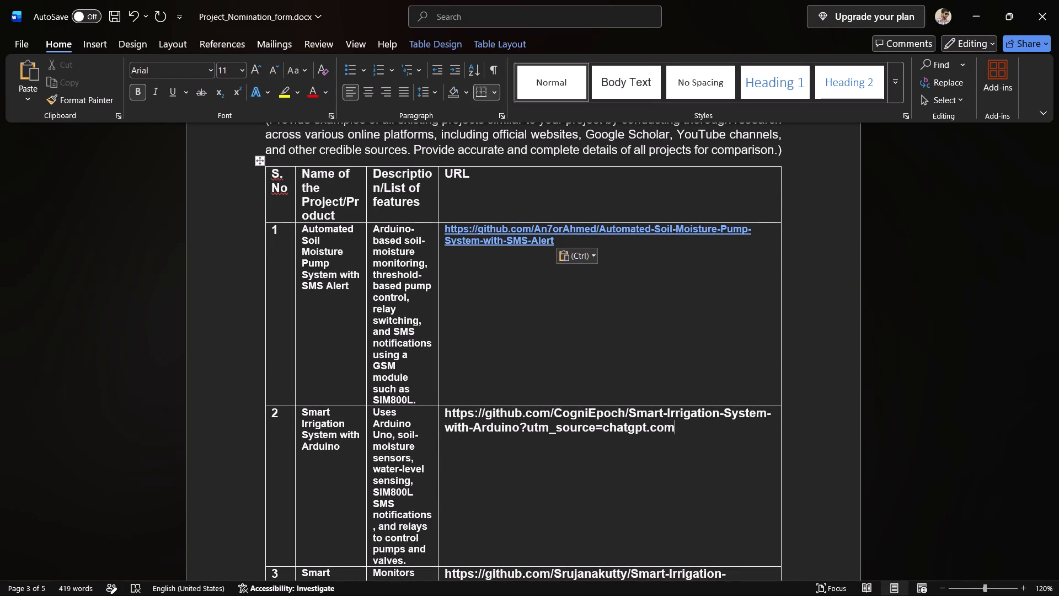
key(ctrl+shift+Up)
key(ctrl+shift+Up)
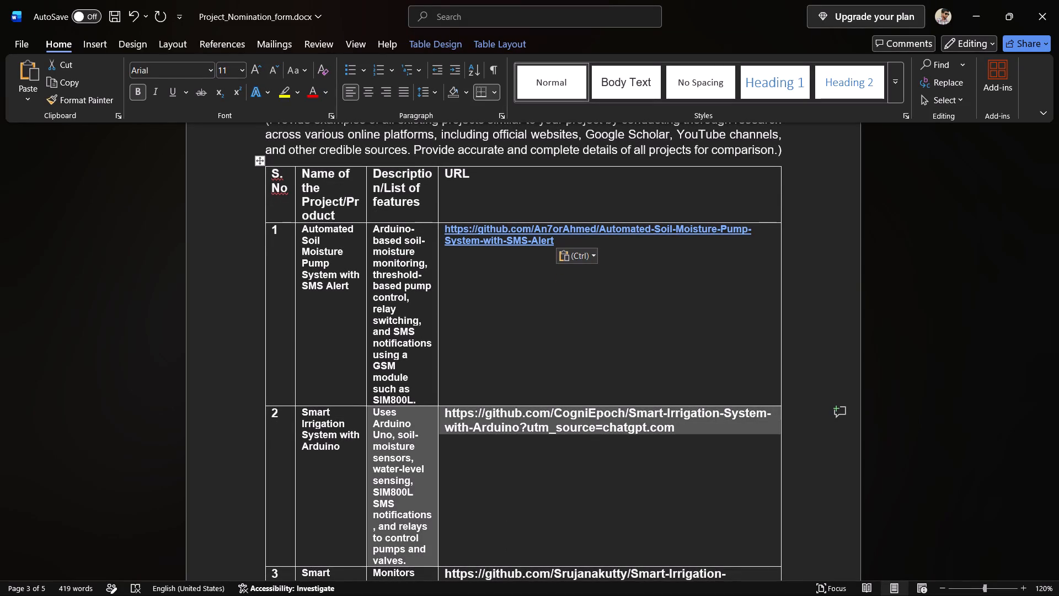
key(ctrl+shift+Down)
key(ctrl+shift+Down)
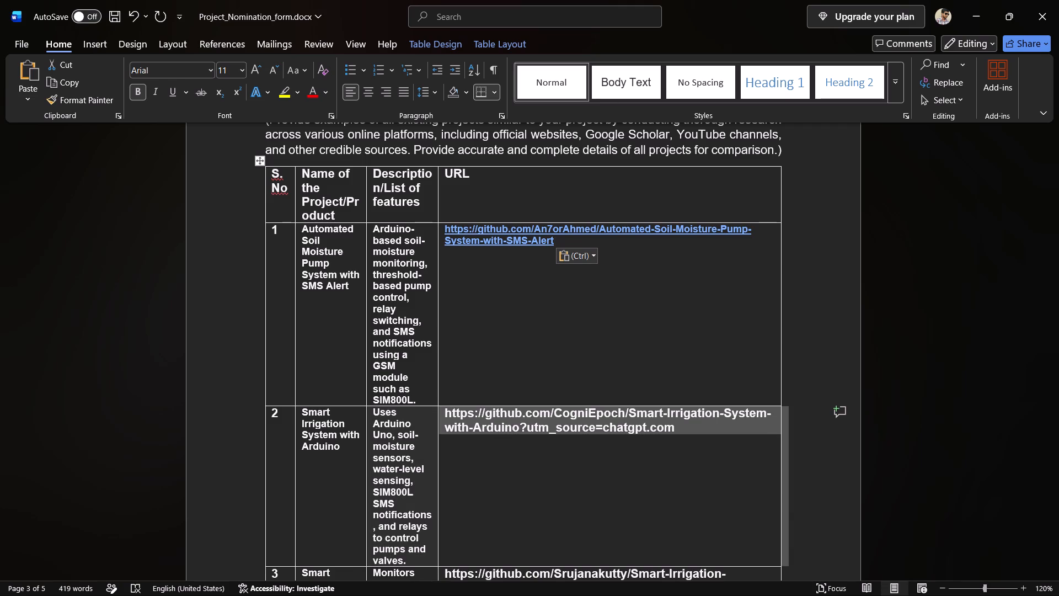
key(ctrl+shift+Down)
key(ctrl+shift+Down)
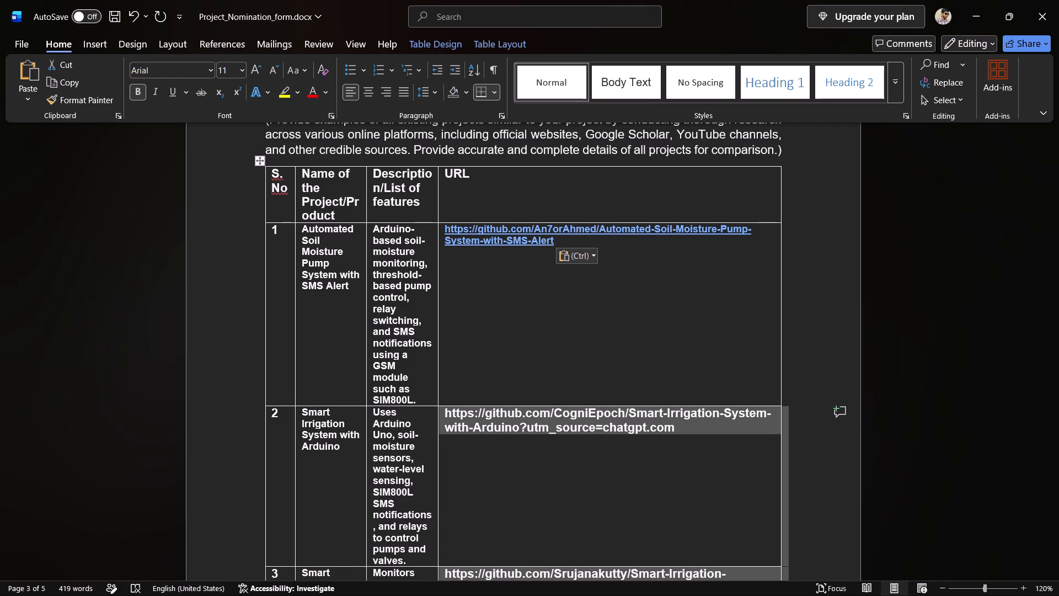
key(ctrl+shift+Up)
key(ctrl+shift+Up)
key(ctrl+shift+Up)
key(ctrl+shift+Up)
Delete the plain-text URL from the URL cell of row 2, Smart Irrigation System with Arduino.
click(505, 457)
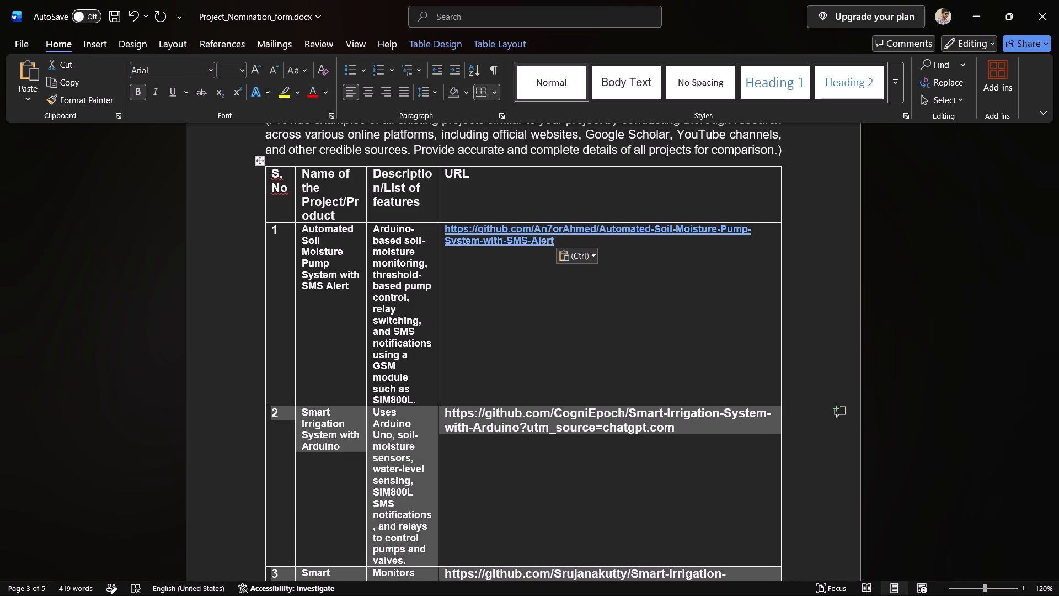
key(Right)
key(Right)
key(Right)
key(Right)
key(Right)
key(Right)
key(Right)
key(Right)
key(Right)
key(Right)
key(Right)
key(Right)
key(Right)
key(Right)
key(Right)
key(Right)
key(Right)
key(Right)
key(Right)
key(Right)
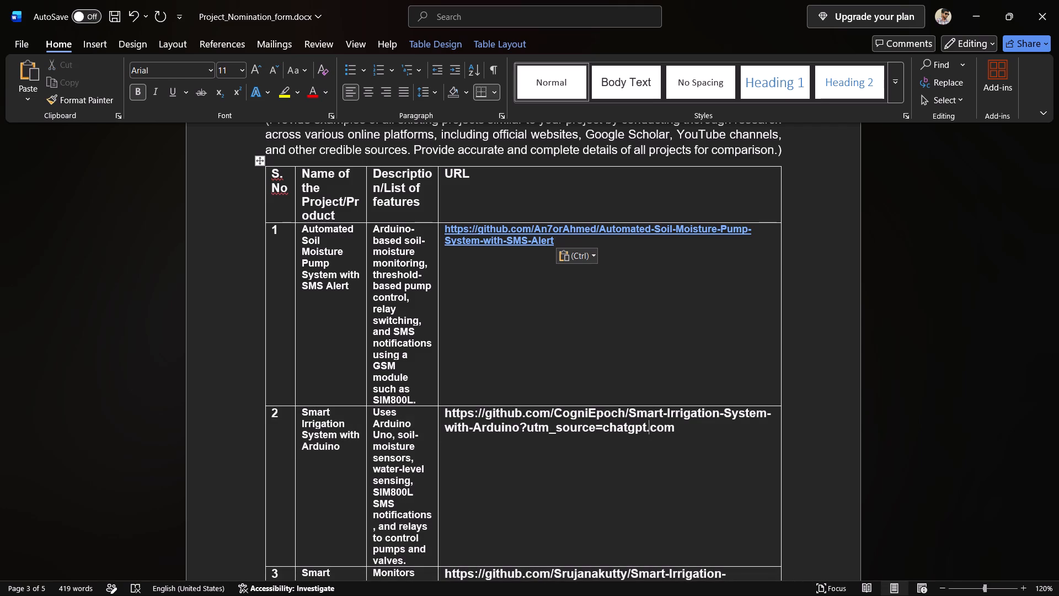
key(Right)
key(Right)
key(Right)
key(ctrl+shift+Up)
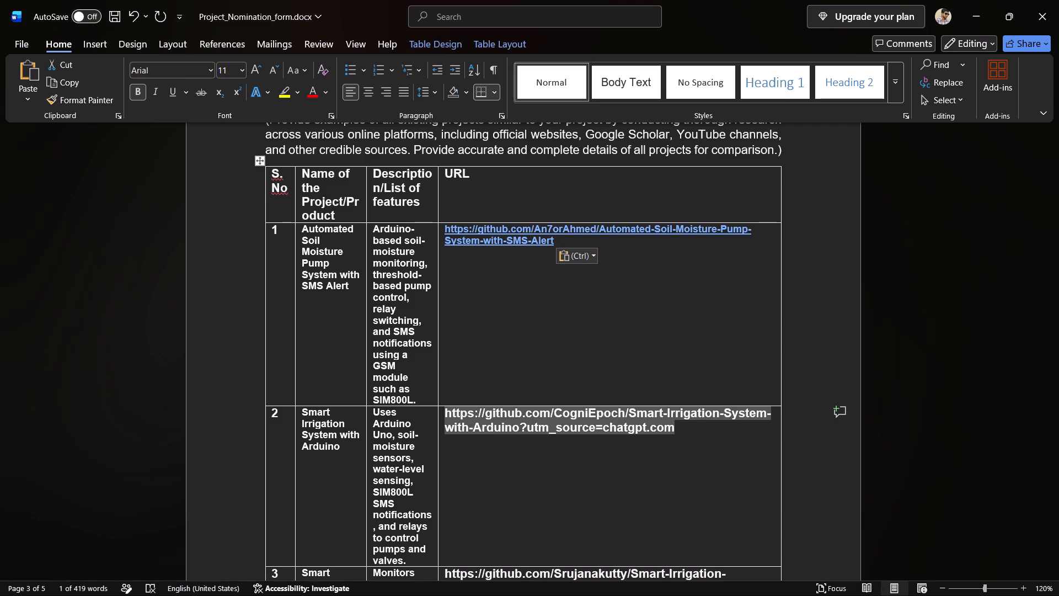
key(BackSpace)
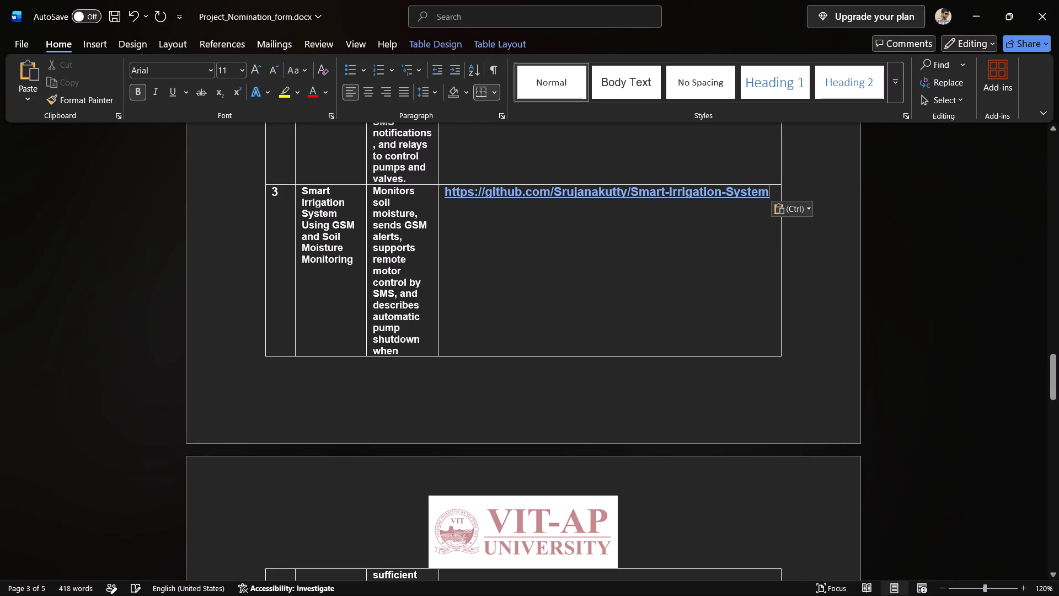
click(908, 260)
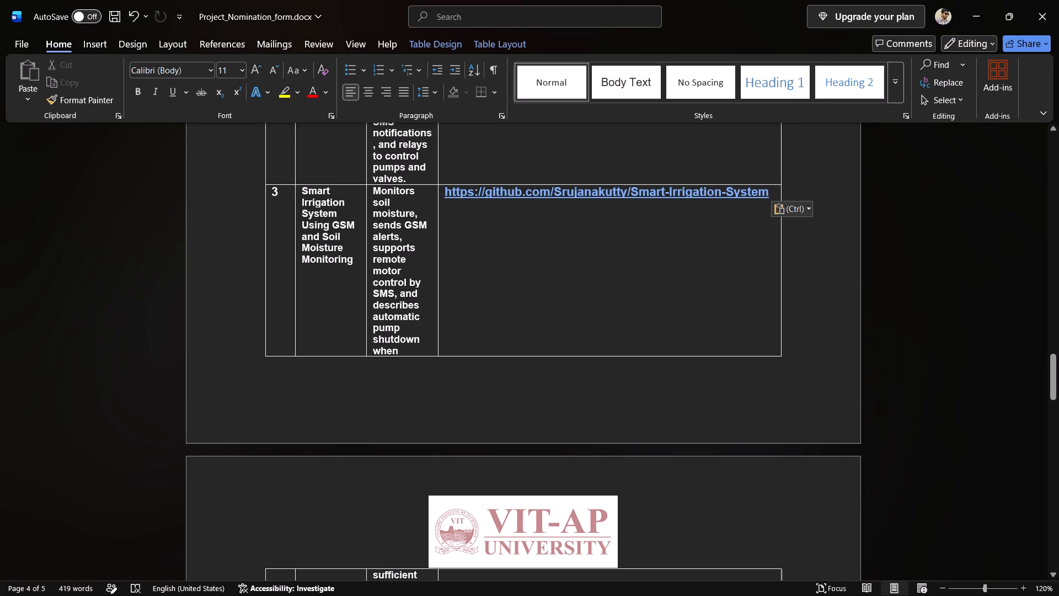
Remove "chatgpt" from row 4's DOI address so that it ends in utm_source=.com.
scroll(597, 333, down, 3)
click(559, 253)
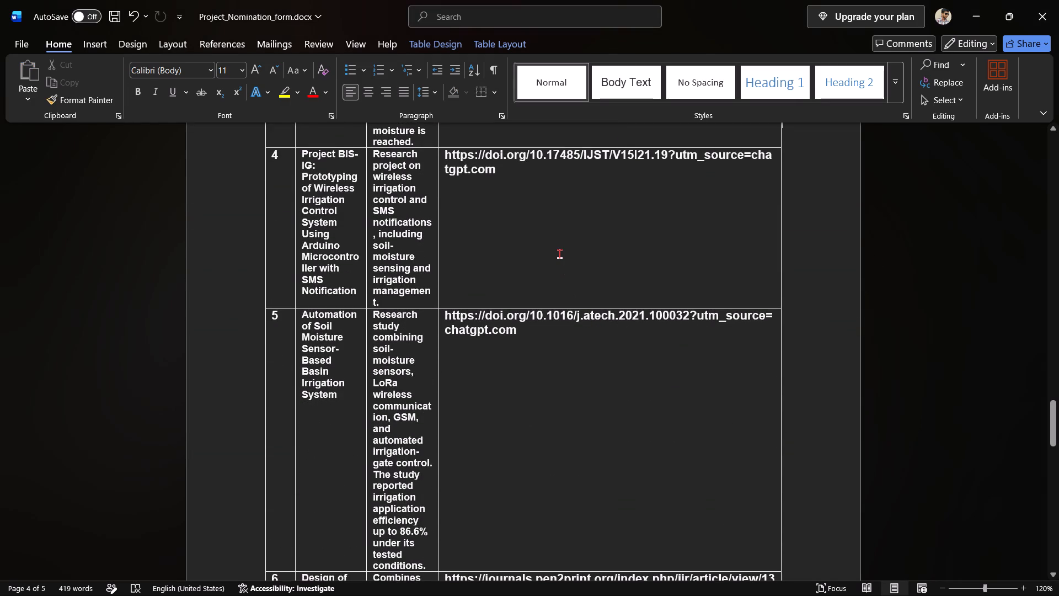
key(Left)
key(Left)
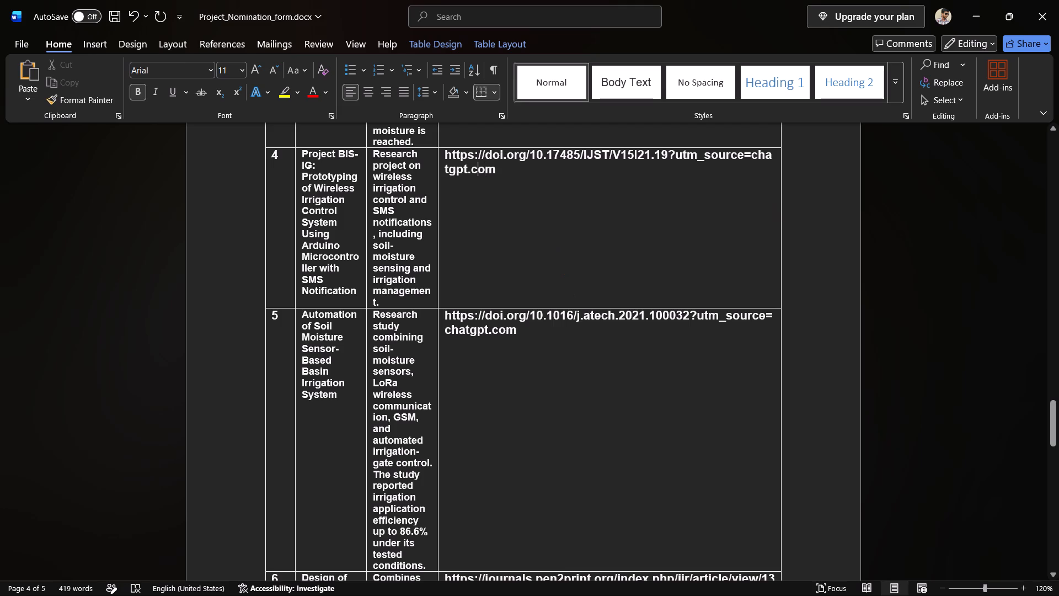
key(Left)
key(Left)
key(BackSpace)
key(BackSpace)
key(BackSpace)
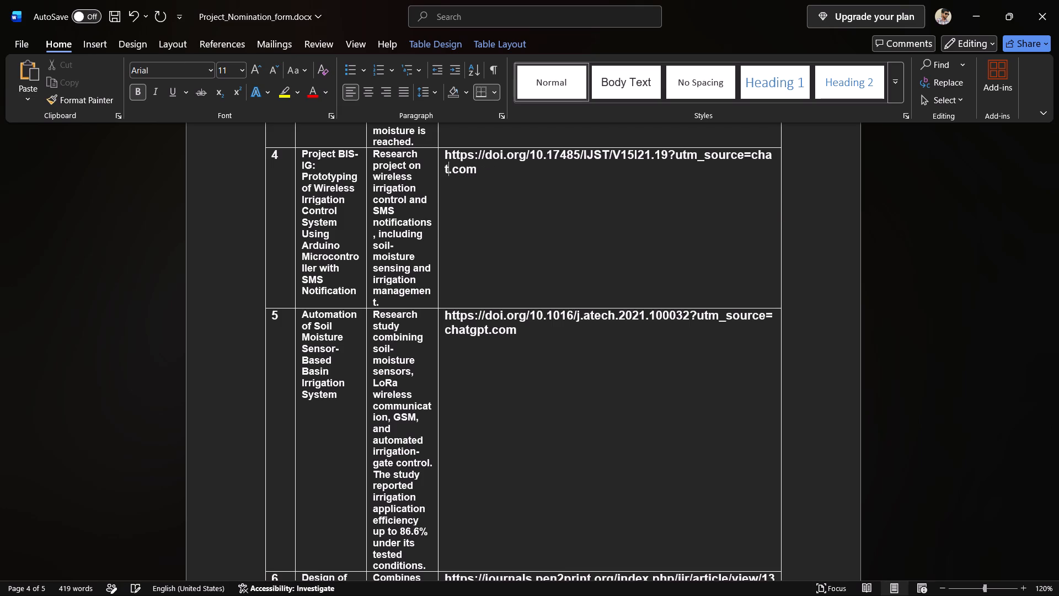
key(BackSpace)
key(BackSpace)
key(BackSpace)
key(BackSpace)
Copy the whole edited DOI address from row 4's URL cell.
key(Right)
key(Right)
key(Right)
key(Right)
key(ctrl+shift+Up)
key(ctrl+c)
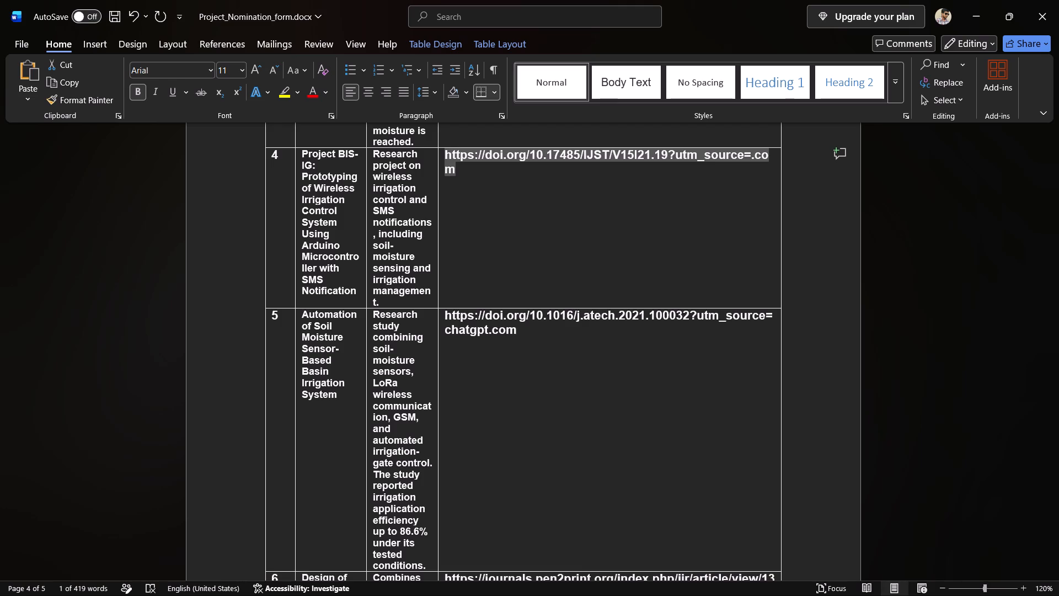
key(ctrl+c)
click(890, 319)
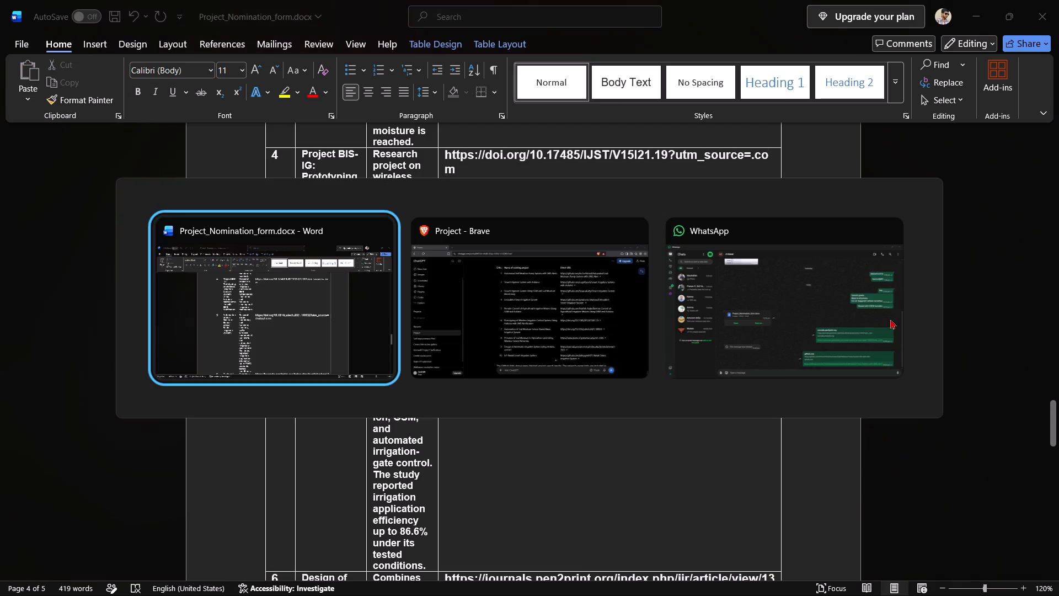
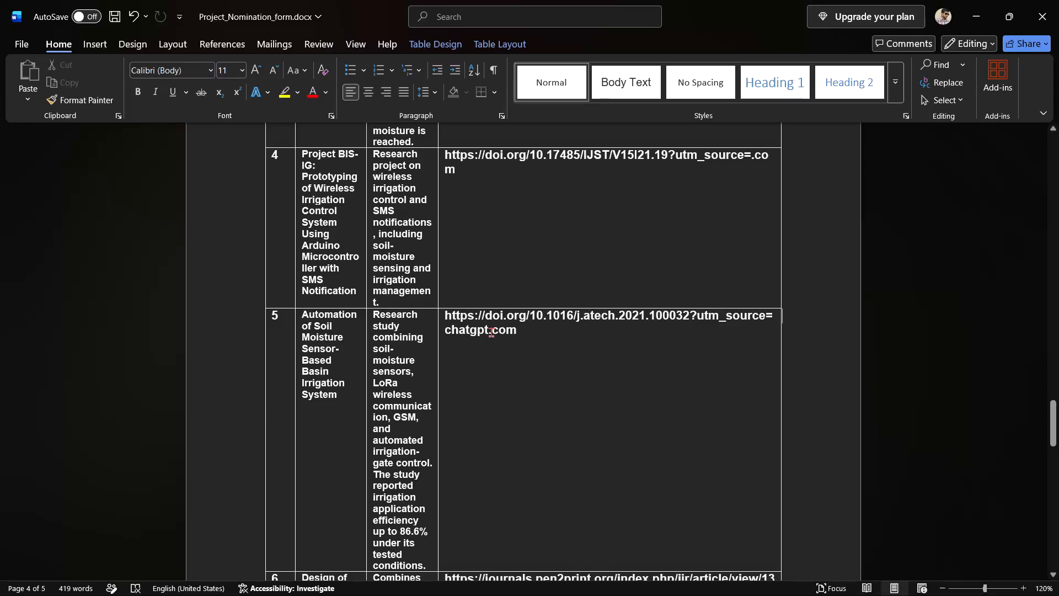
Remove "chatgpt" from row 5's DOI address so that it ends in utm_source=.com.
click(491, 332)
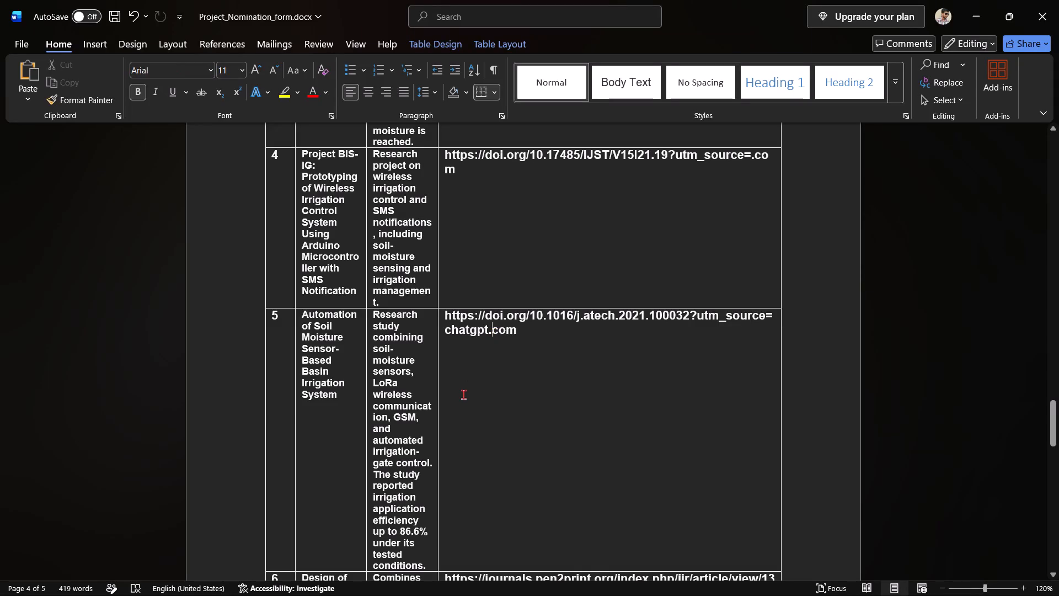
key(Left)
key(BackSpace)
key(BackSpace)
key(BackSpace)
key(BackSpace)
key(BackSpace)
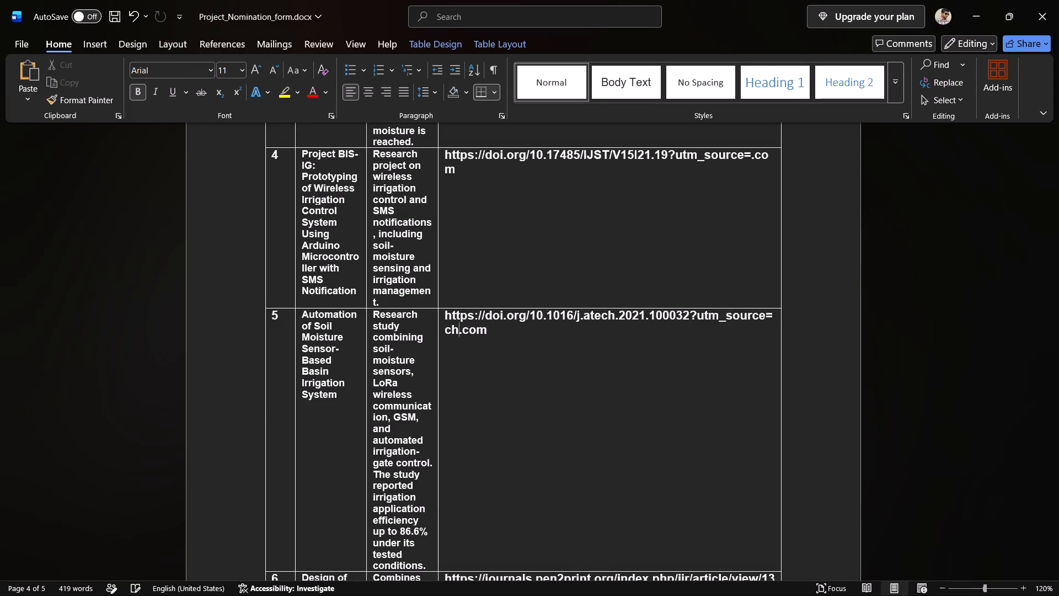
key(BackSpace)
key(BackSpace)
key(BackSpace)
key(equal)
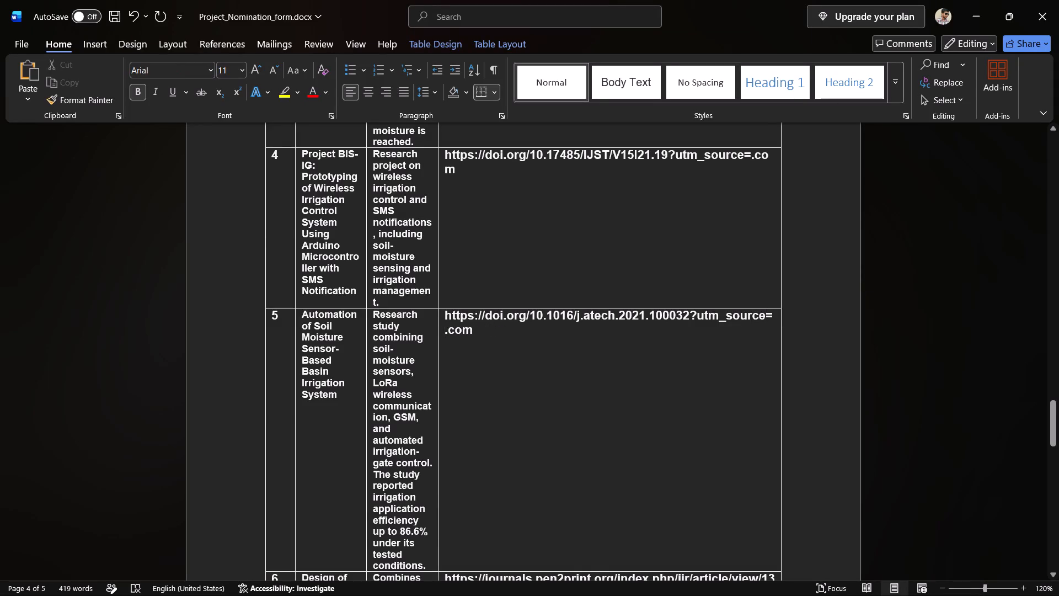
Remove "chatgpt" from row 6's journals.pen2print.org address so that it ends in utm_source=.com.
scroll(505, 451, down, 4)
click(648, 332)
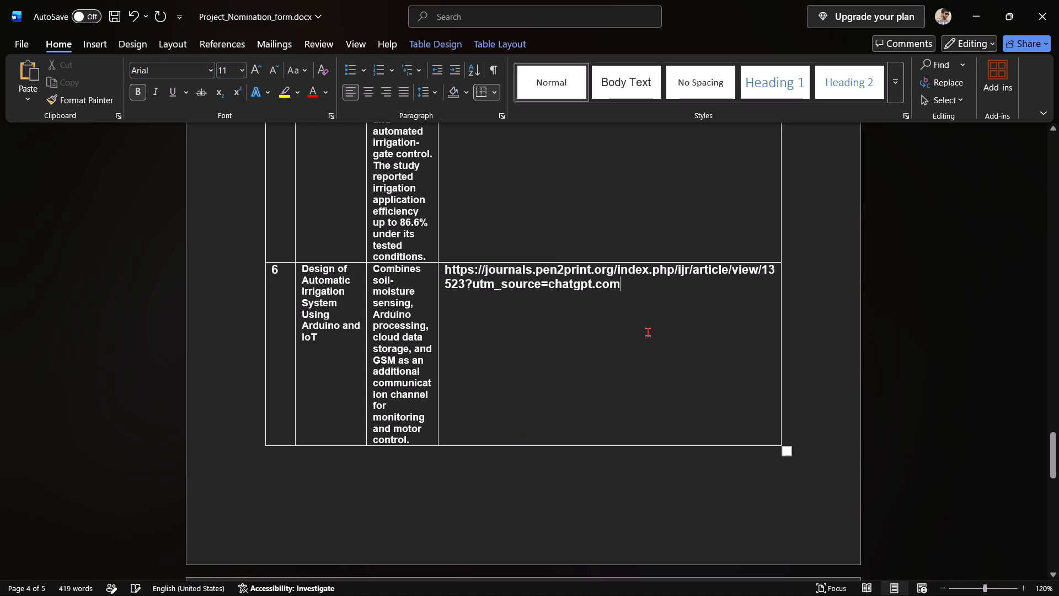
key(Left)
key(Left)
key(Left)
key(Left)
key(BackSpace)
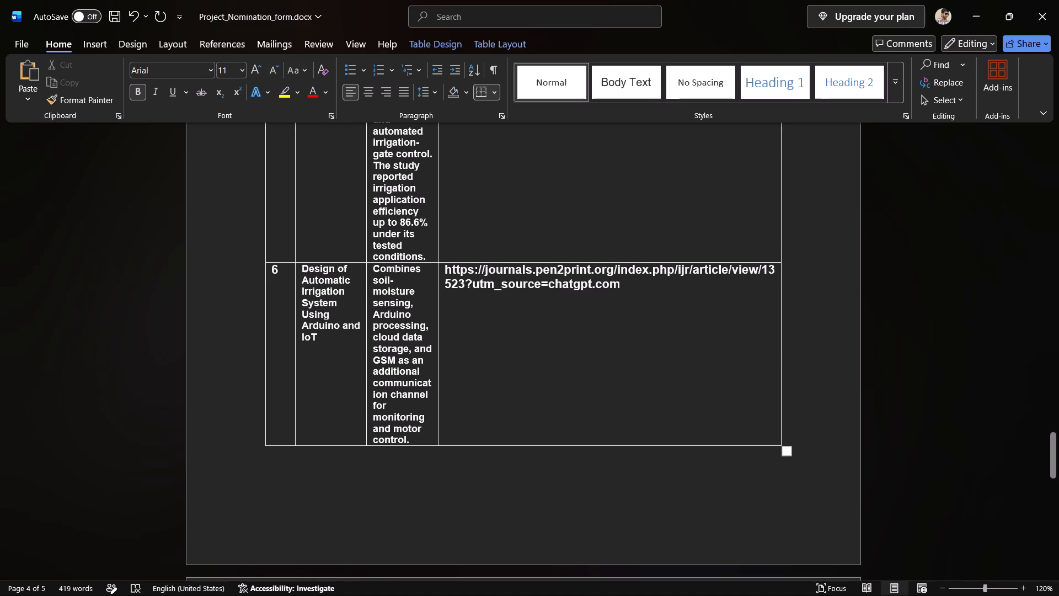
key(BackSpace)
key(BackSpace)
key(BackSpace)
key(BackSpace)
key(BackSpace)
key(BackSpace)
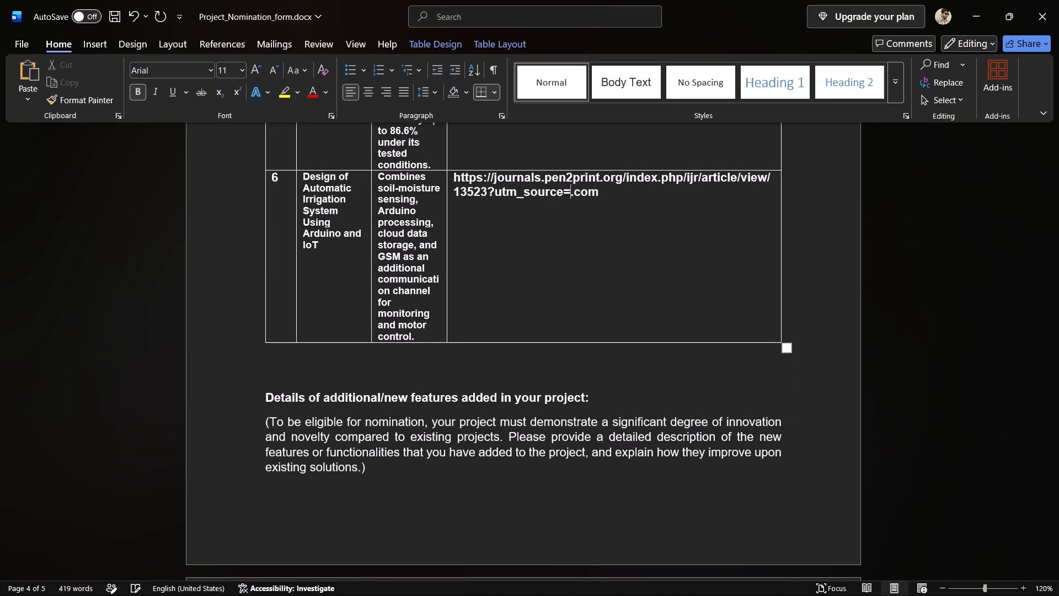
Set the text of project rows 1 to 6 in the existing-projects table to font size 8, leaving out the header row.
scroll(612, 295, up, 1)
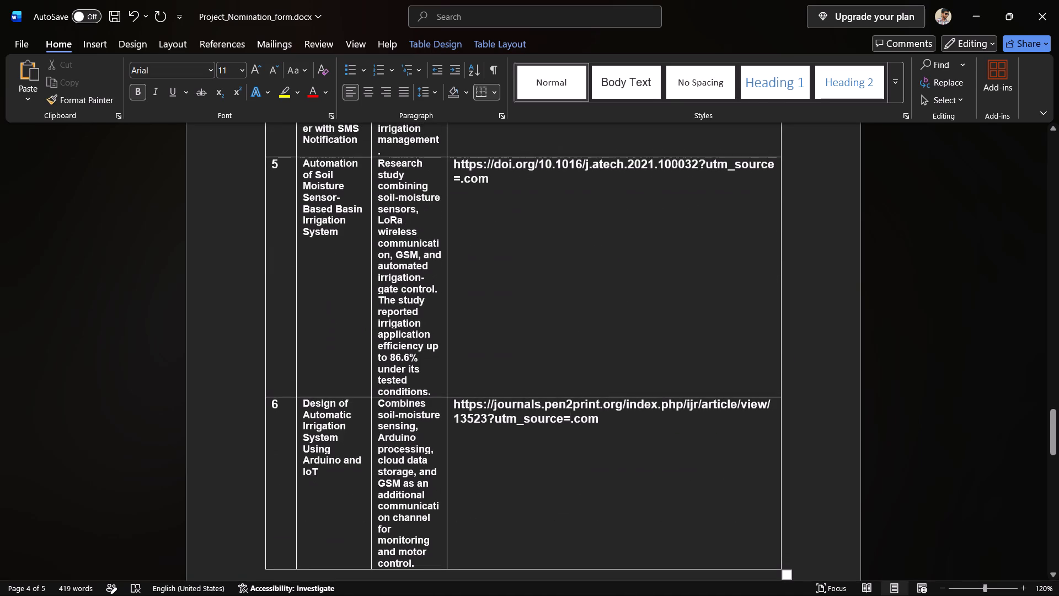
drag(628, 554, 531, 402)
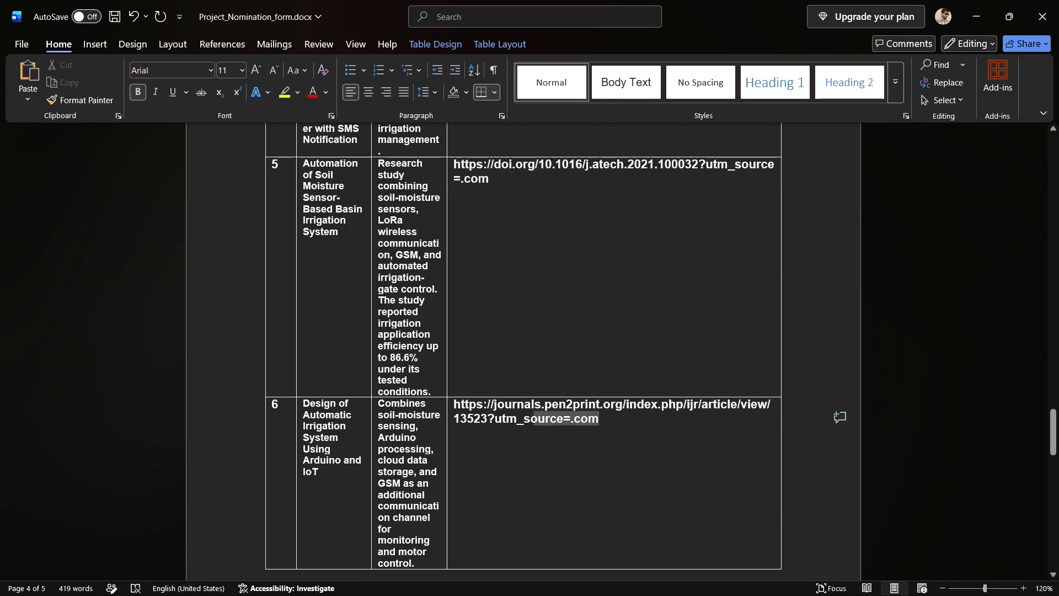
drag(531, 402, 306, 89)
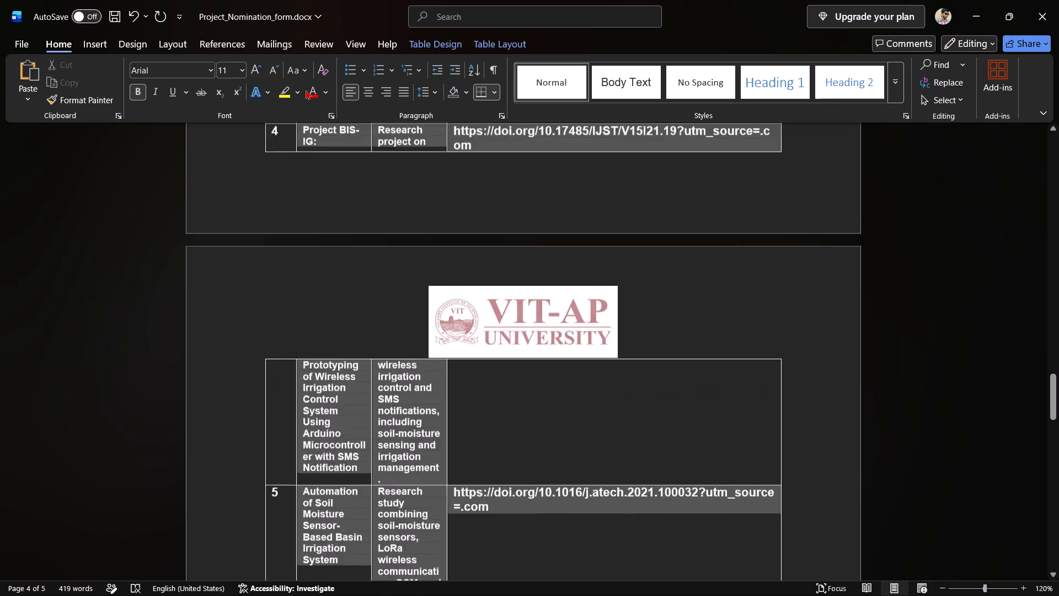
drag(306, 89, 267, 206)
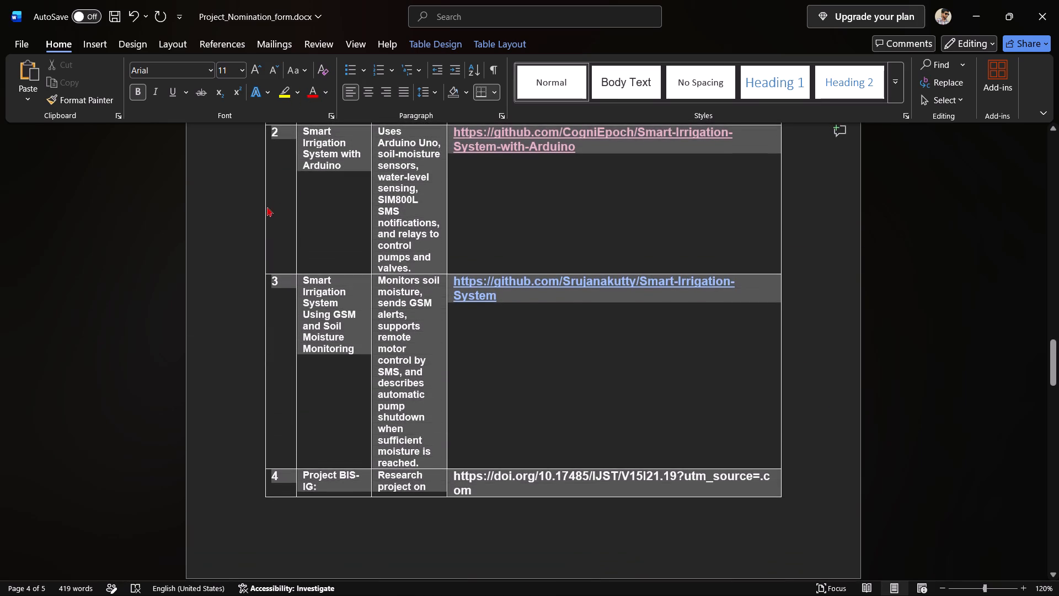
drag(267, 206, 266, 157)
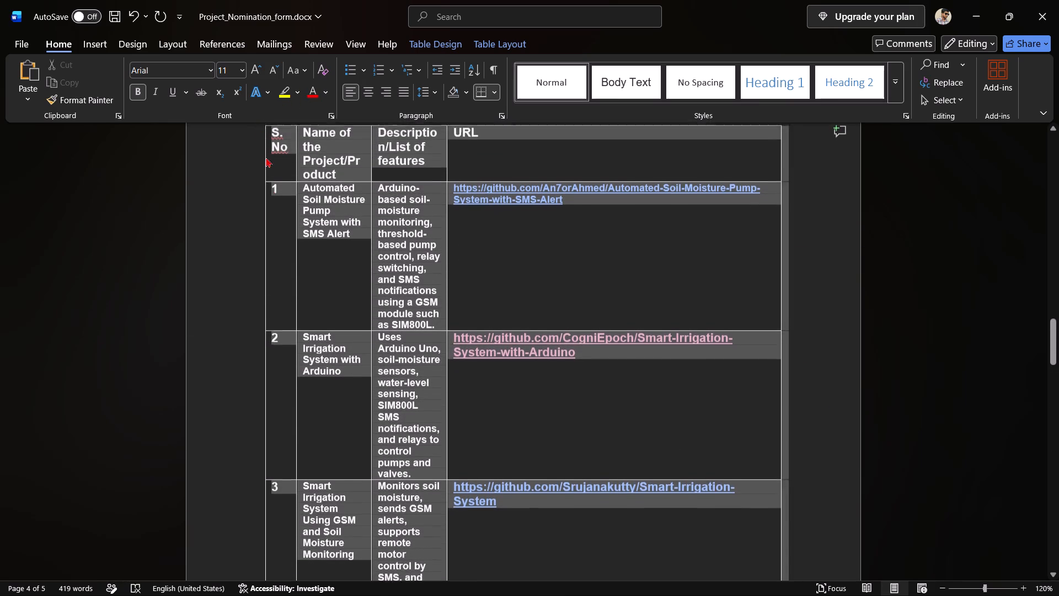
drag(266, 157, 270, 195)
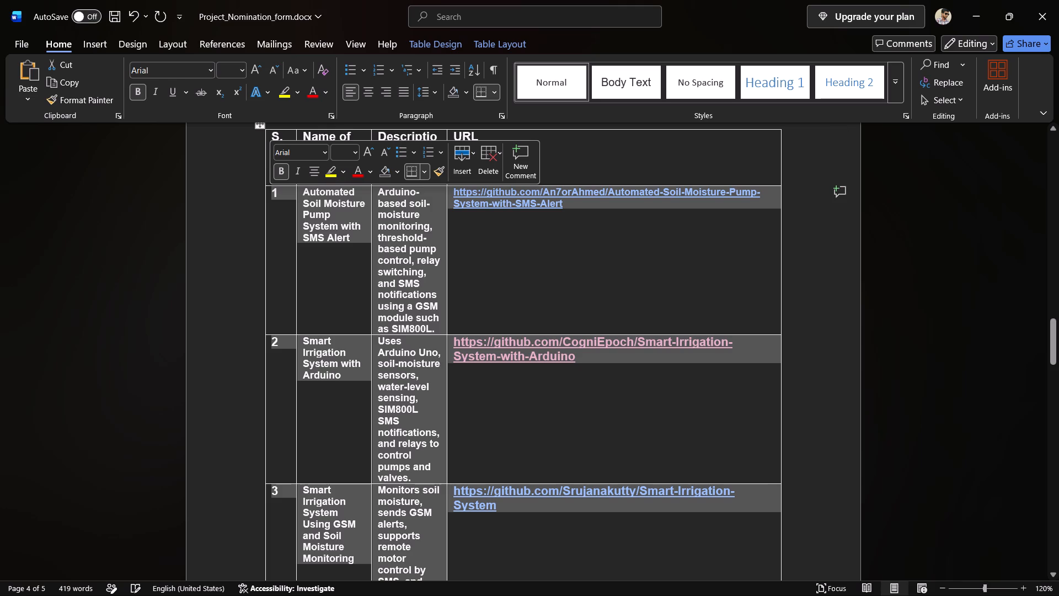
click(352, 153)
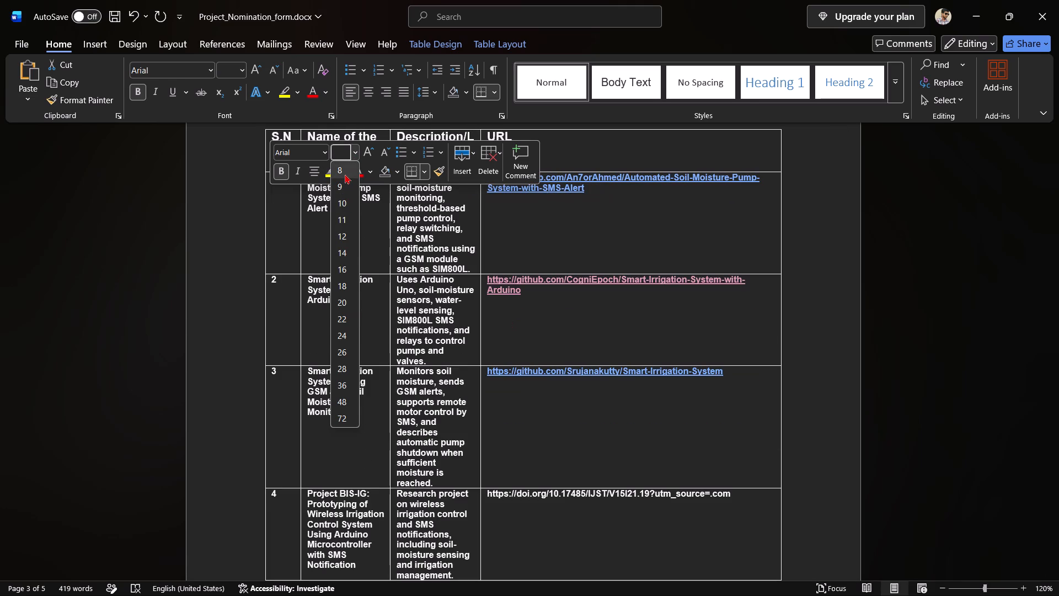
click(345, 174)
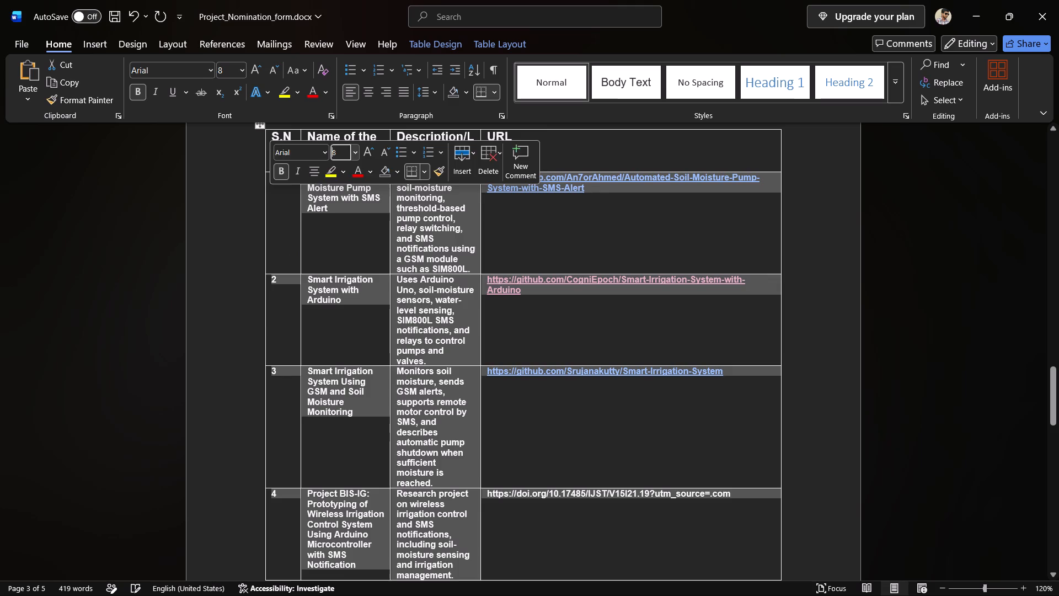
click(234, 327)
click(176, 349)
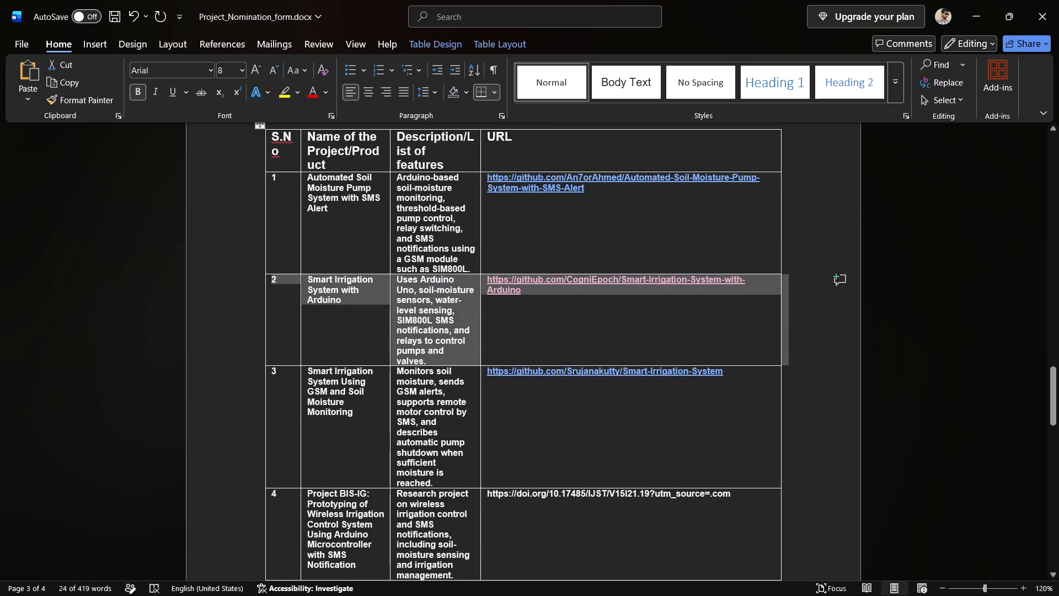
Widen the existing-projects table by extending its right border almost to the page edge.
drag(780, 338, 787, 333)
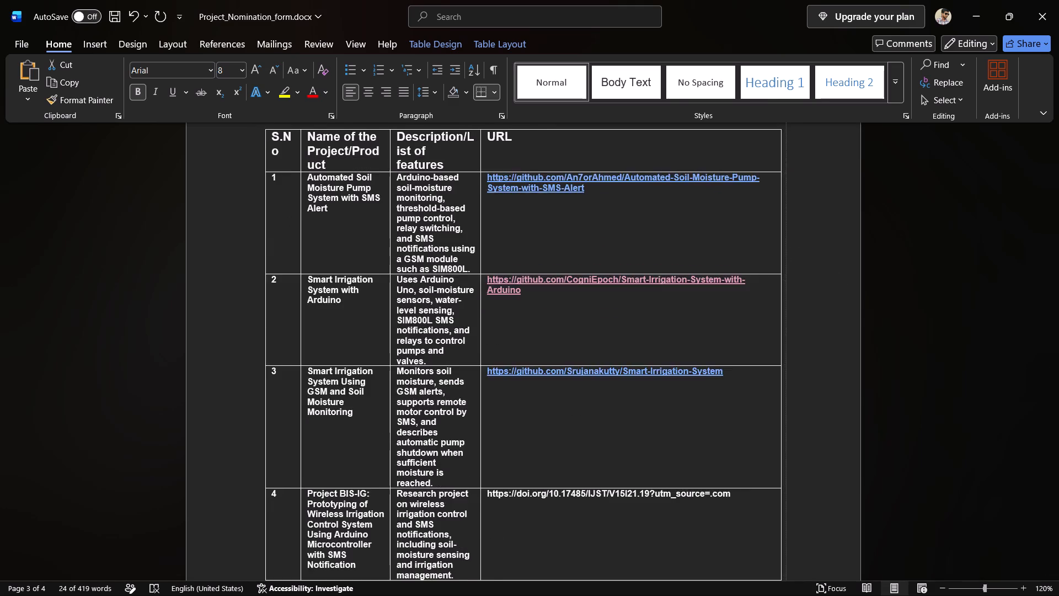
drag(787, 333, 788, 334)
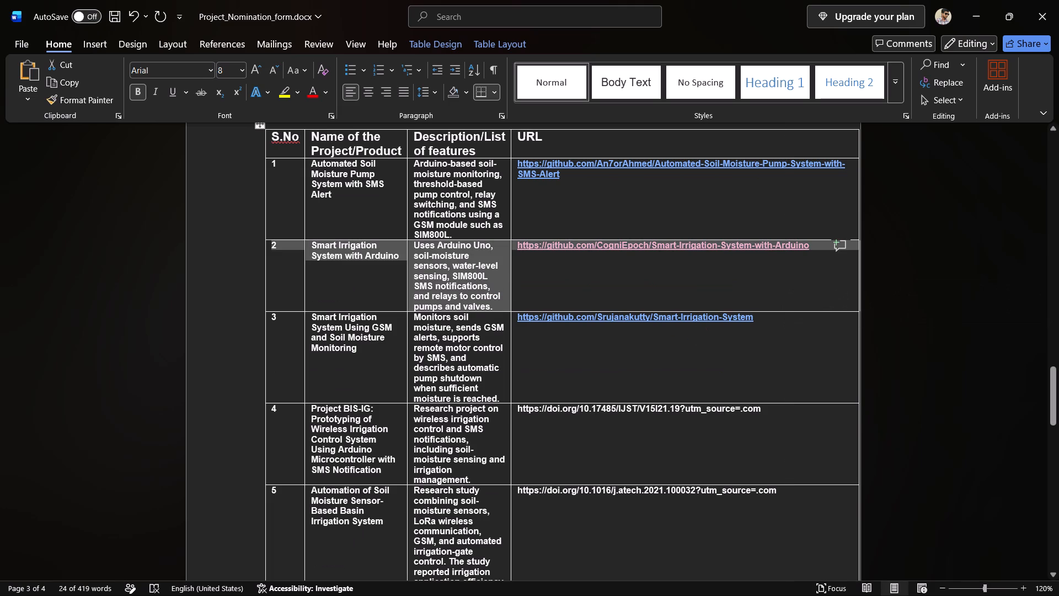
Move the whole existing-projects table leftward so that it sits roughly centred between the page edges.
scroll(409, 238, up, 1)
scroll(237, 213, up, 1)
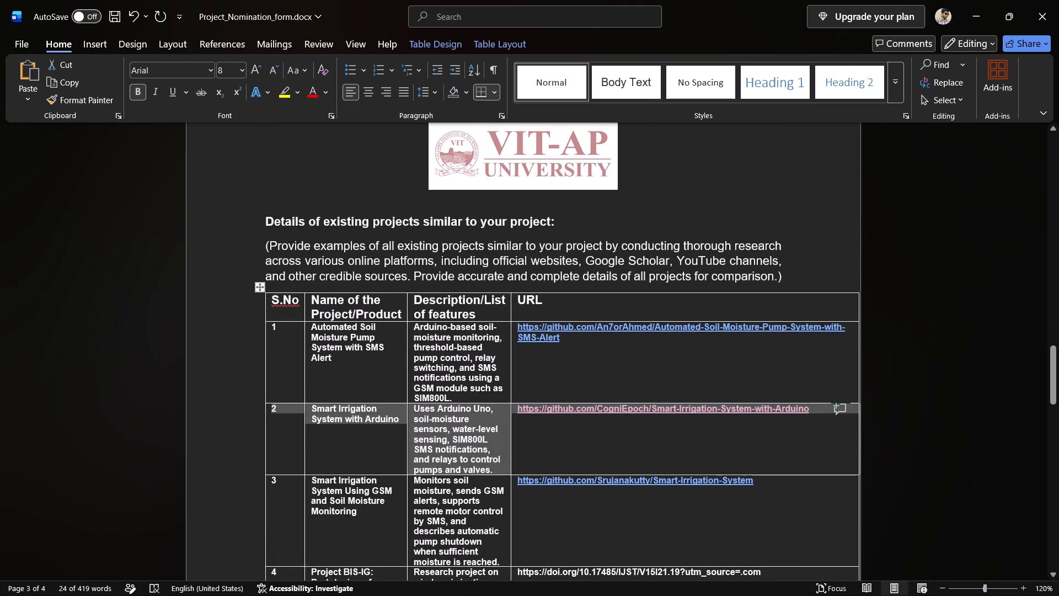
drag(259, 287, 229, 291)
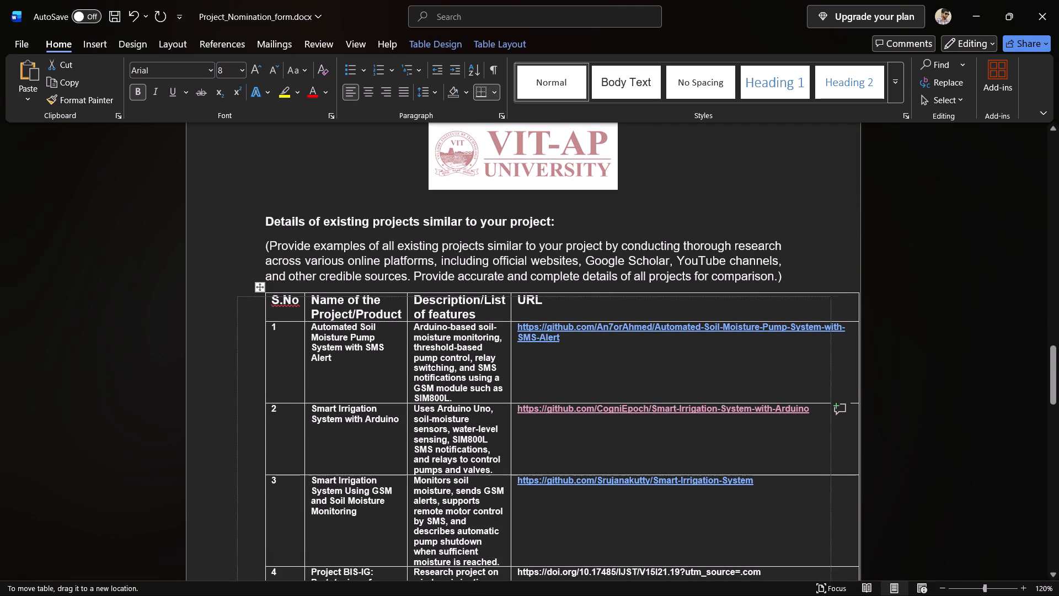
drag(229, 291, 218, 284)
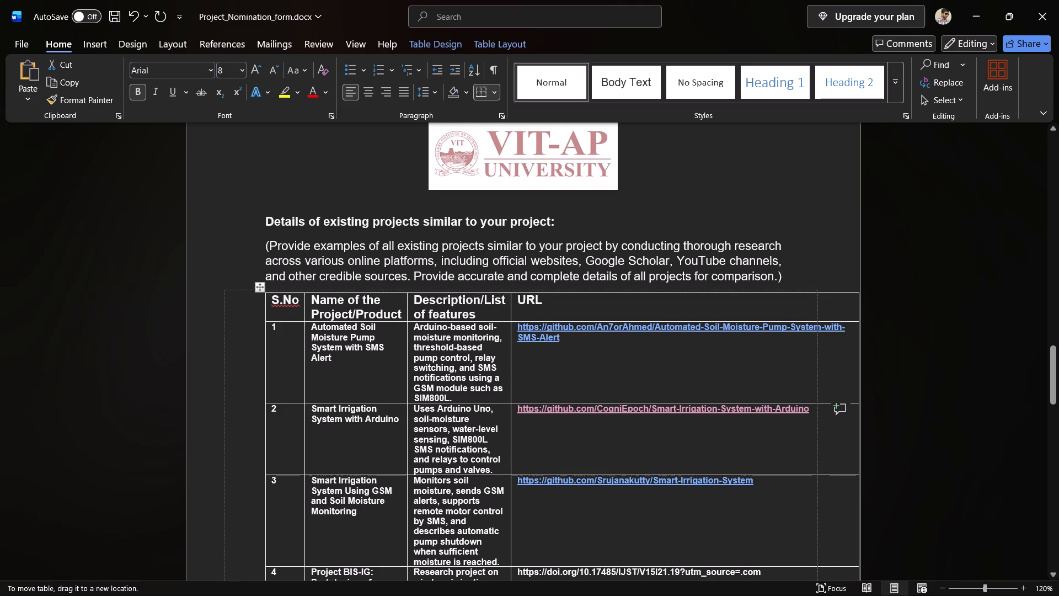
drag(218, 284, 218, 285)
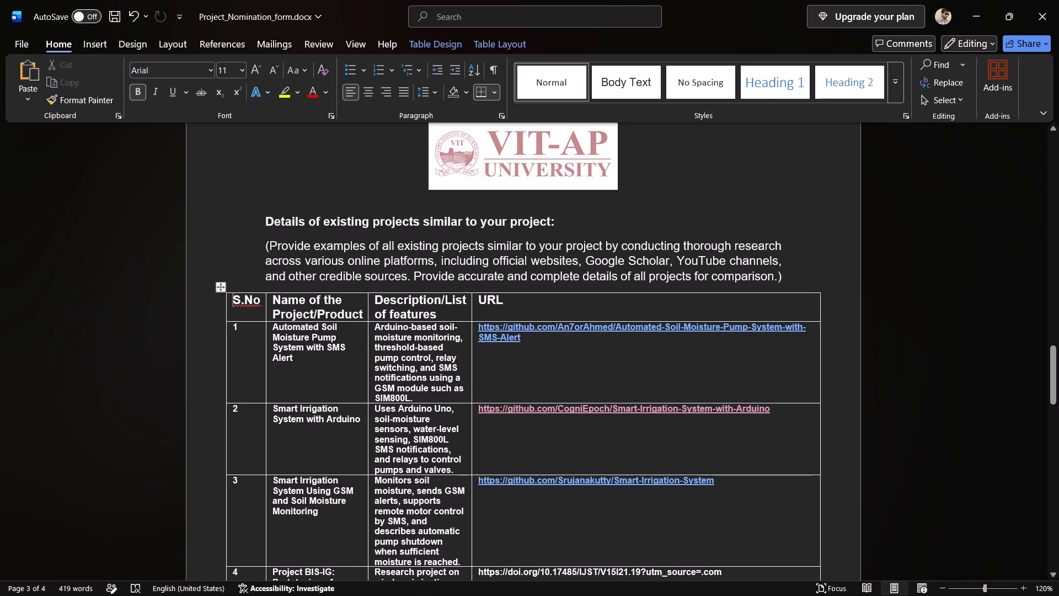
Widen the Description/List of features column into the URL column until its heading fits on one line.
drag(471, 361, 507, 360)
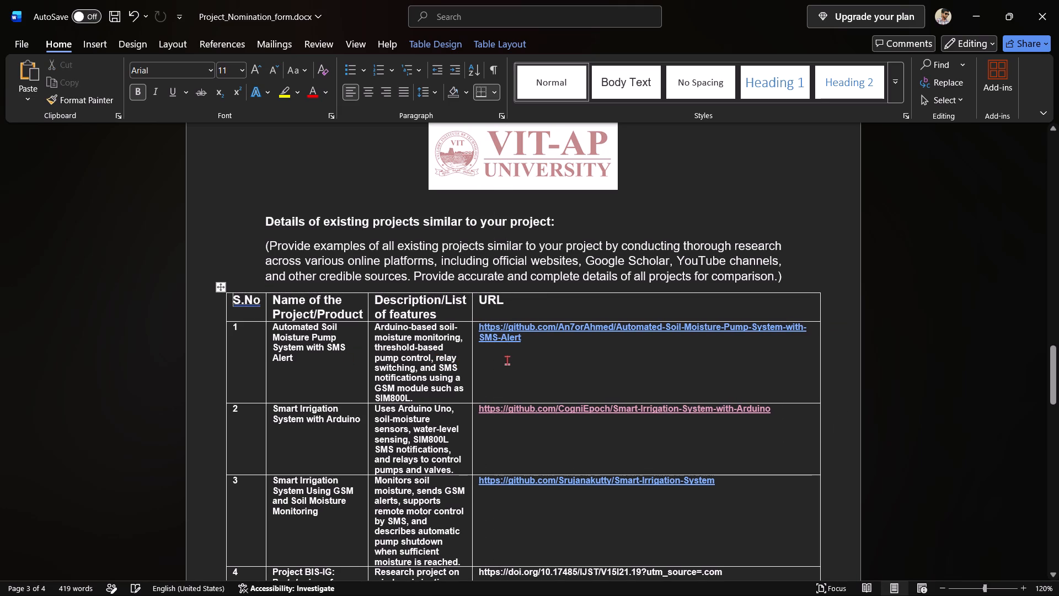
click(475, 369)
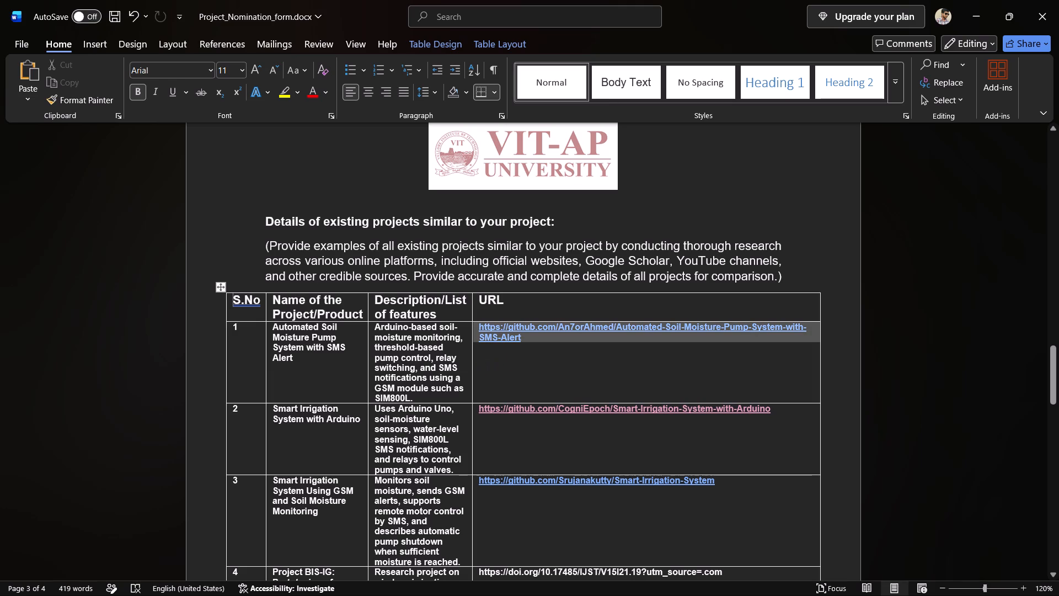
click(496, 366)
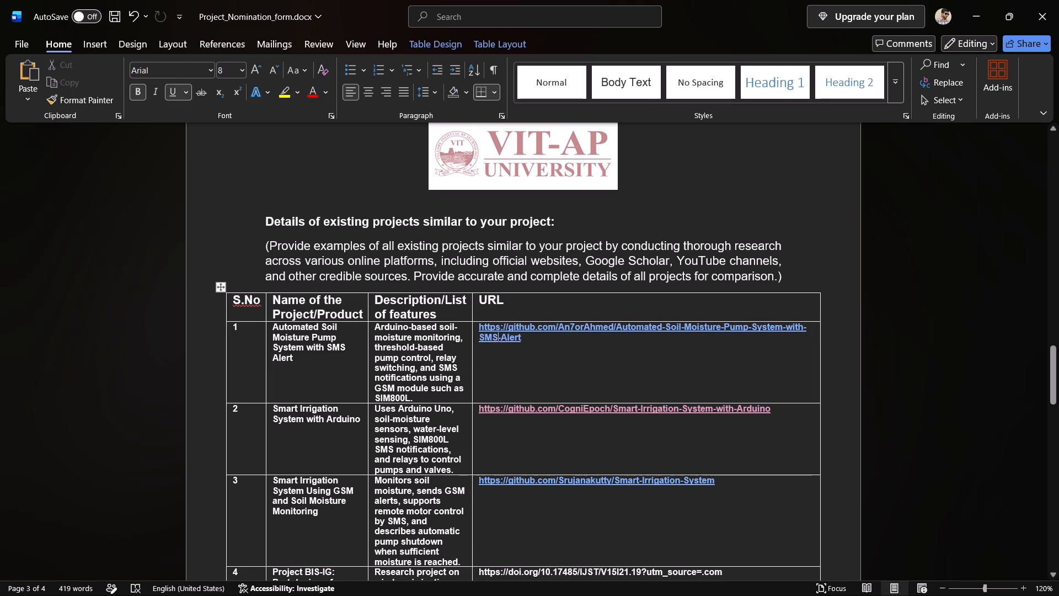
drag(470, 376, 496, 379)
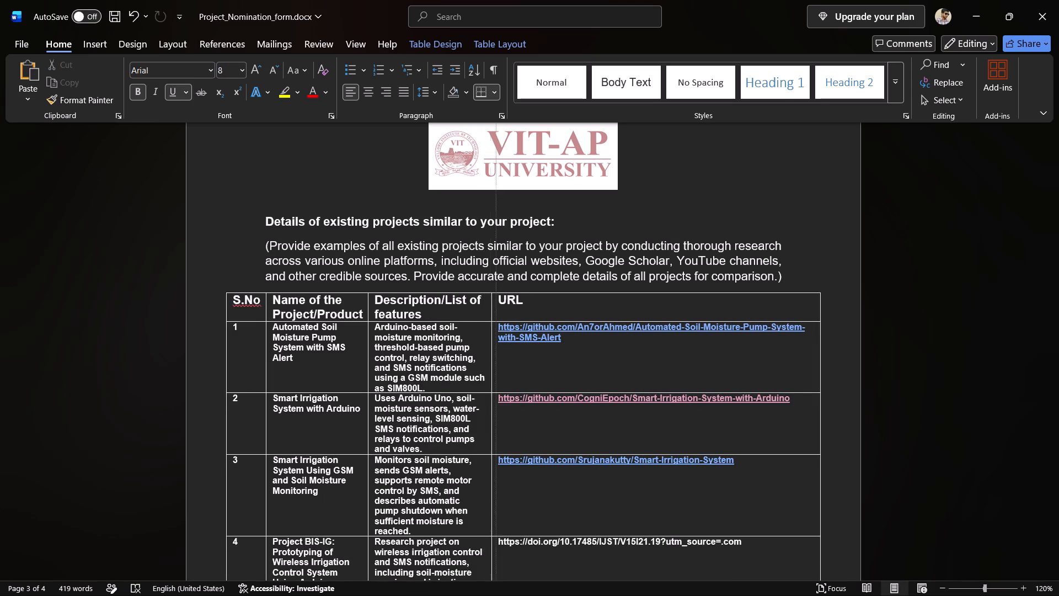
drag(496, 379, 515, 377)
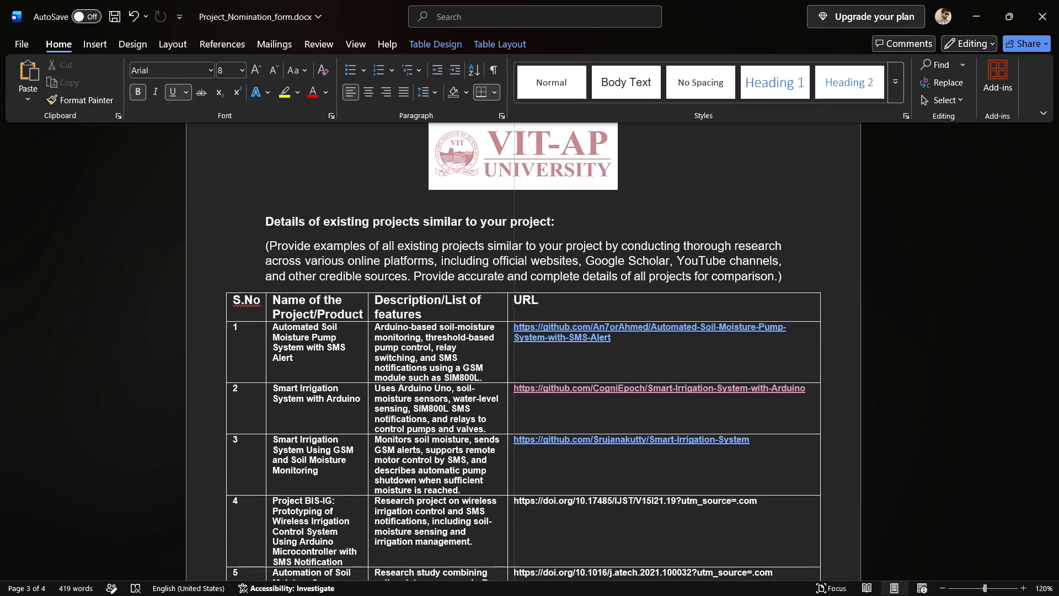
drag(515, 377, 551, 376)
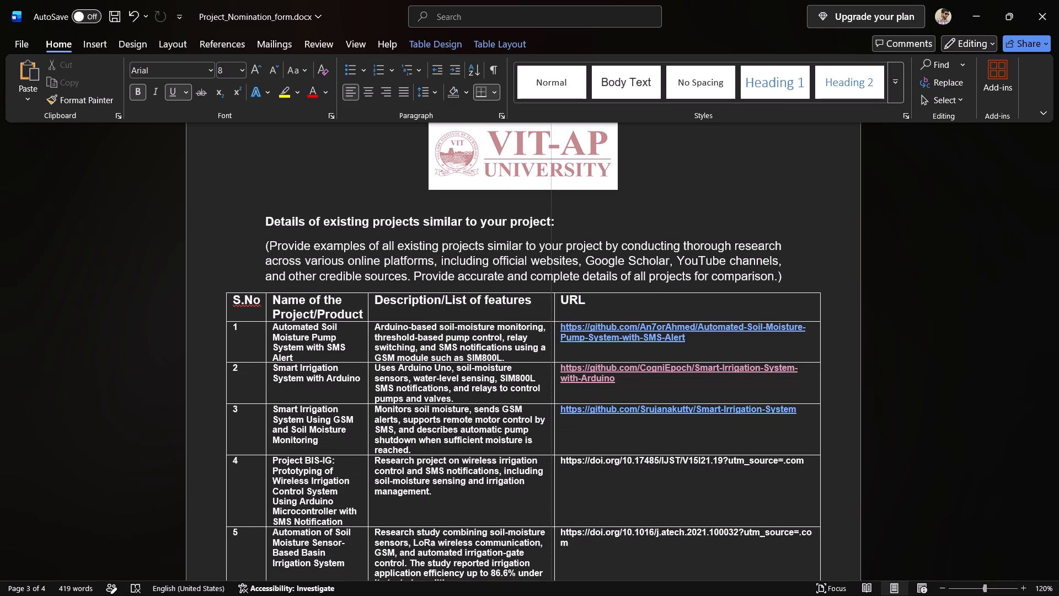
drag(551, 376, 533, 381)
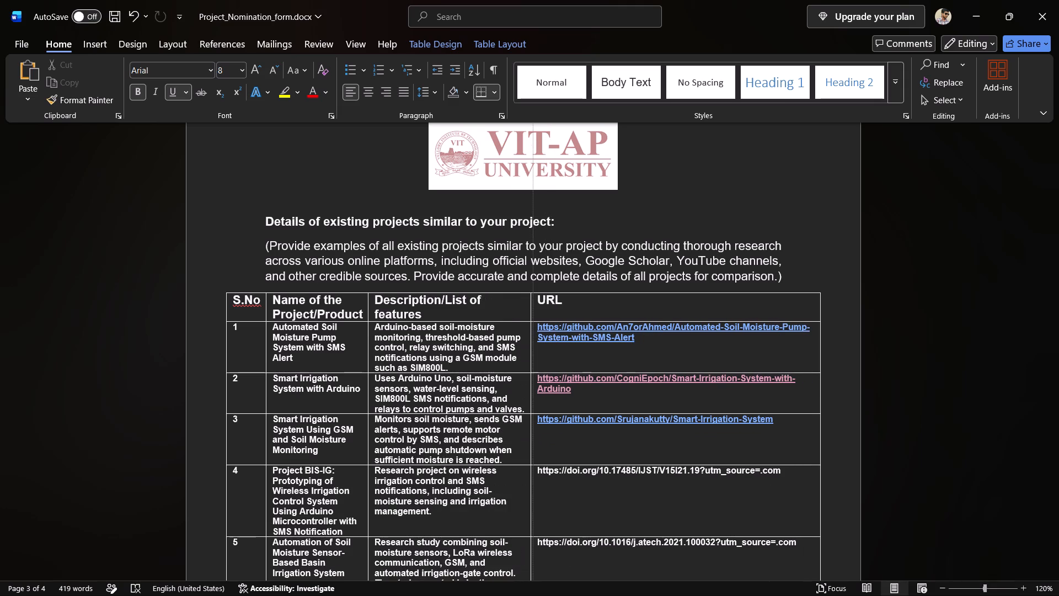
drag(533, 381, 538, 381)
Insert seven blank lines above the heading "Details of additional/new features added in your project" to push that section onto the next page.
scroll(949, 392, down, 1)
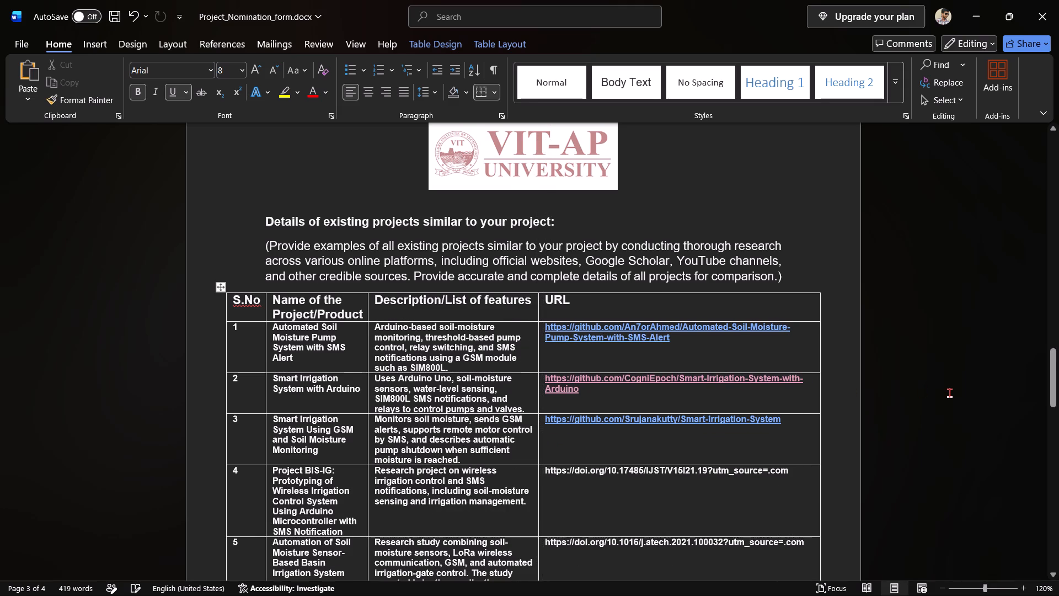
scroll(949, 392, down, 3)
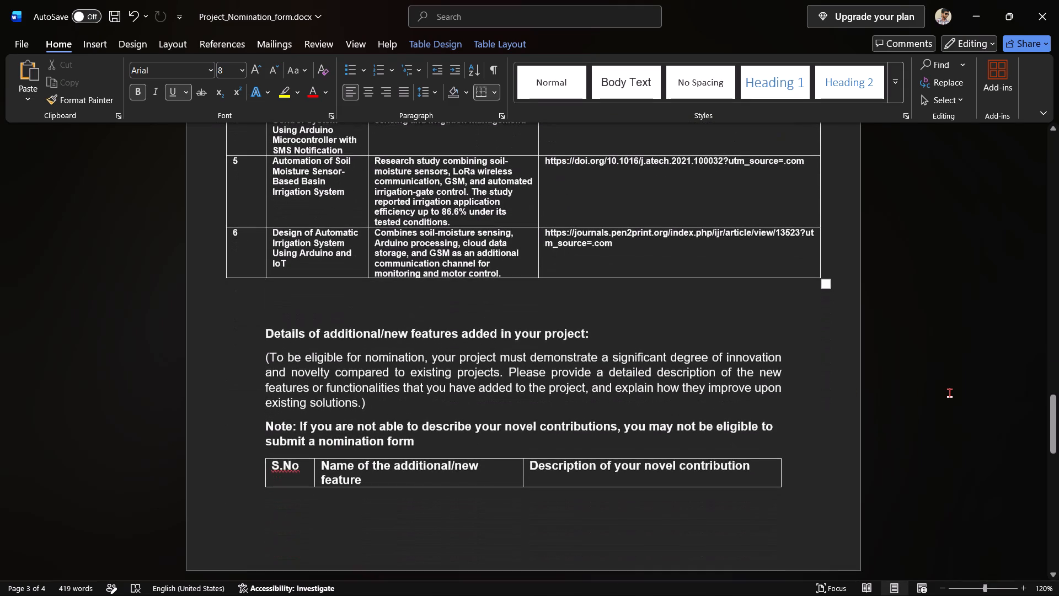
click(704, 321)
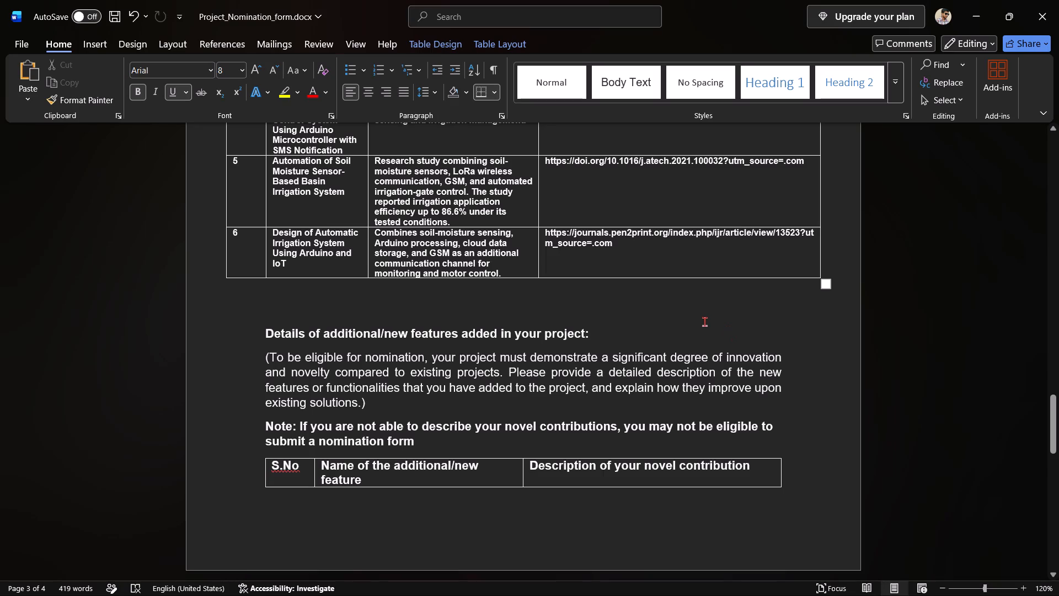
key(Return)
key(Return)
key(Return)
key(Return)
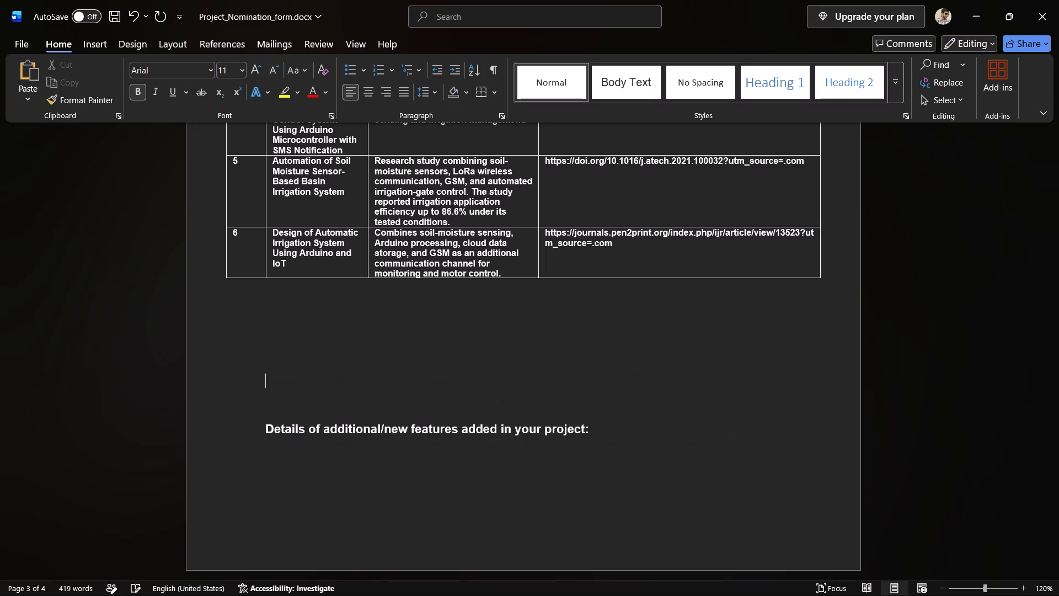
key(Return)
key(Return)
key(Return)
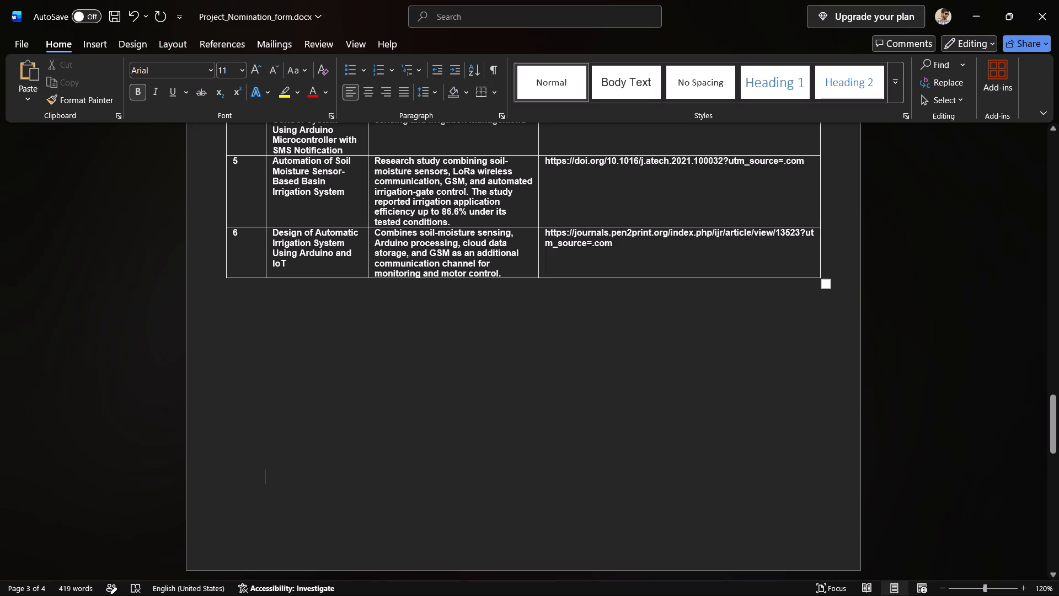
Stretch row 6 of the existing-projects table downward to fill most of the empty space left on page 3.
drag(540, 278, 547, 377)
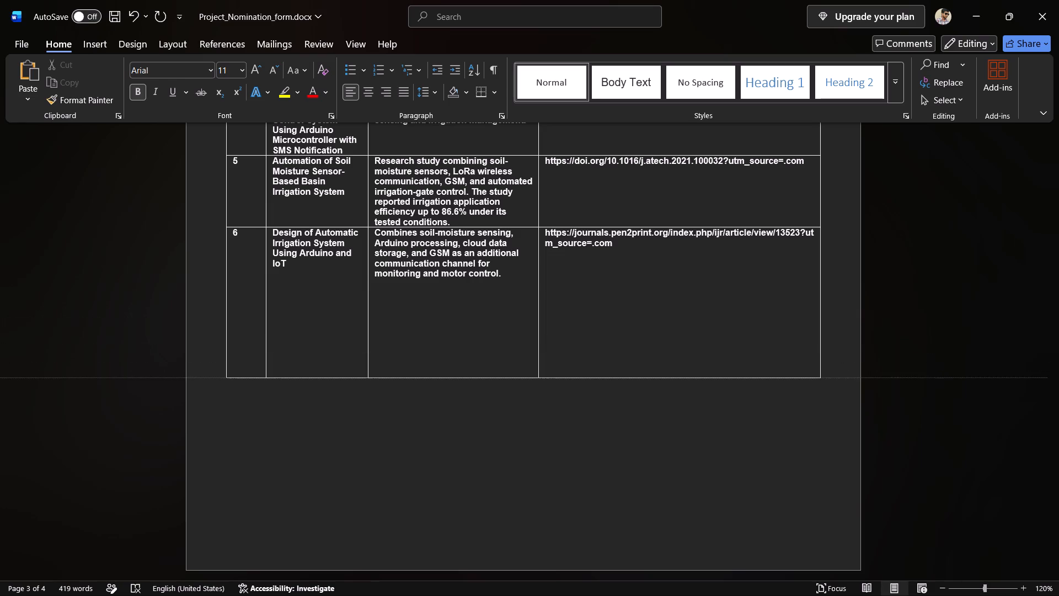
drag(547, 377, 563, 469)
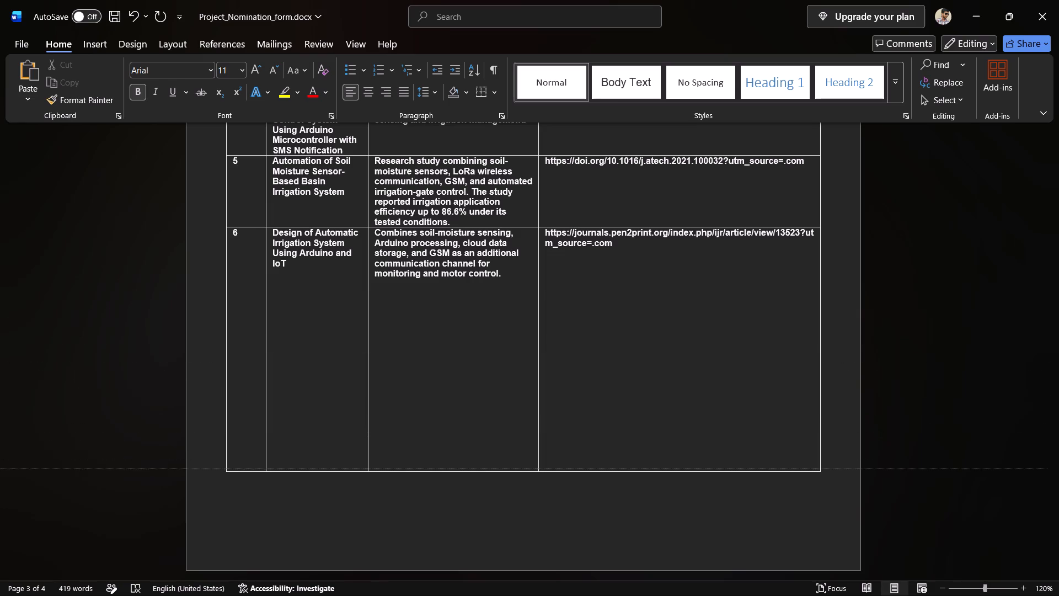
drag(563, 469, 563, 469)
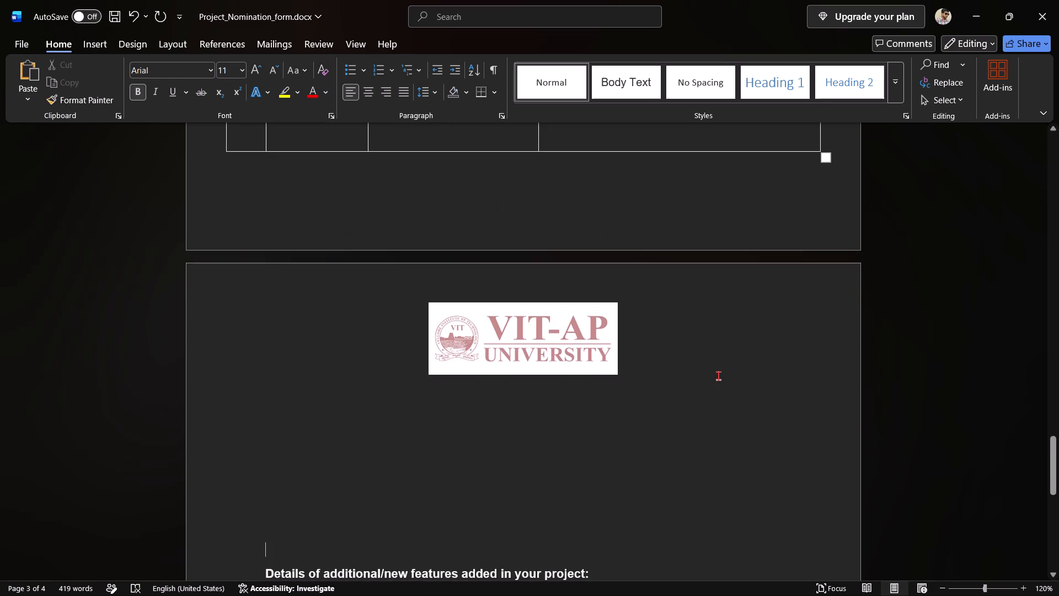
Delete eight blank lines above "Details of additional/new features added in your project" so the heading sits directly beneath the page 4 logo.
key(BackSpace)
key(BackSpace)
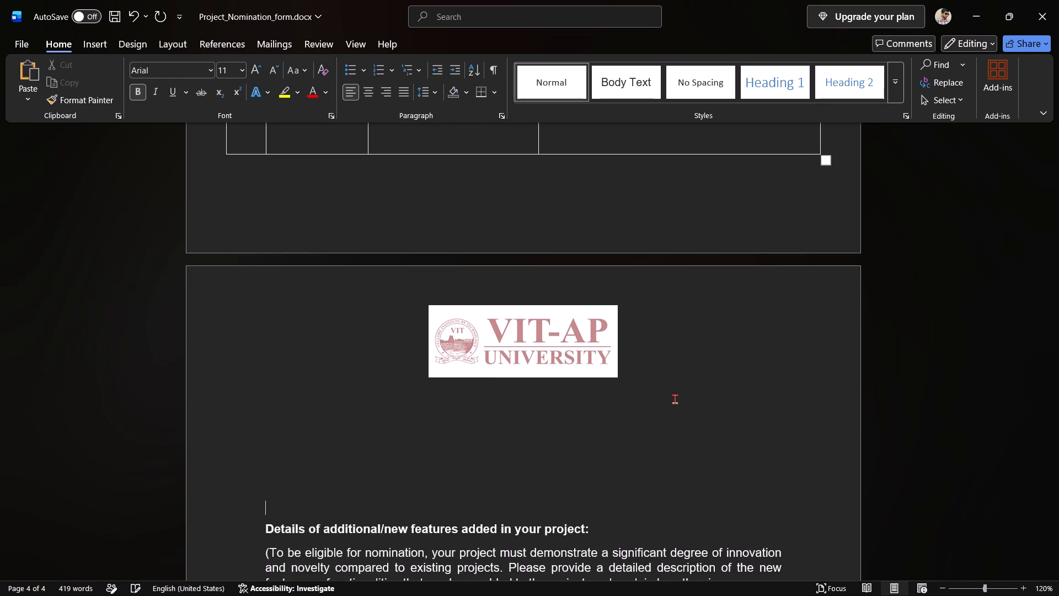
key(BackSpace)
key(BackSpace)
key(BackSpace)
key(BackSpace)
key(BackSpace)
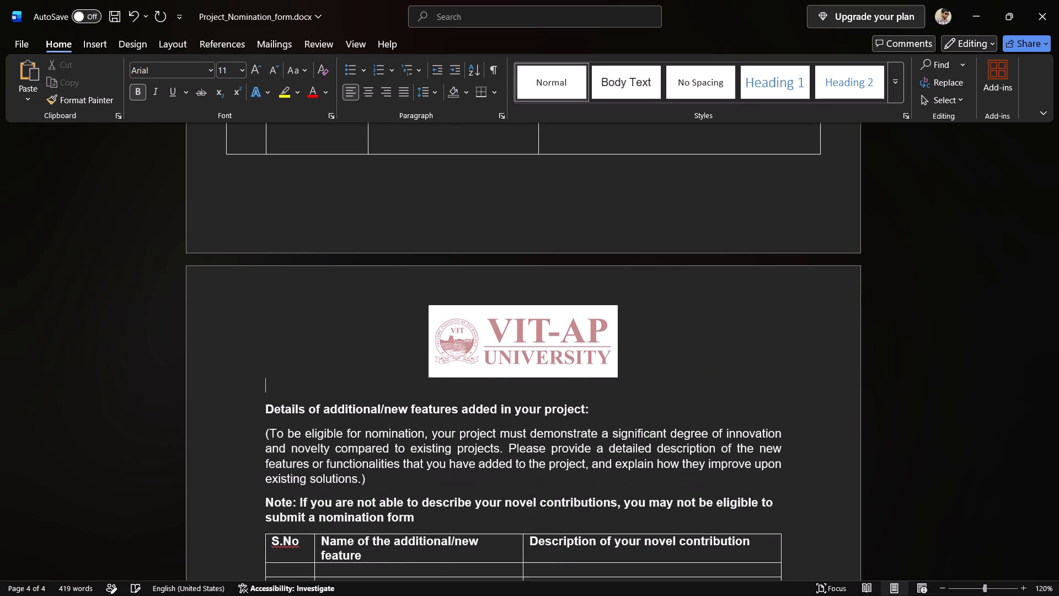
key(BackSpace)
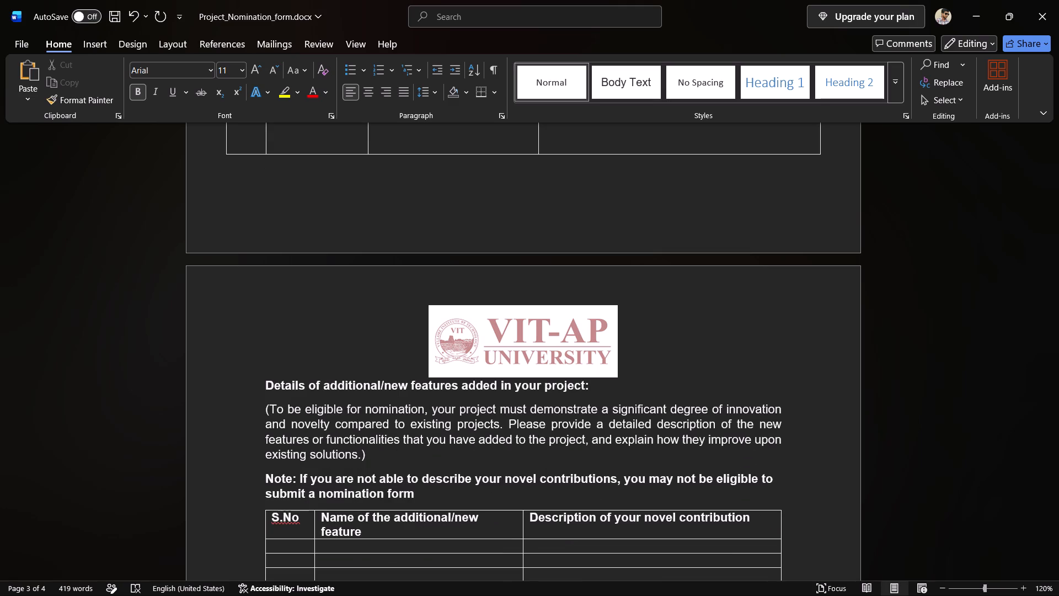
Set the text in all rows of the existing-projects table, from the header through row 6, to font size 9.
scroll(675, 398, up, 3)
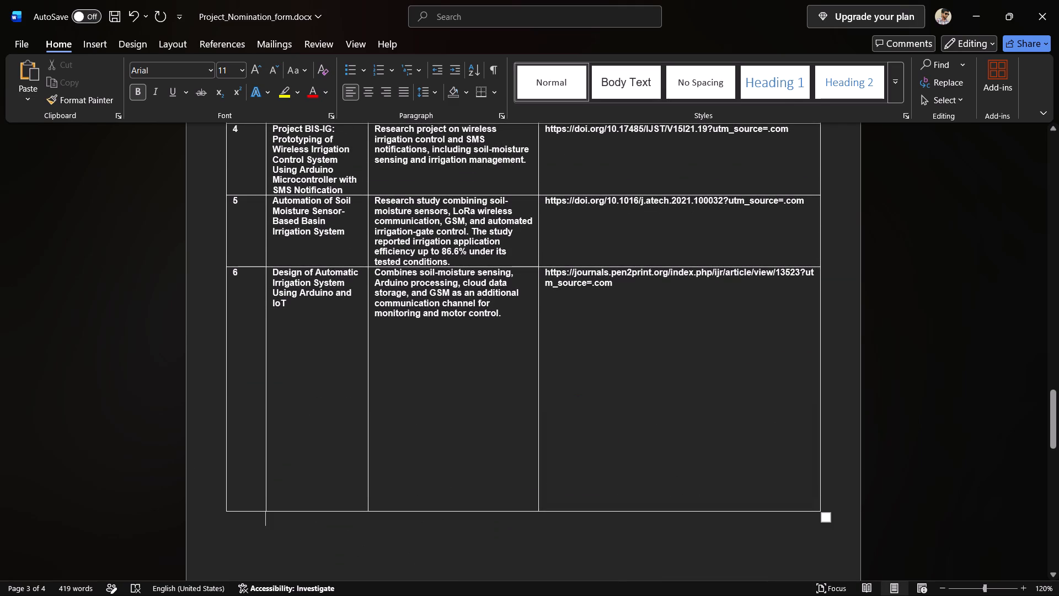
drag(528, 327, 237, 149)
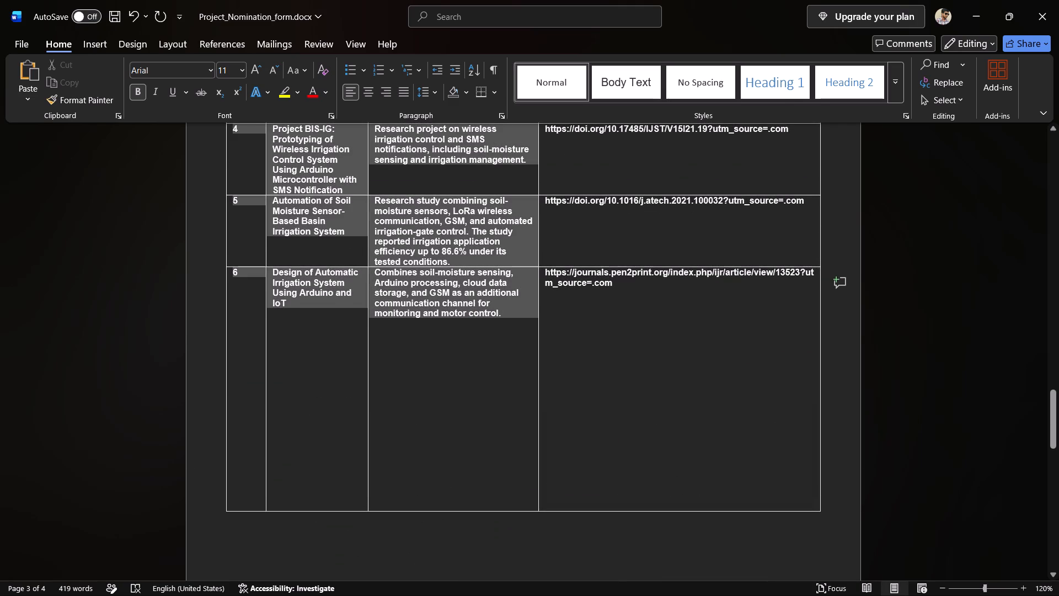
drag(237, 149, 233, 432)
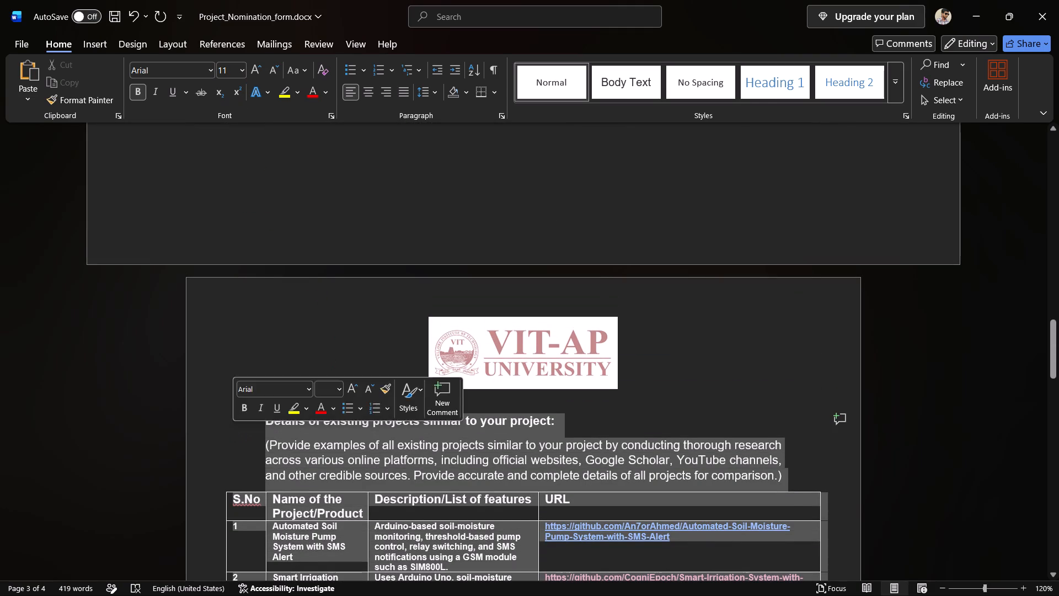
click(233, 432)
scroll(233, 432, down, 2)
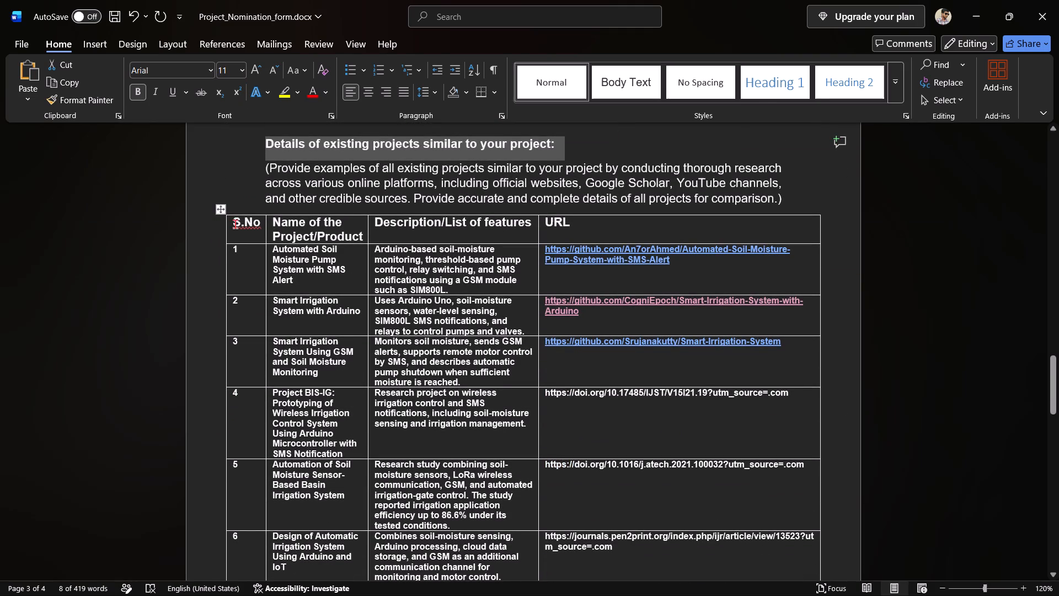
drag(232, 225, 579, 489)
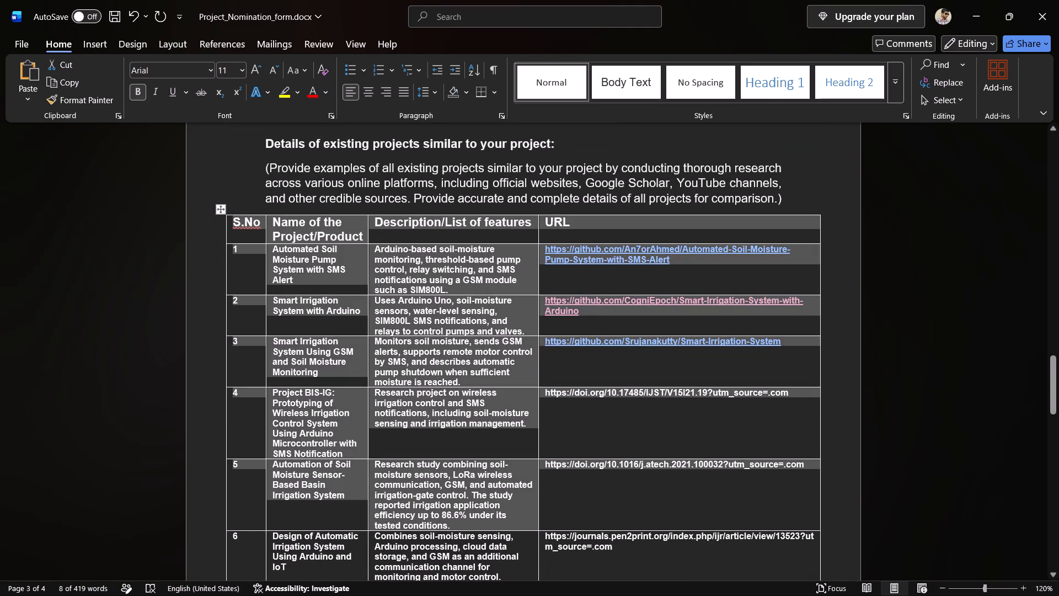
drag(579, 489, 741, 457)
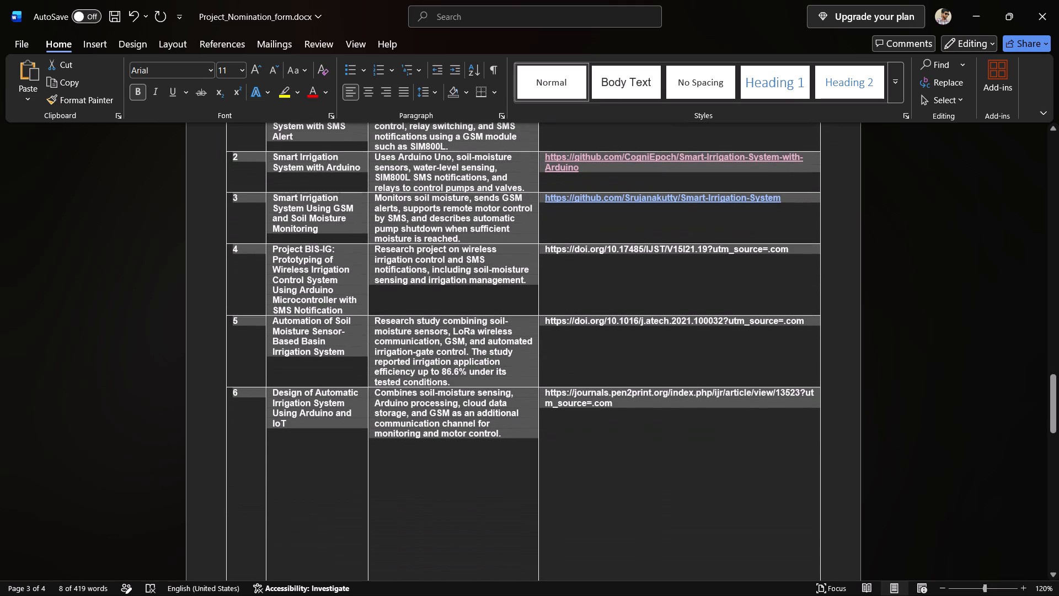
drag(741, 457, 689, 448)
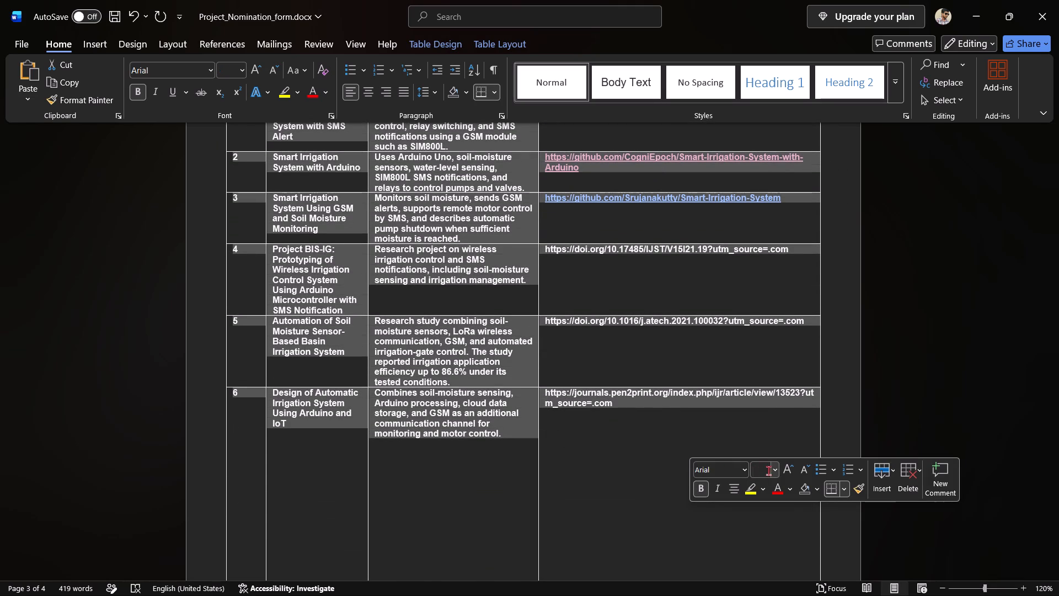
click(775, 472)
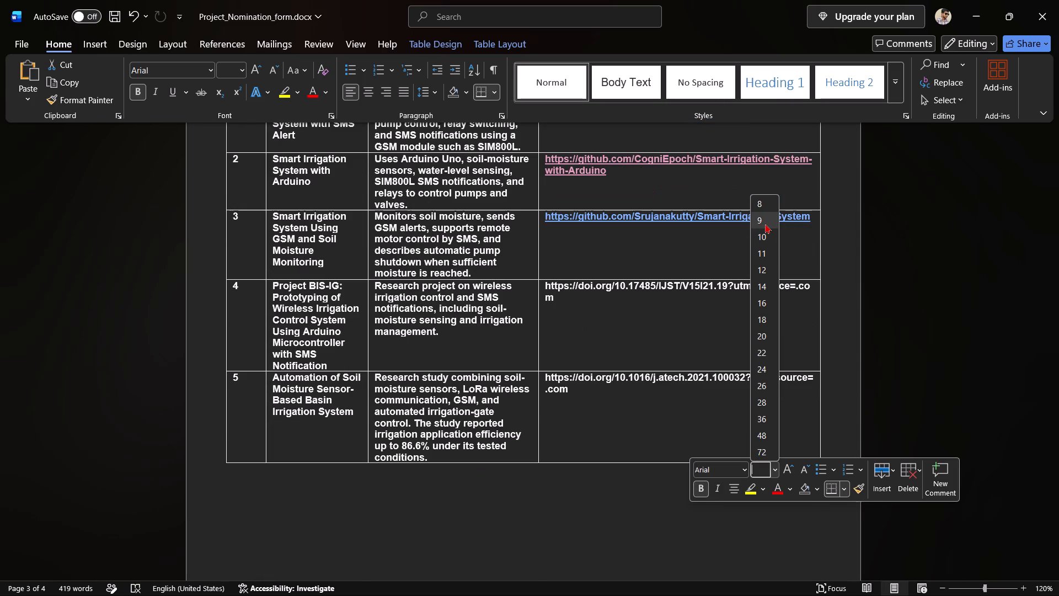
click(765, 223)
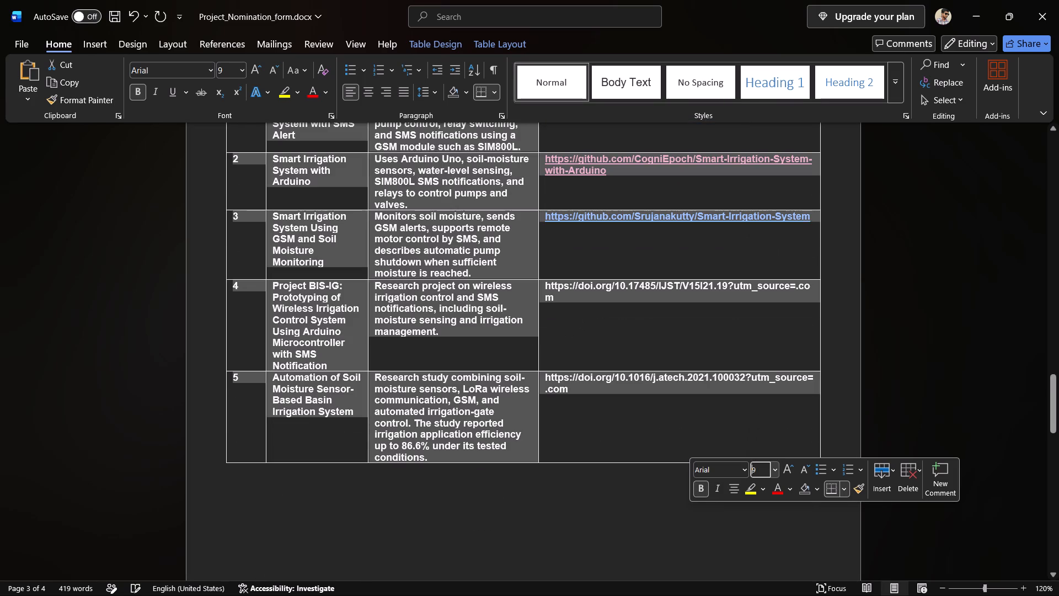
click(908, 288)
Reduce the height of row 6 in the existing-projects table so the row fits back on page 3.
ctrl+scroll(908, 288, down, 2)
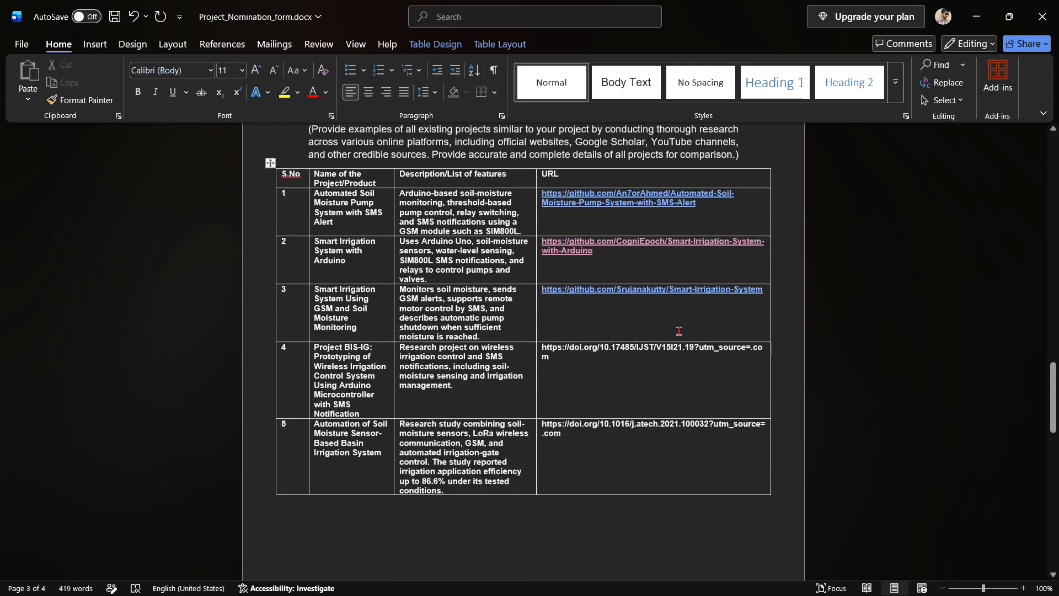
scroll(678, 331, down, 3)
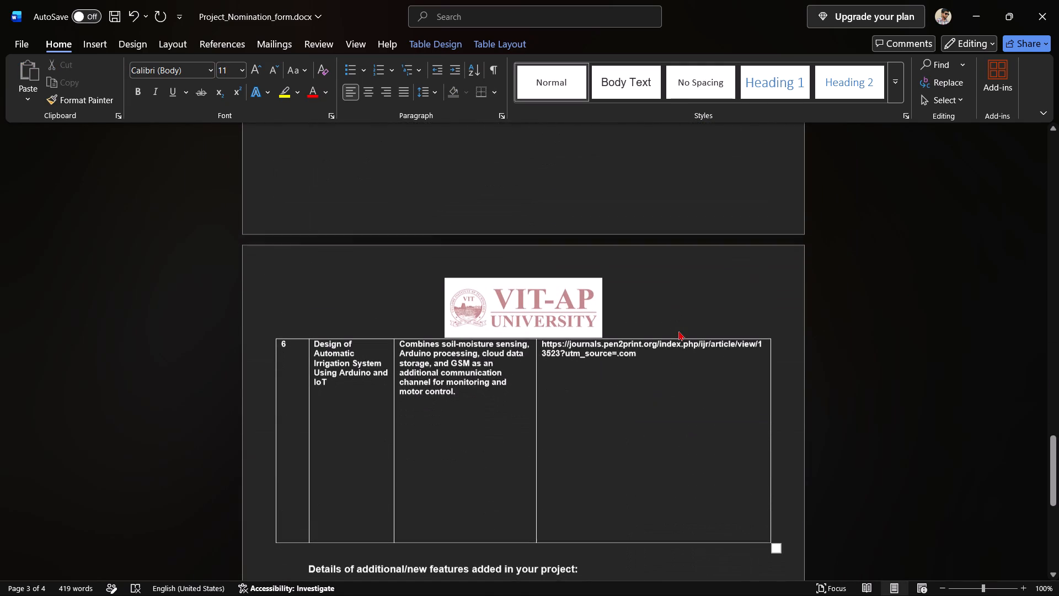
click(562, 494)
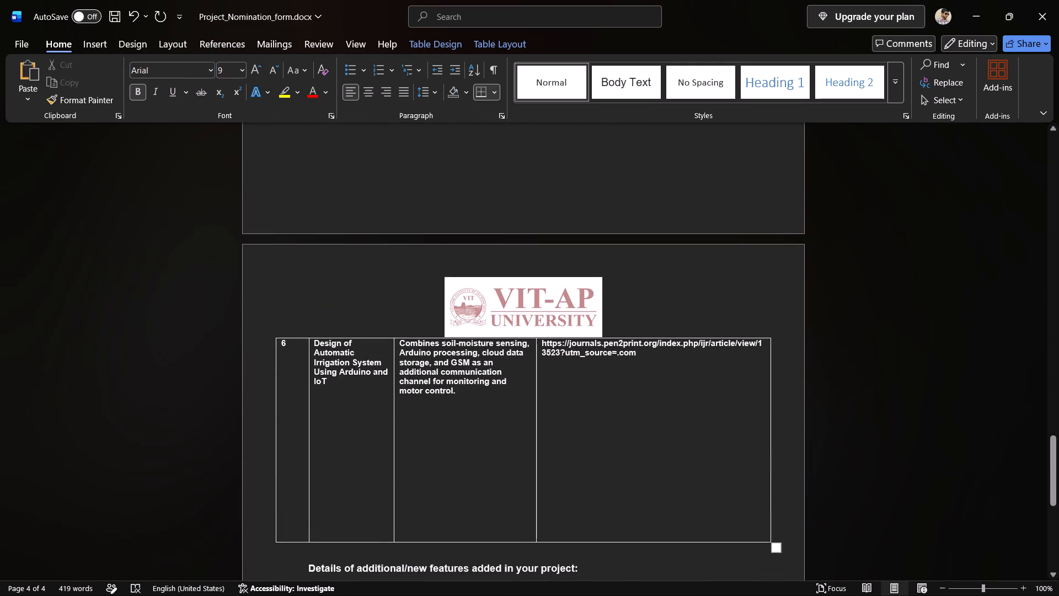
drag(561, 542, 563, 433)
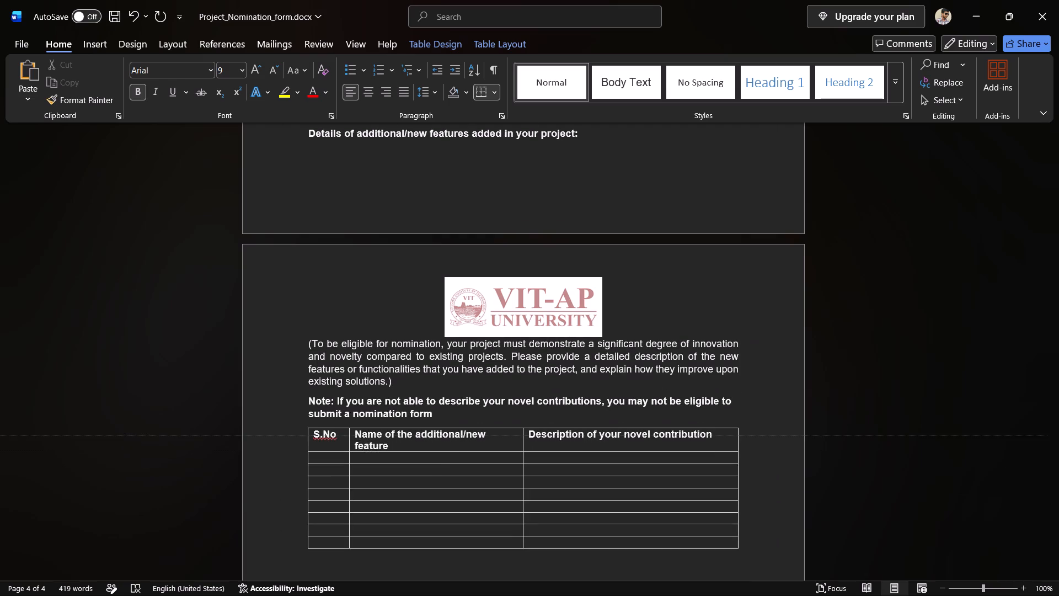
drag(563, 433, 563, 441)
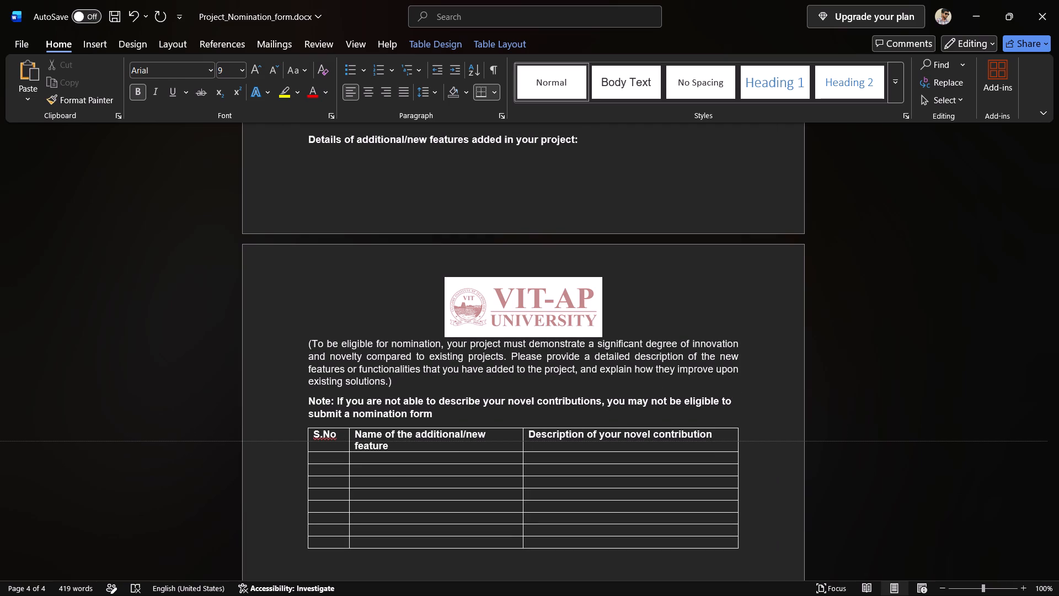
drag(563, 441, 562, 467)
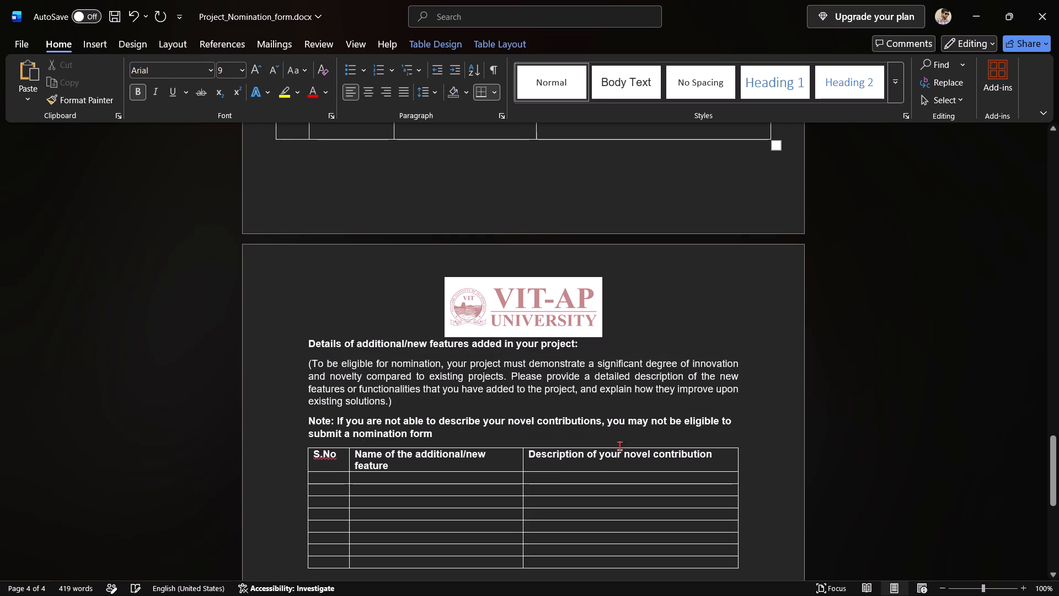
Increase the height of row 5 slightly, leaving a small gap beneath the last line of its description.
scroll(842, 334, up, 2)
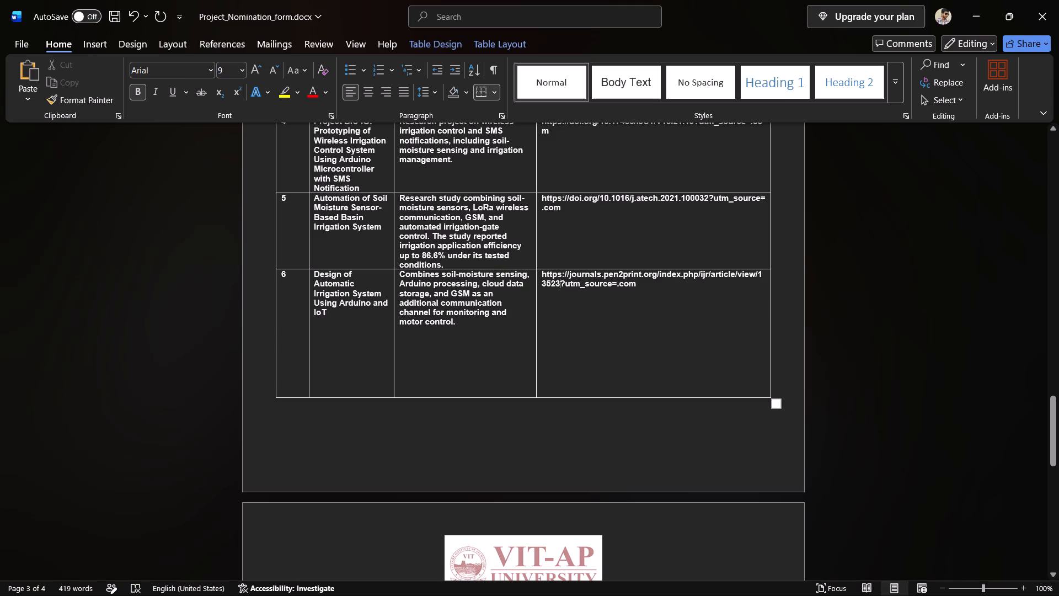
drag(498, 269, 498, 280)
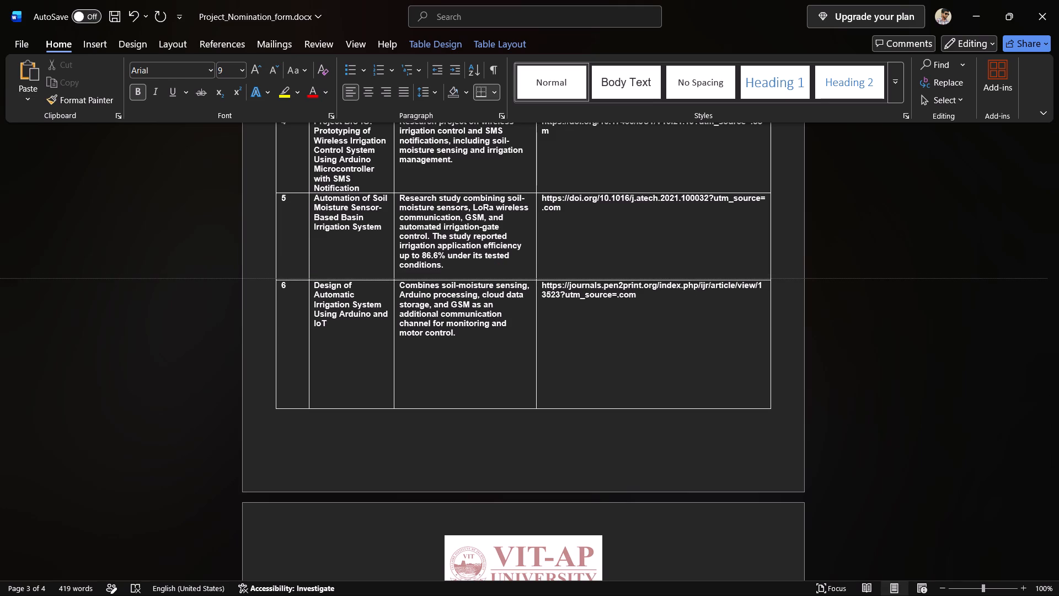
drag(498, 280, 497, 274)
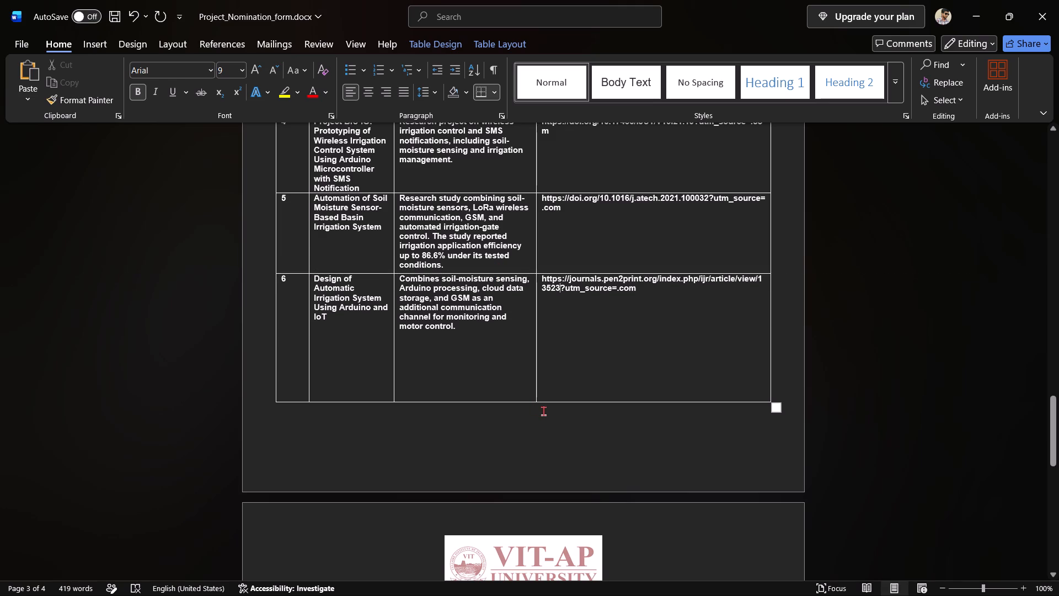
Insert two blank lines between the existing-projects table and the "Details of additional/new features added in your project" heading.
click(543, 411)
key(Return)
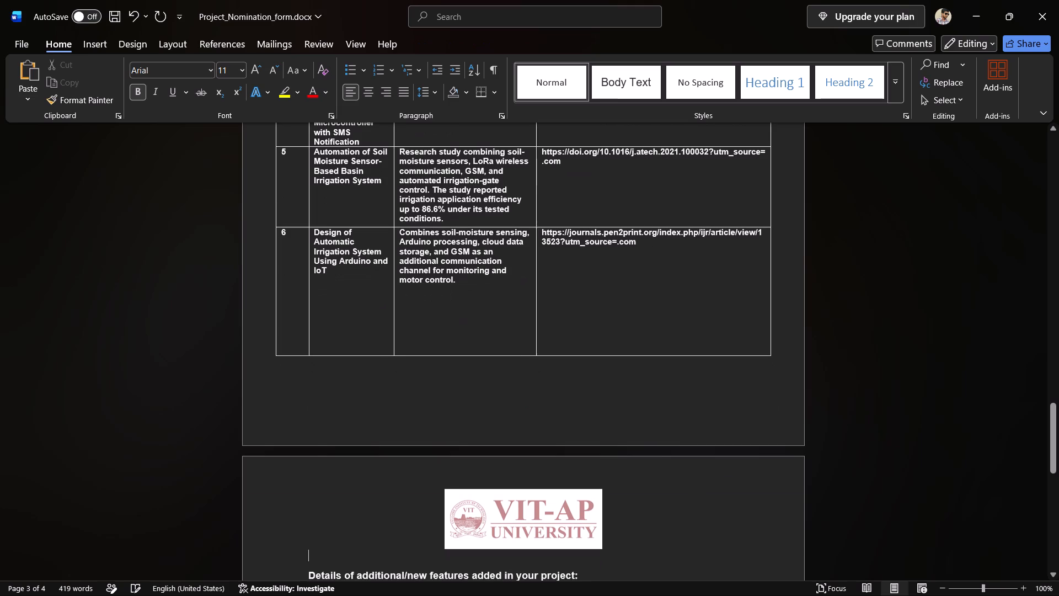
key(Return)
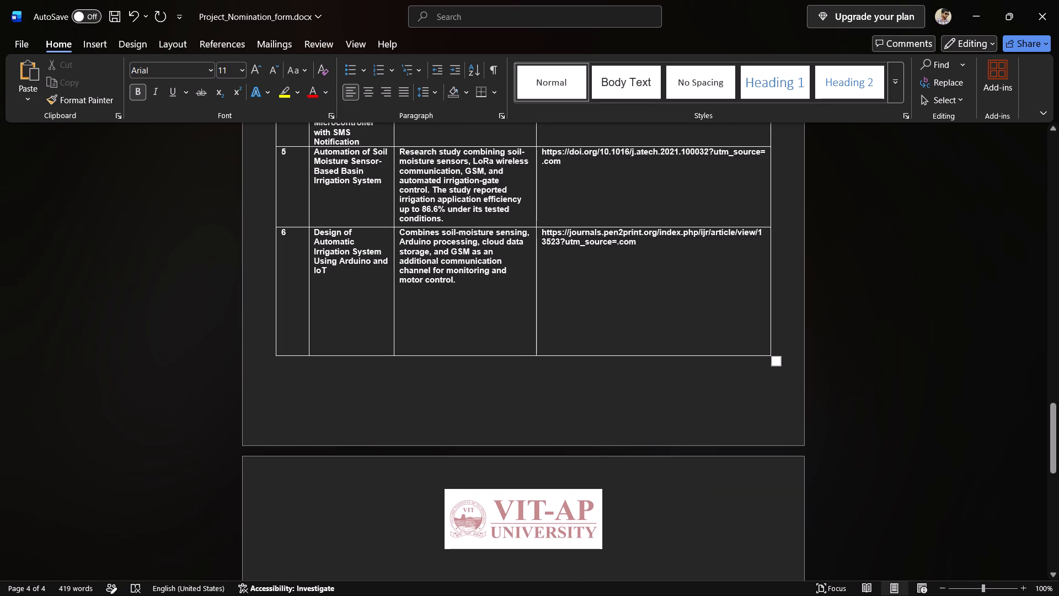
Shorten row 6 of the existing-projects table until its bottom border sits just below the description text.
drag(521, 354, 525, 297)
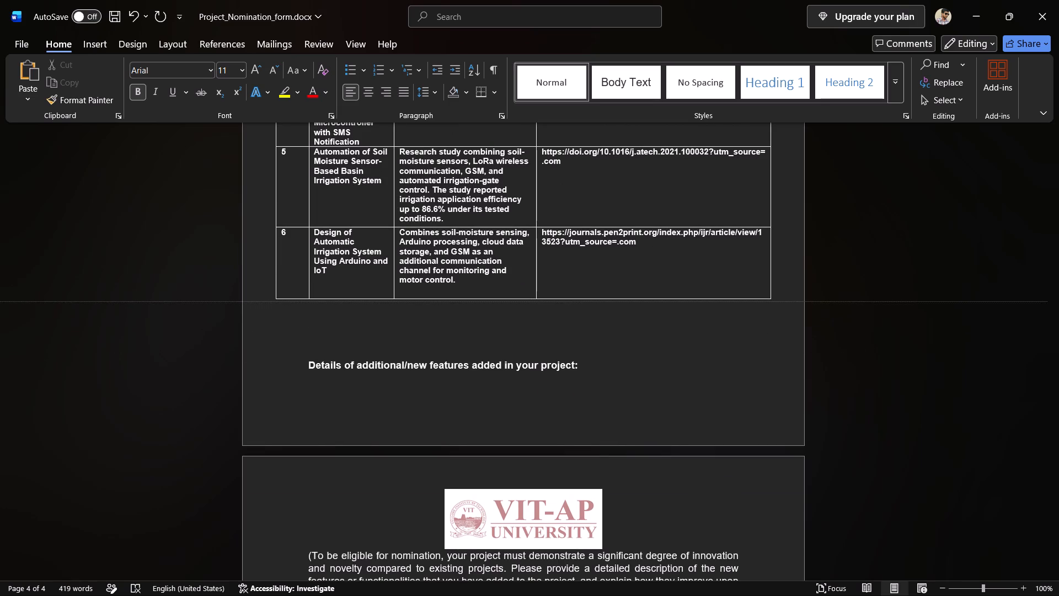
drag(525, 297, 527, 291)
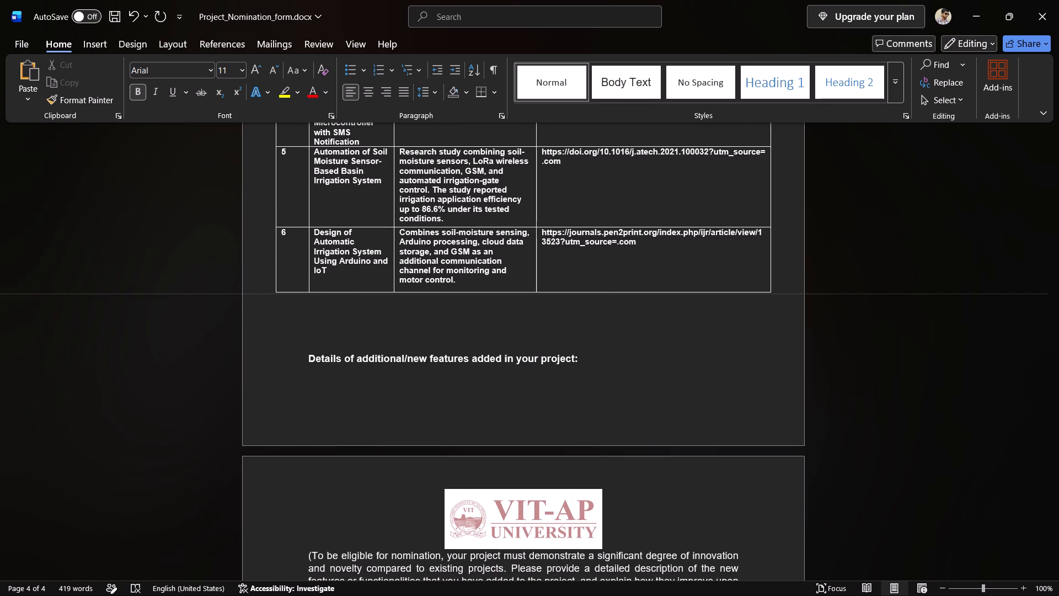
drag(527, 291, 527, 292)
Insert two more blank lines below the table to push the "Details of additional/new features" heading onto page 4.
click(539, 327)
key(Return)
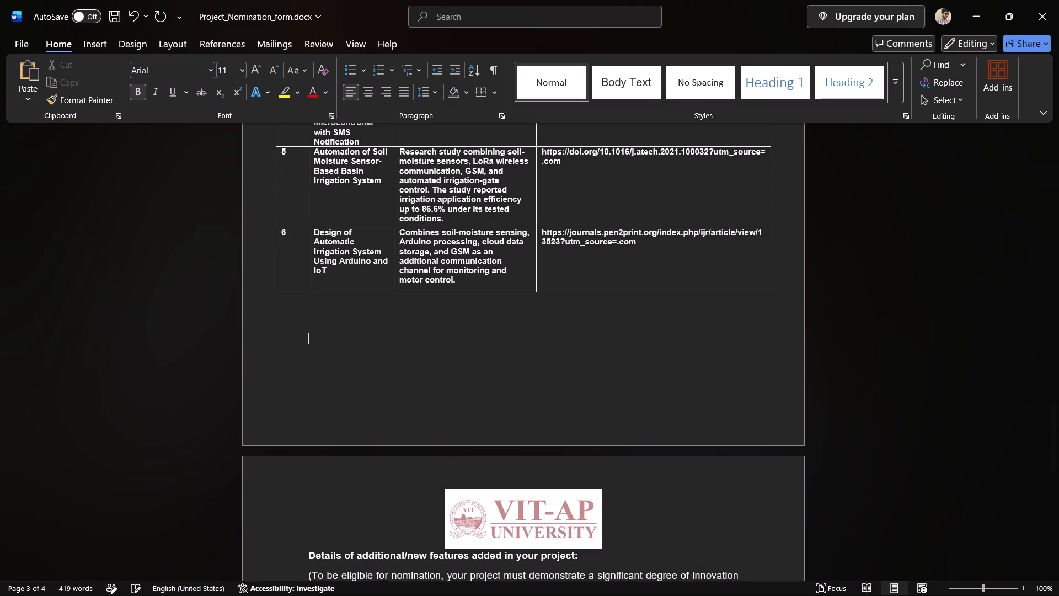
key(Return)
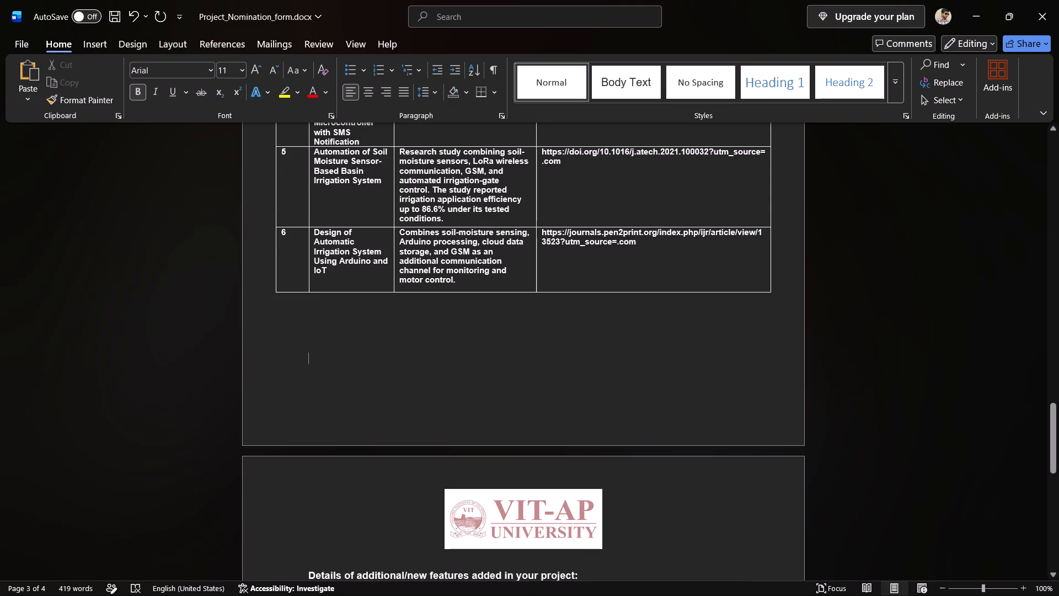
Change the font colour of "SMS" in the row 1 GitHub link to white.
scroll(192, 328, up, 2)
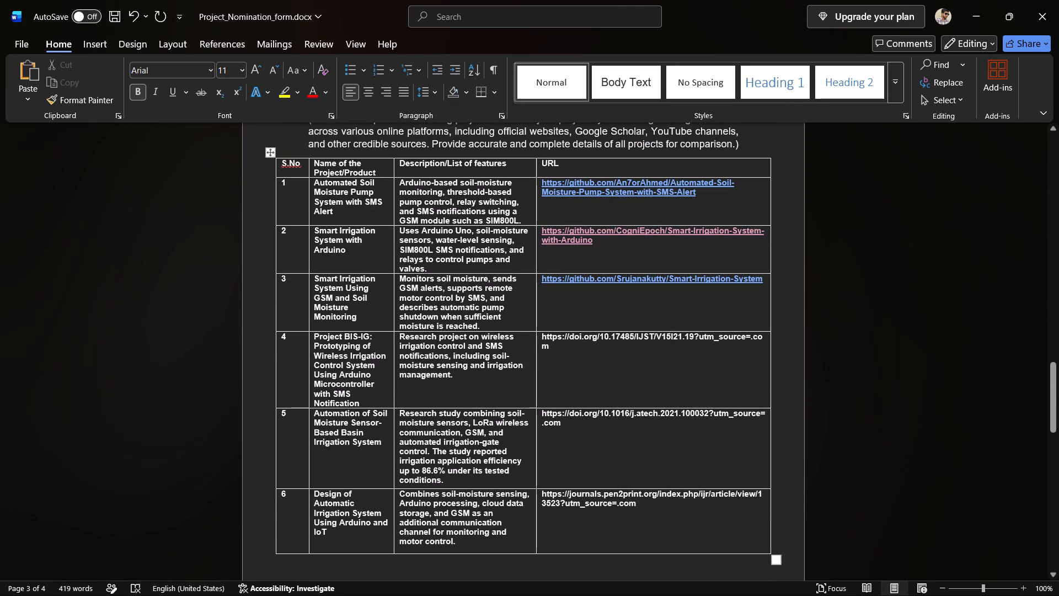
right_click(666, 192)
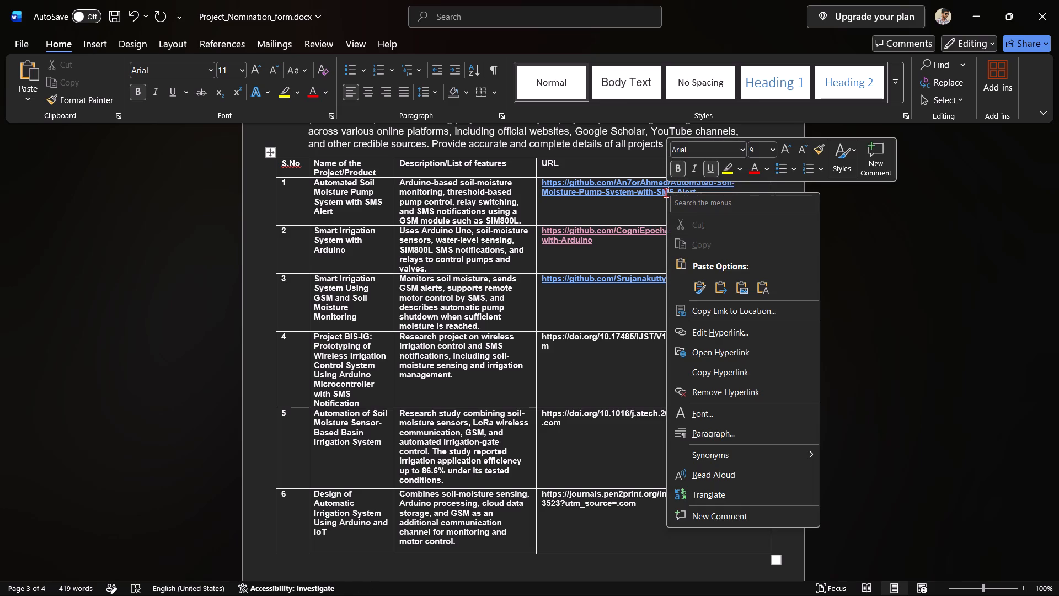
click(768, 167)
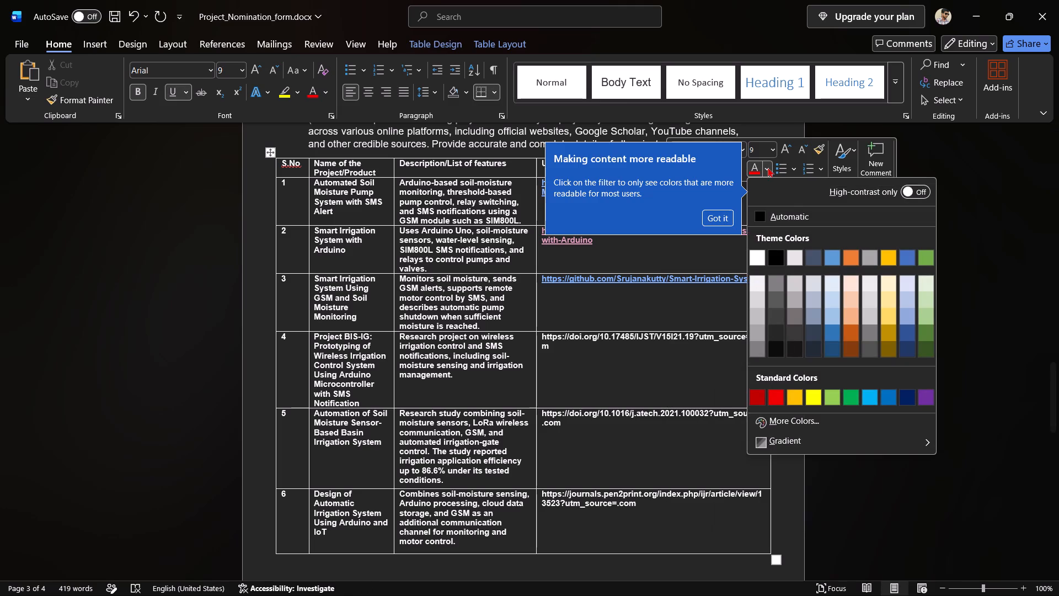
click(755, 256)
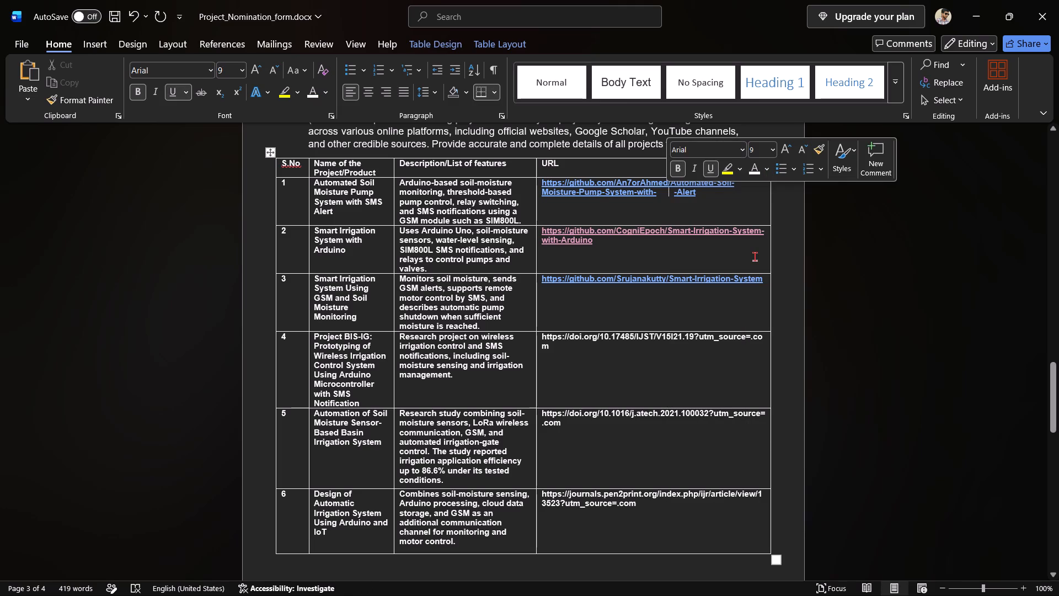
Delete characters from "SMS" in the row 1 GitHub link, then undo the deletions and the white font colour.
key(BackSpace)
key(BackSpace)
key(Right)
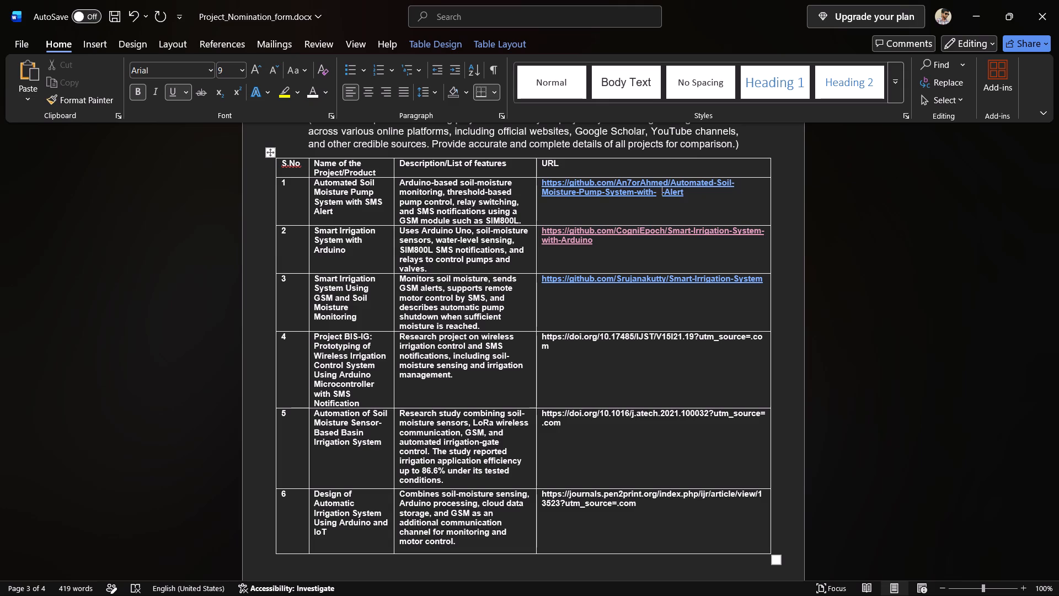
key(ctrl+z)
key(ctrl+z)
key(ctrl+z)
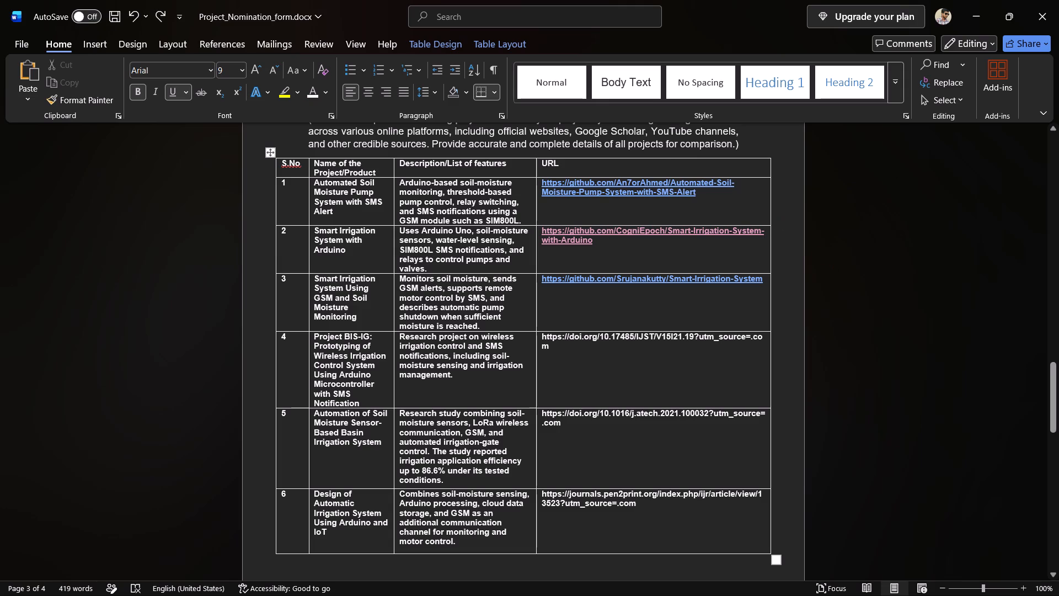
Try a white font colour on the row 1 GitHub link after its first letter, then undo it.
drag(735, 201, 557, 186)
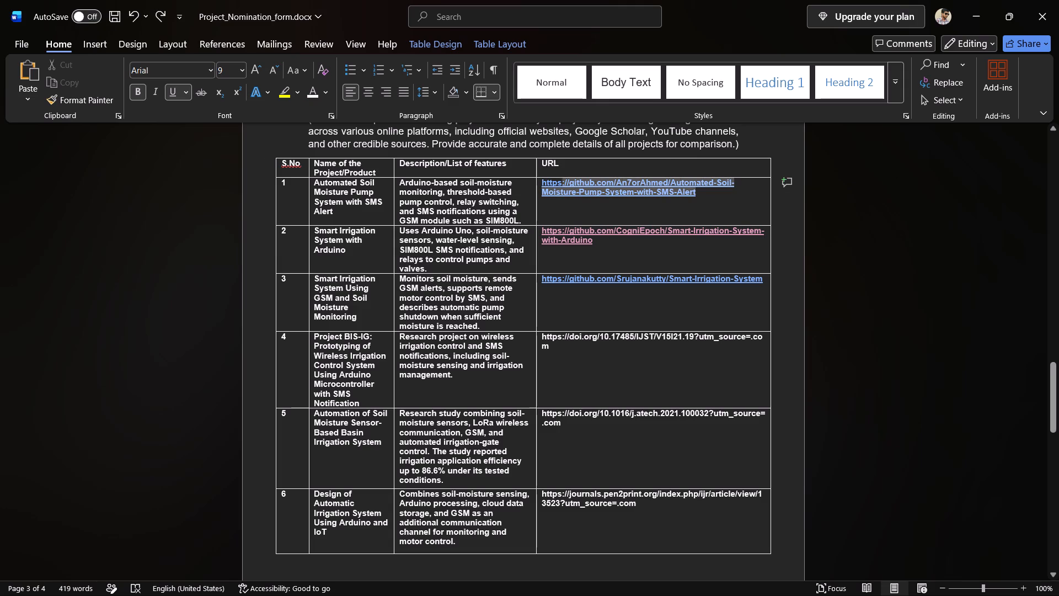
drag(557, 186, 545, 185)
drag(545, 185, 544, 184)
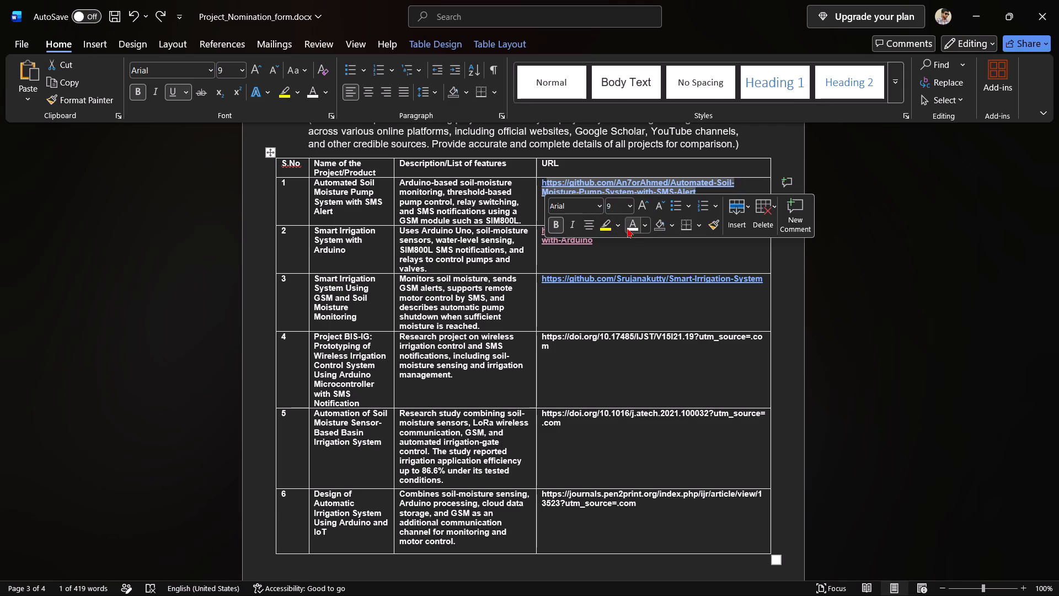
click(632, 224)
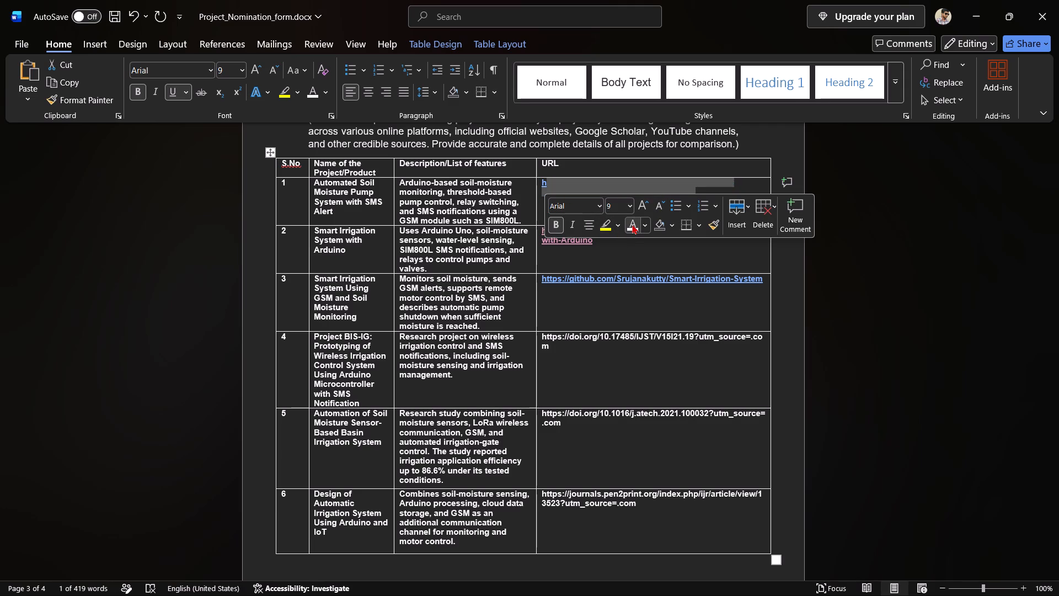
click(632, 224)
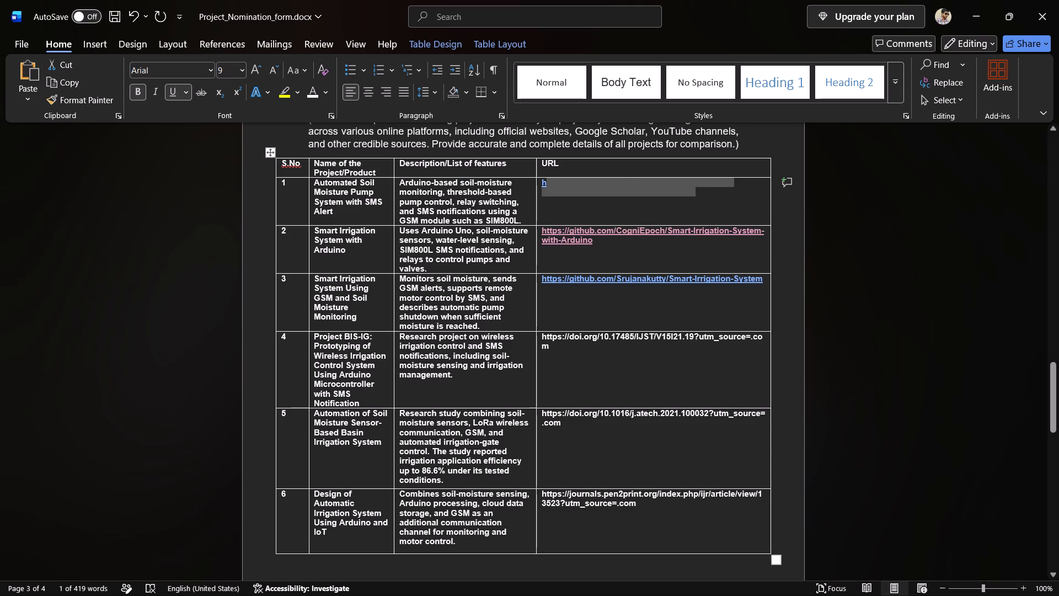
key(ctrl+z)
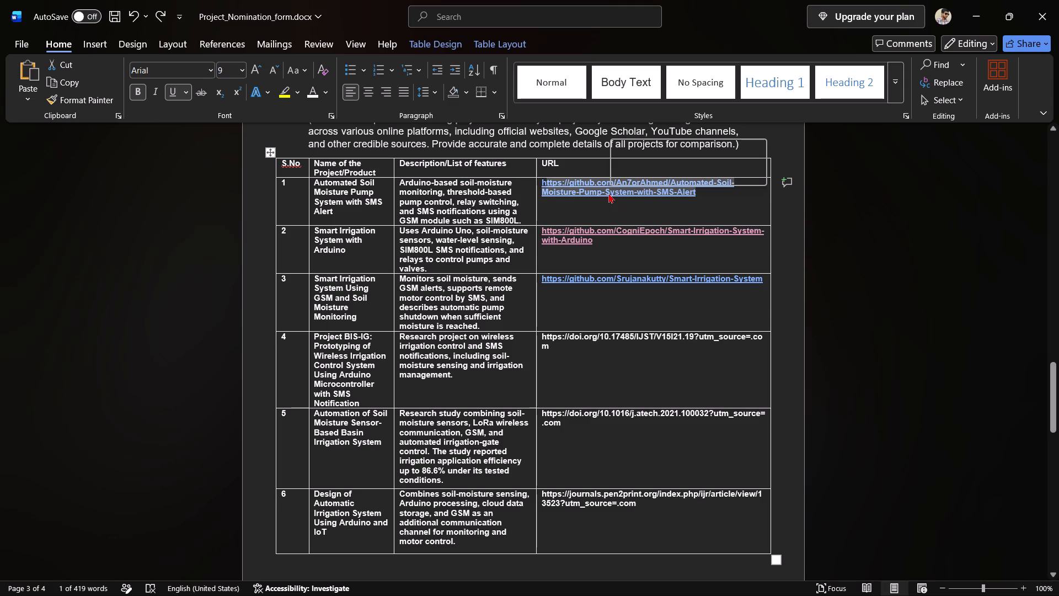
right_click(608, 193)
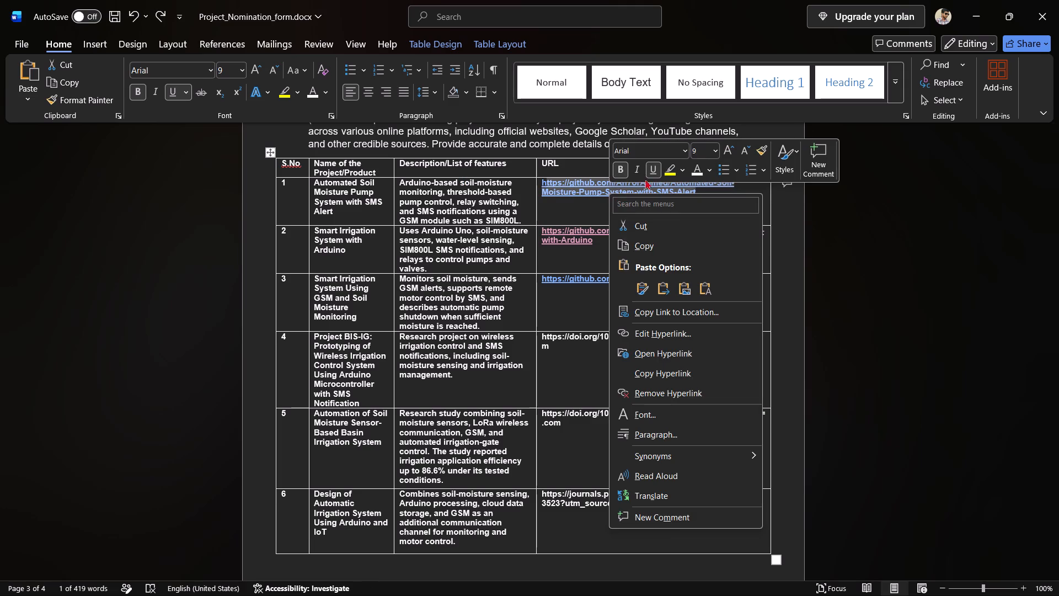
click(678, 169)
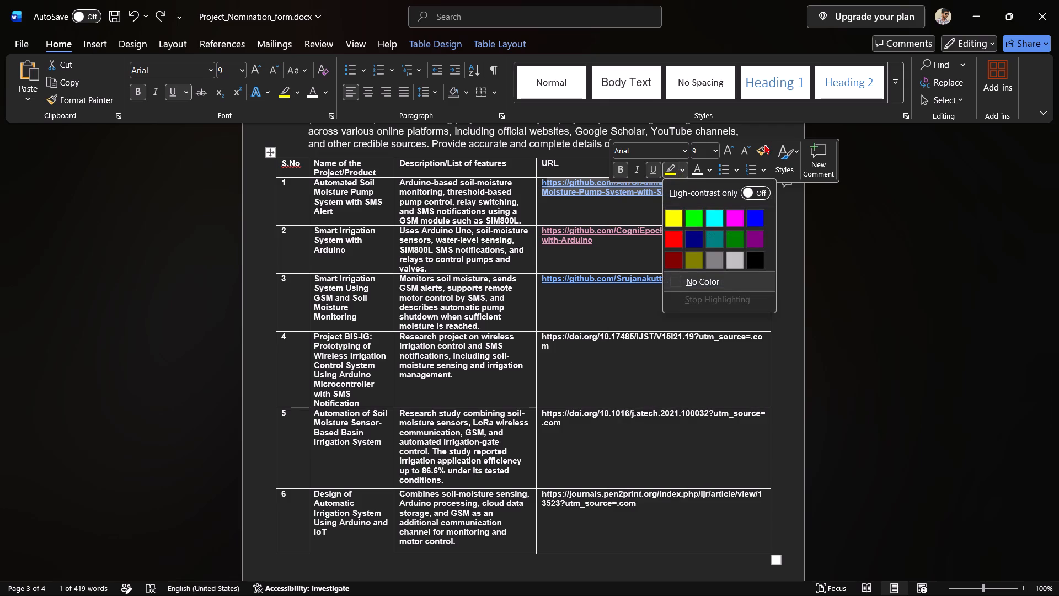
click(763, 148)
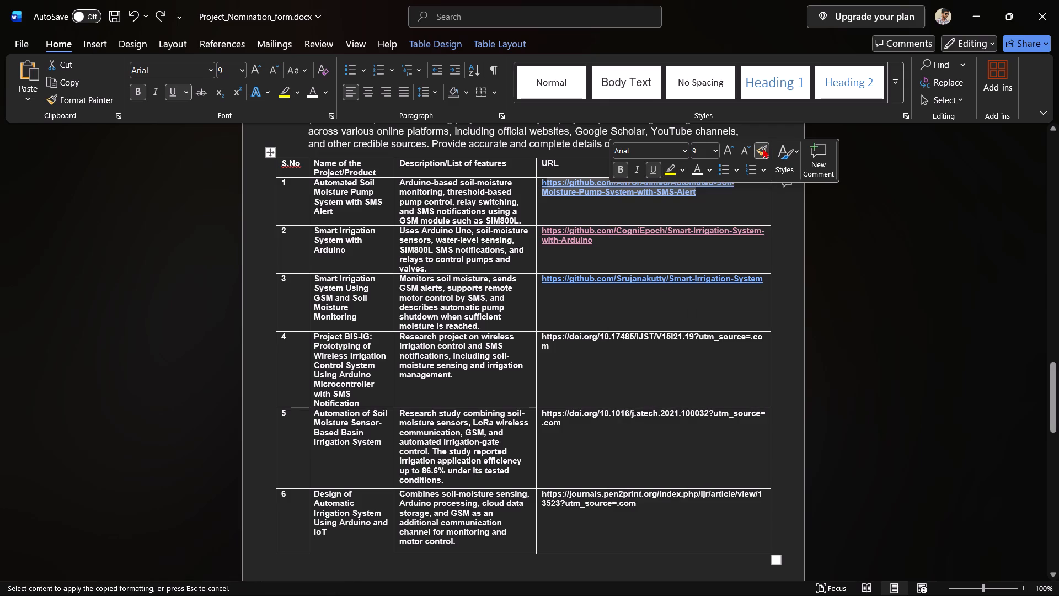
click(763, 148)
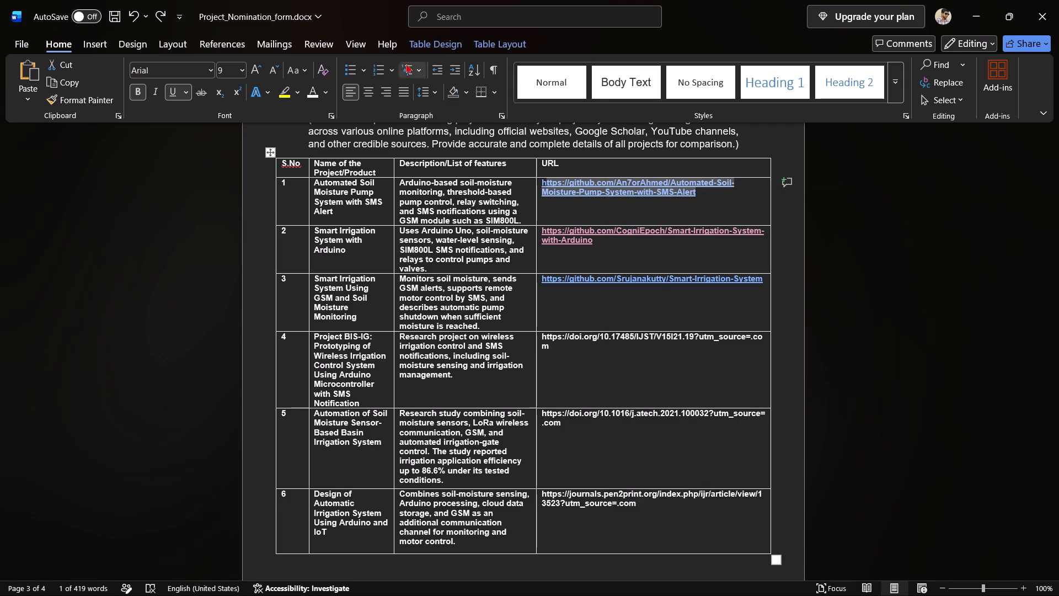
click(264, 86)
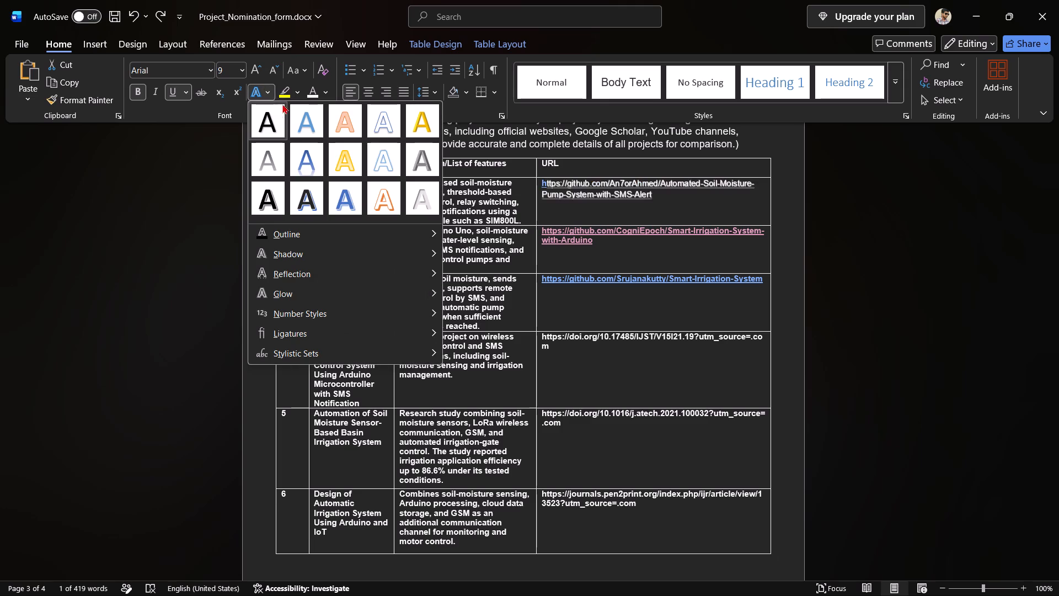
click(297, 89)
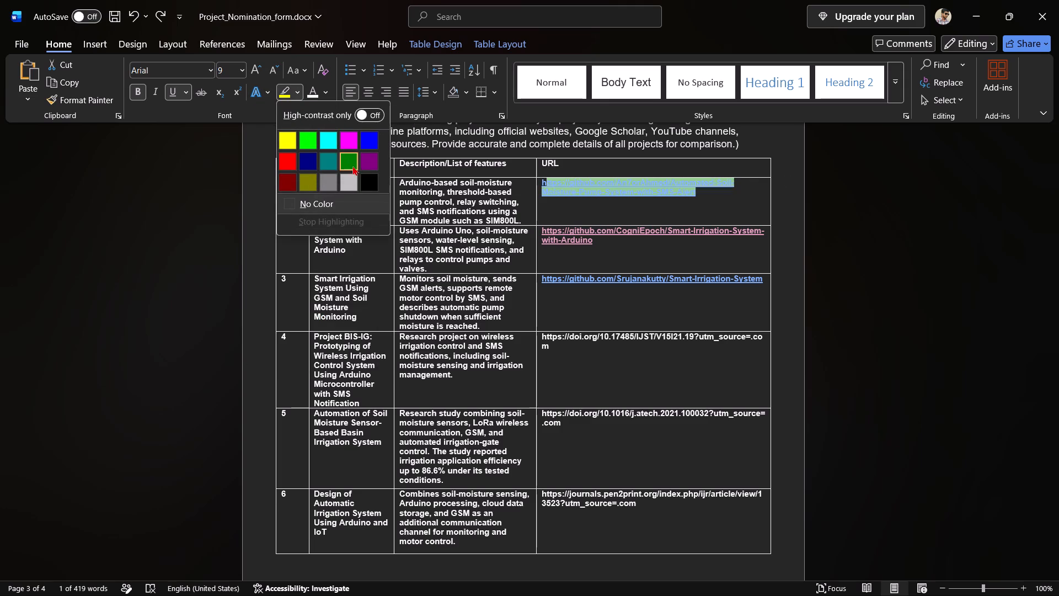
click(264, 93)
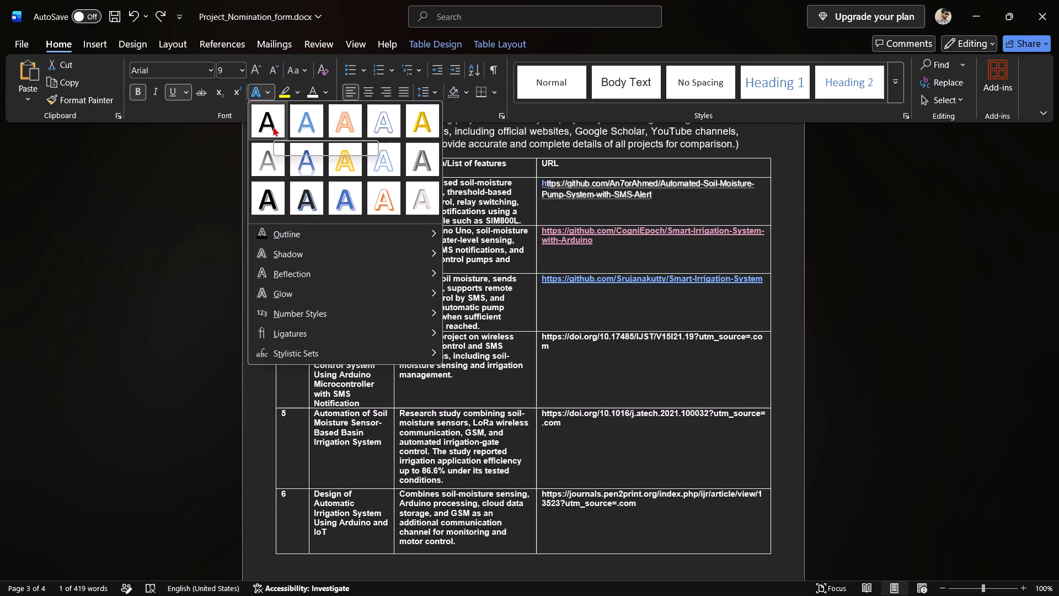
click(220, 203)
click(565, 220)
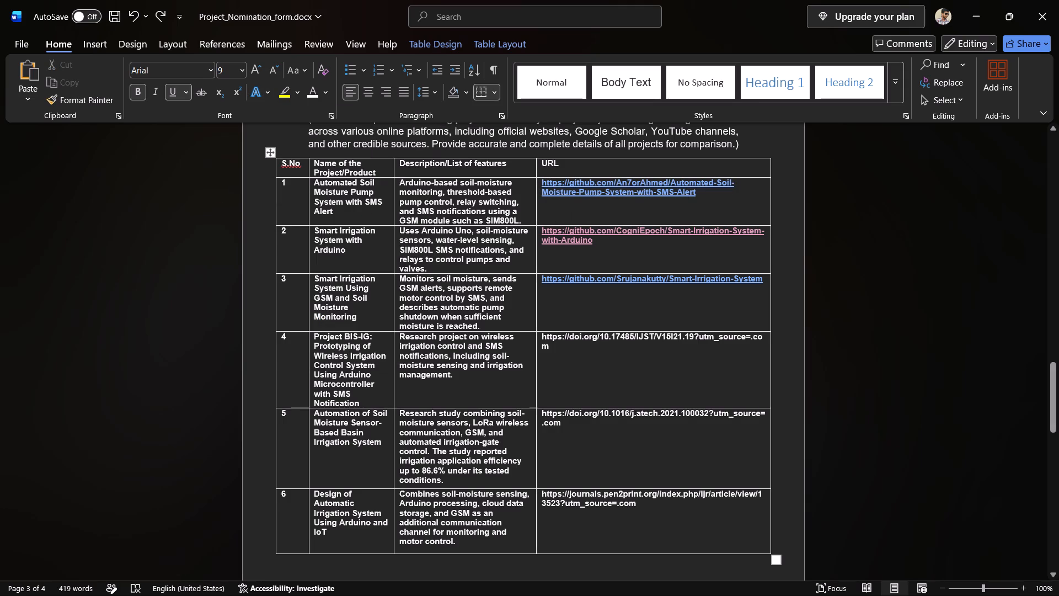
Apply the "Fill: Black, Text color 1; Shadow" text effect to the GitHub links in rows 1 to 3.
drag(542, 182, 761, 292)
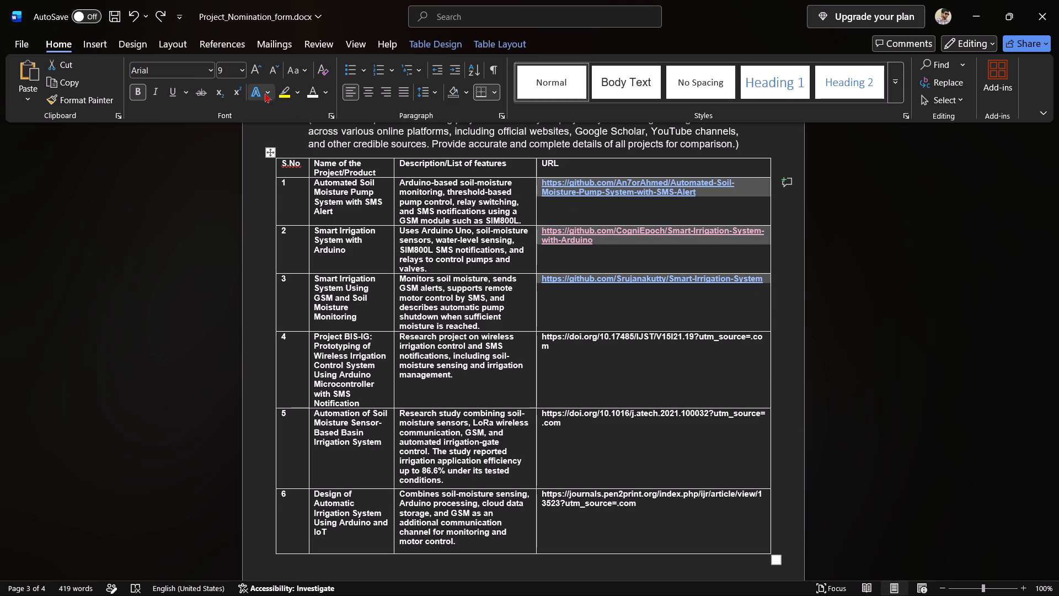
click(265, 92)
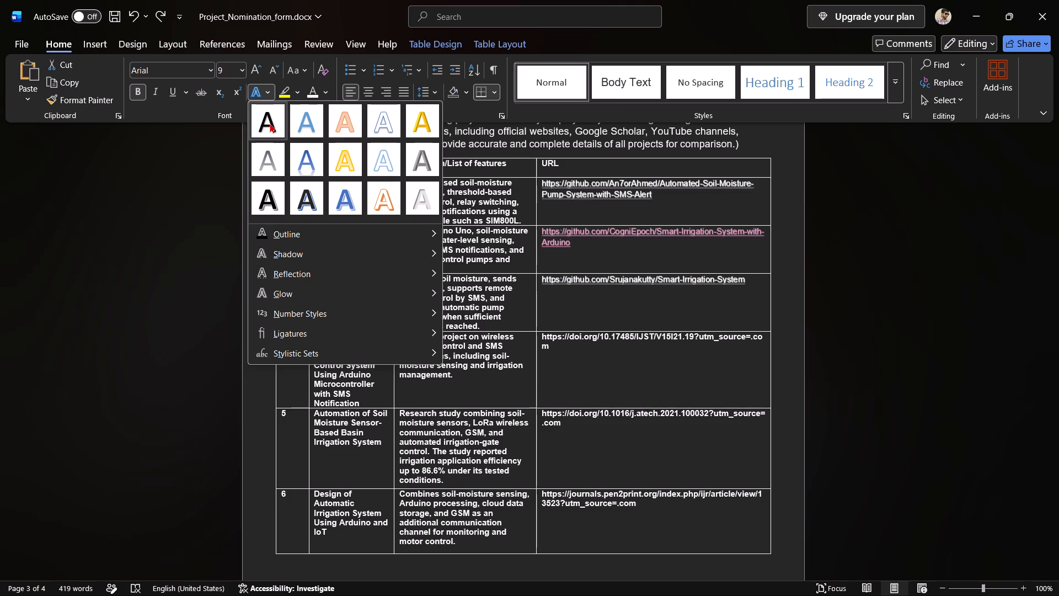
click(270, 123)
click(186, 260)
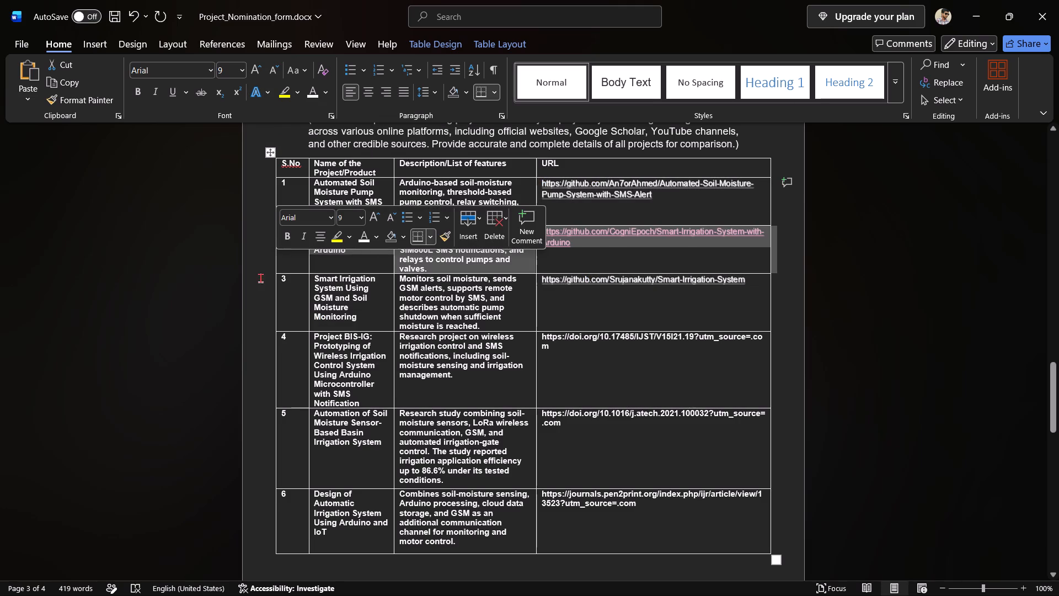
click(669, 265)
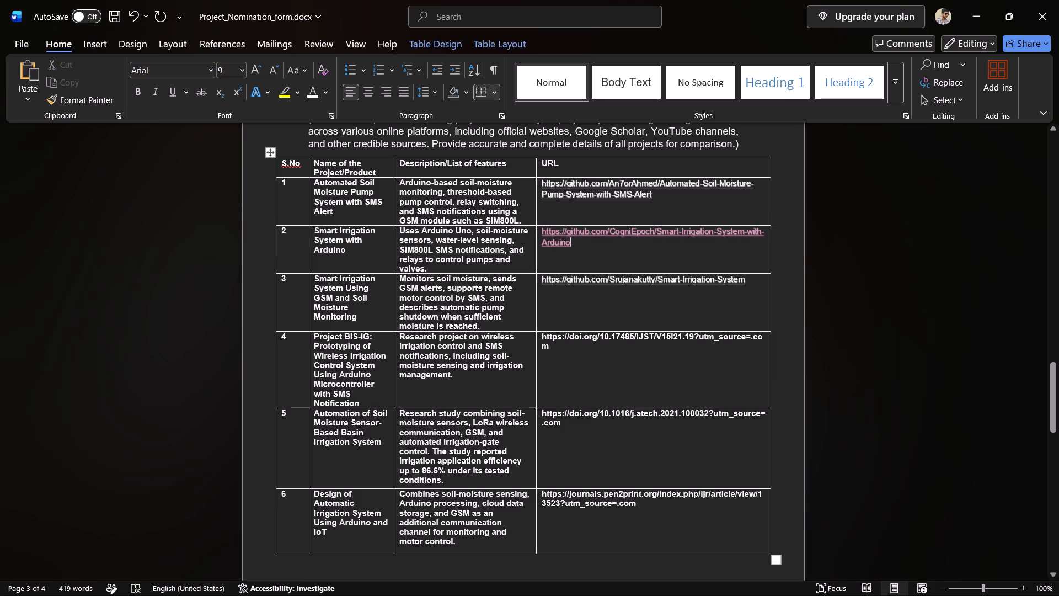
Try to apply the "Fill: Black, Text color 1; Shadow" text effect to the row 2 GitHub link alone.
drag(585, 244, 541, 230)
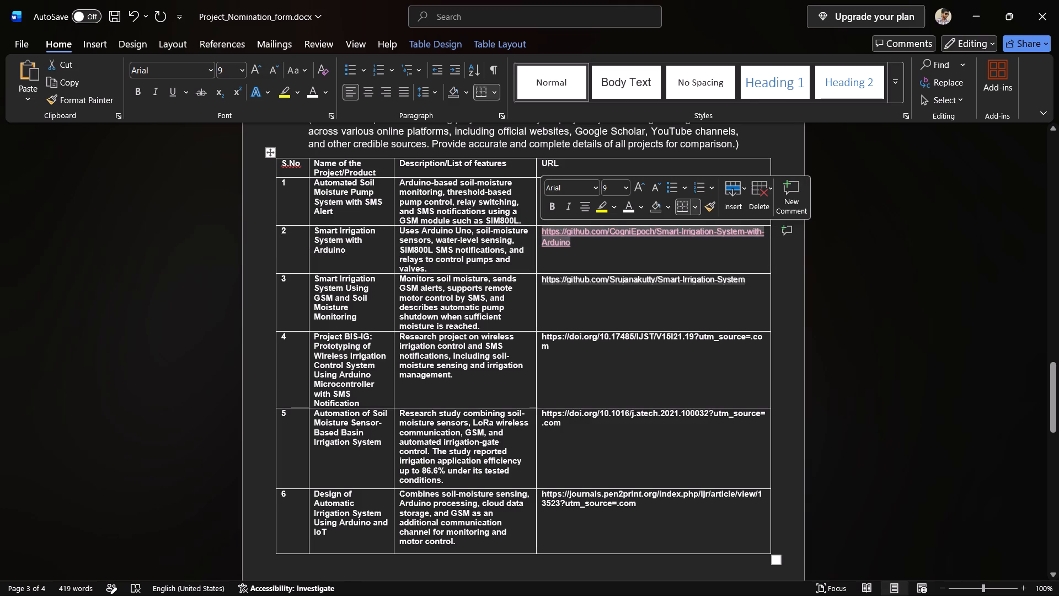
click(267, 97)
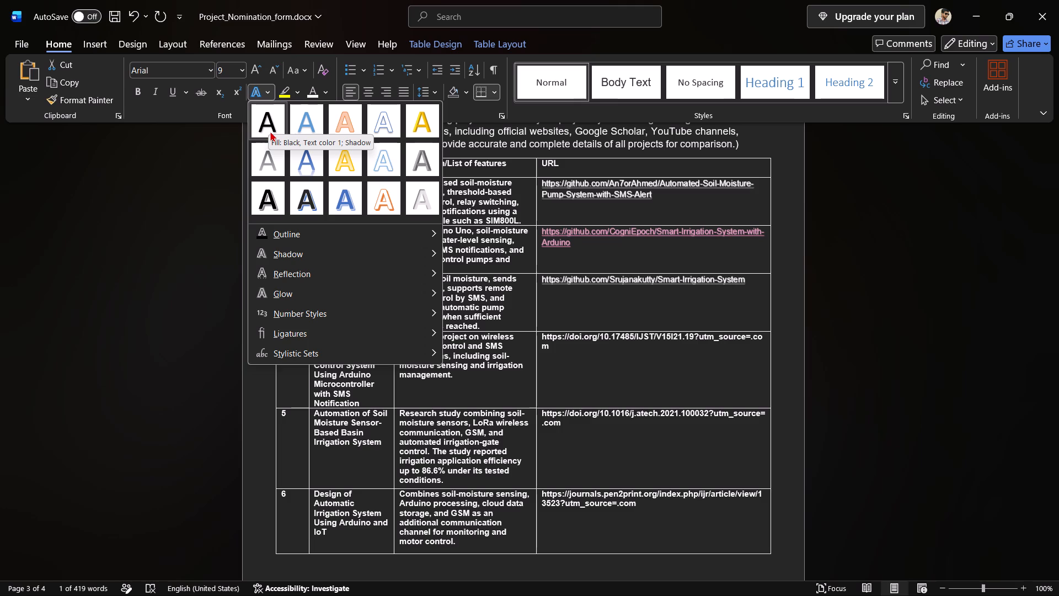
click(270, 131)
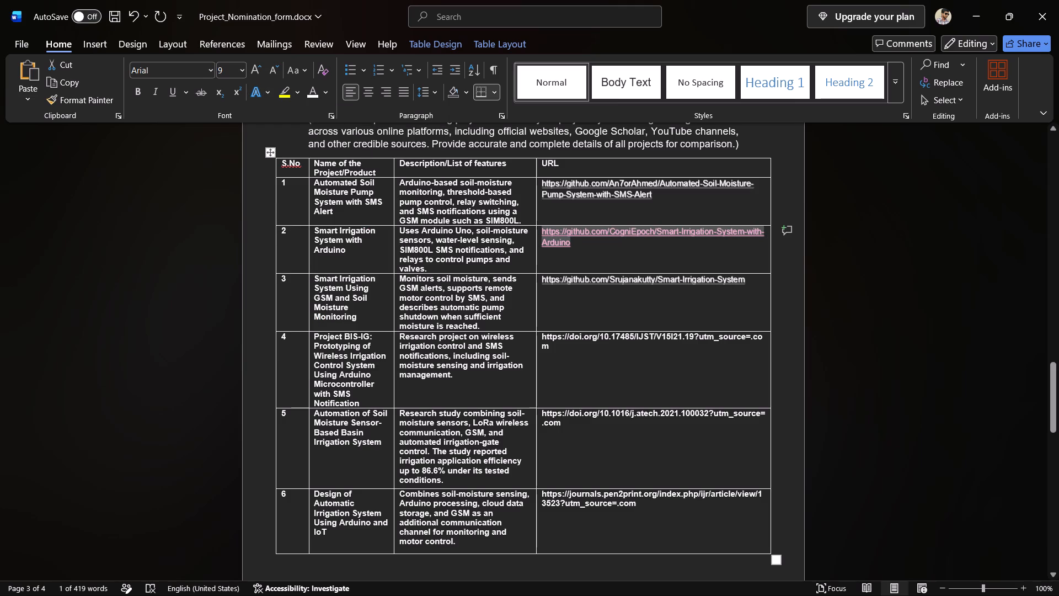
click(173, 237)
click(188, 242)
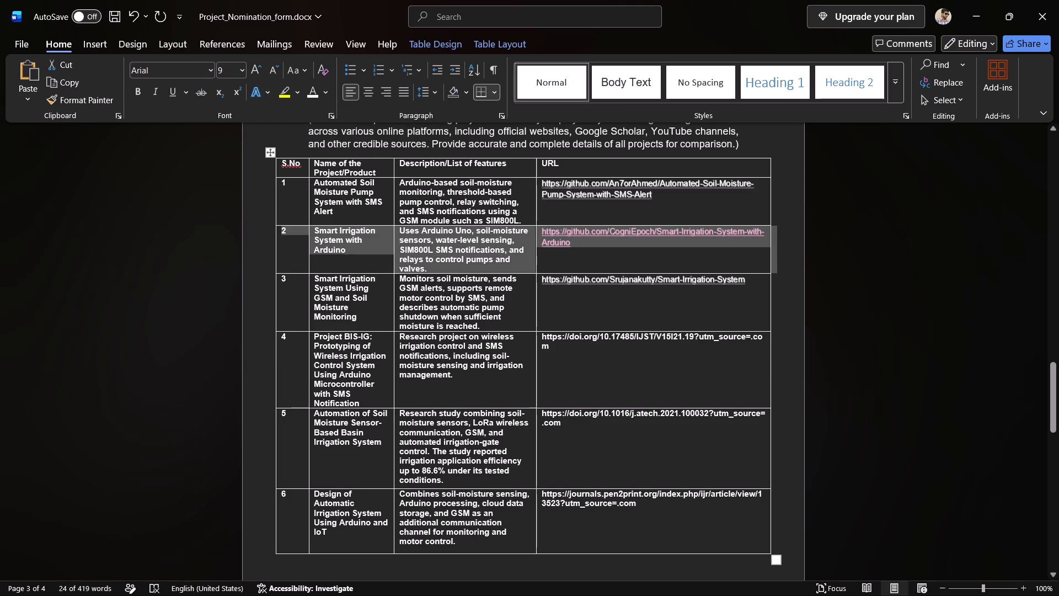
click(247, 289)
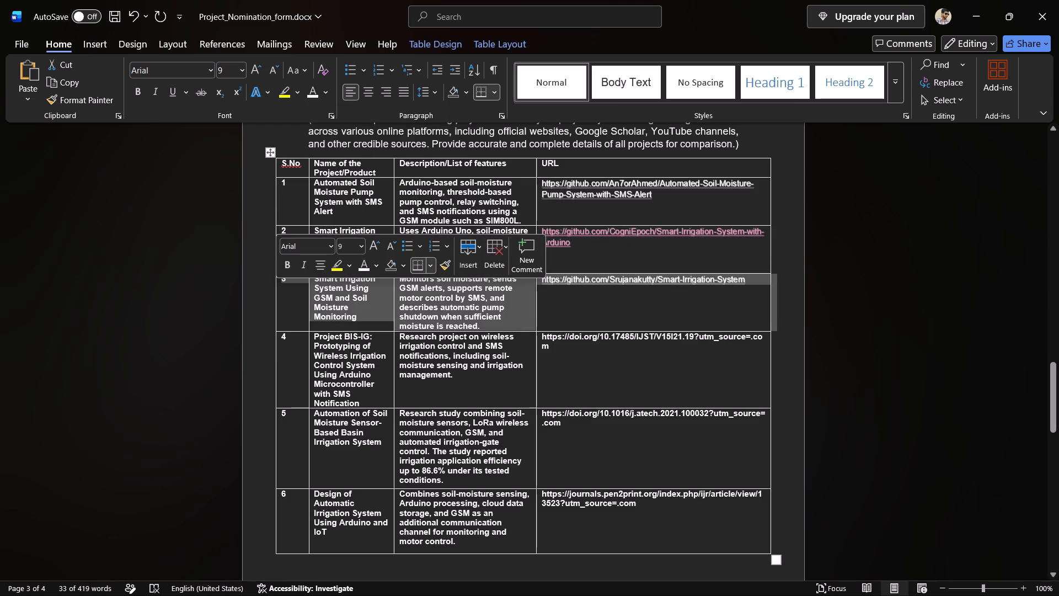
Copy the row 2 GitHub link and delete it from its URL cell.
click(598, 256)
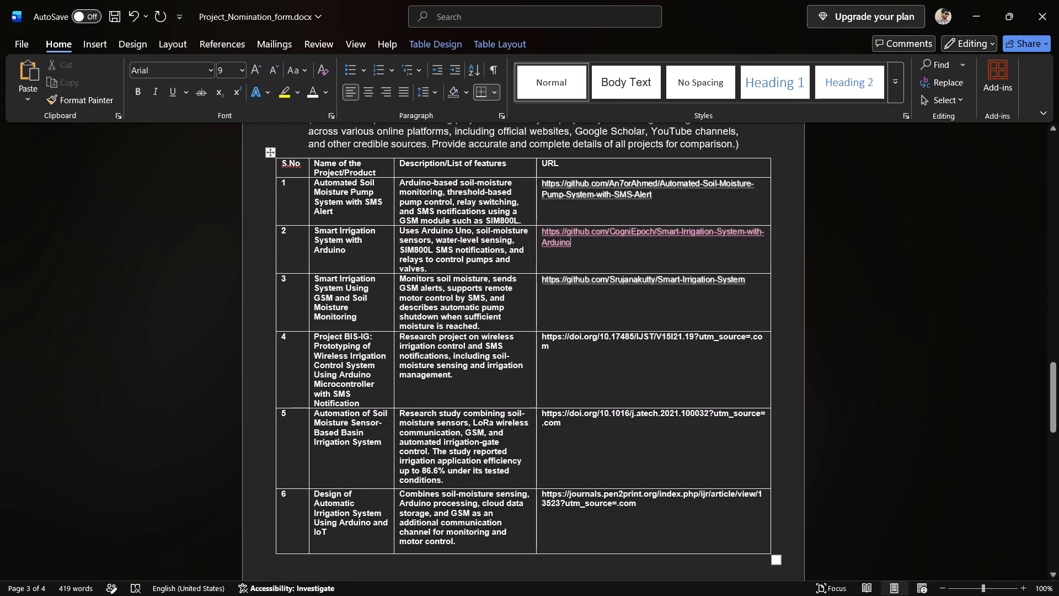
key(ctrl+shift+Up)
key(ctrl+c)
key(ctrl+c)
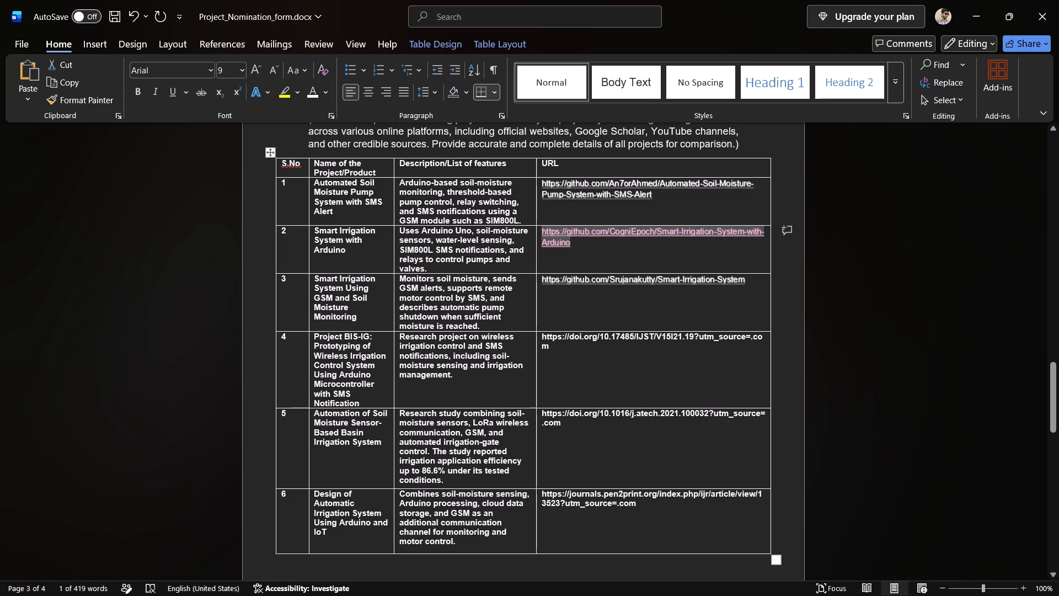
key(BackSpace)
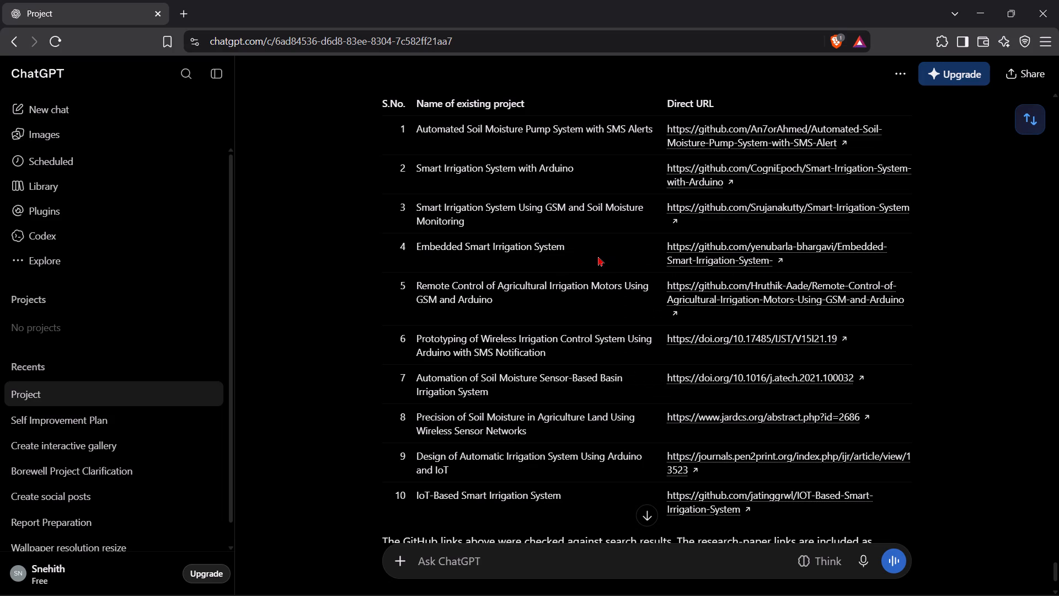
Switch to Brave and open the copied row 2 link, github.com/CogniEpoch/Smart-Irrigation-System-with-Arduino, in a new tab.
click(178, 6)
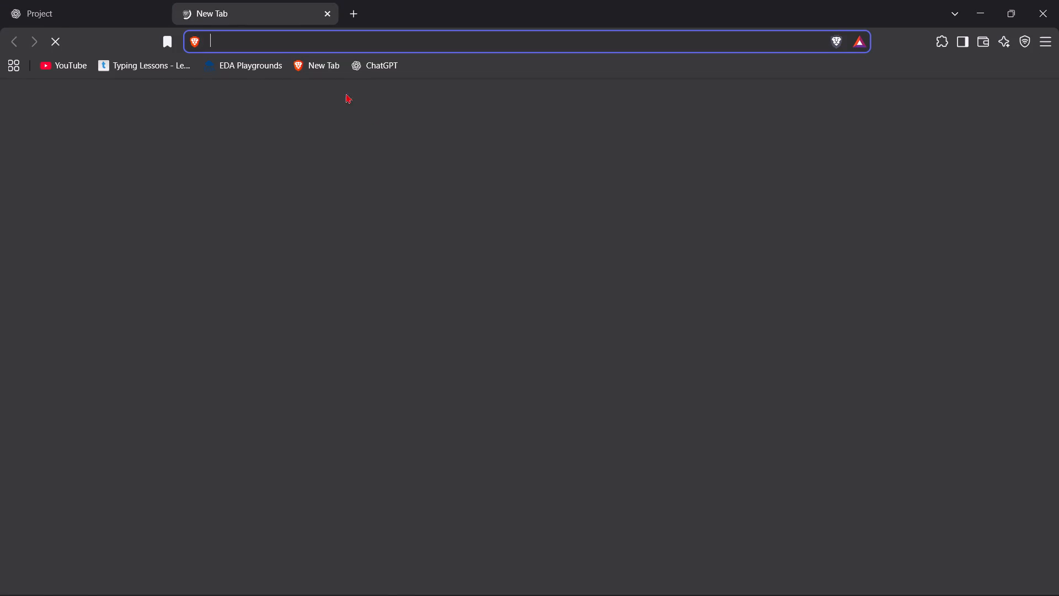
click(459, 215)
key(ctrl+v)
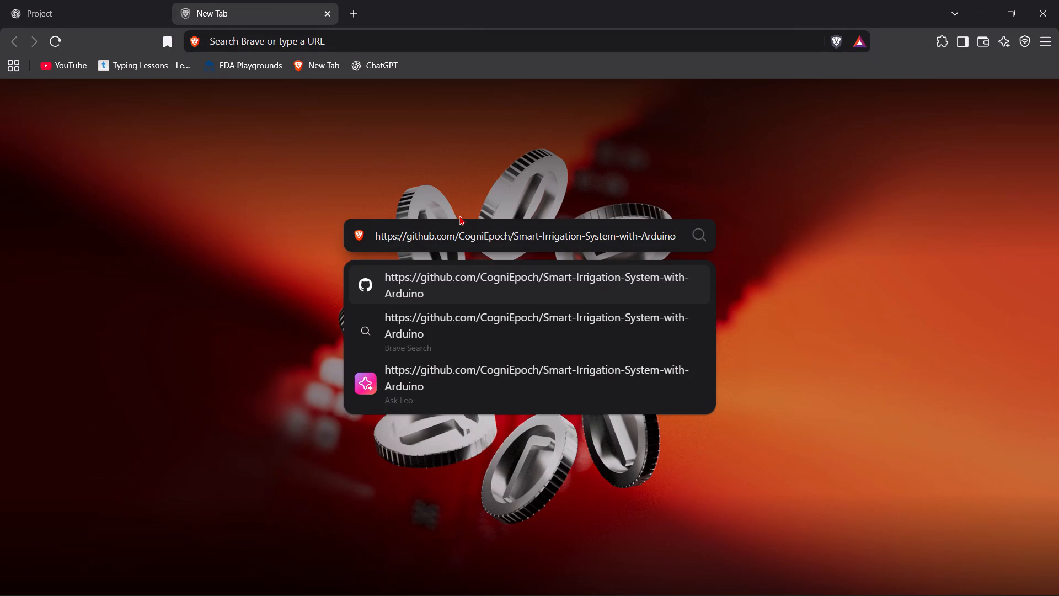
key(Return)
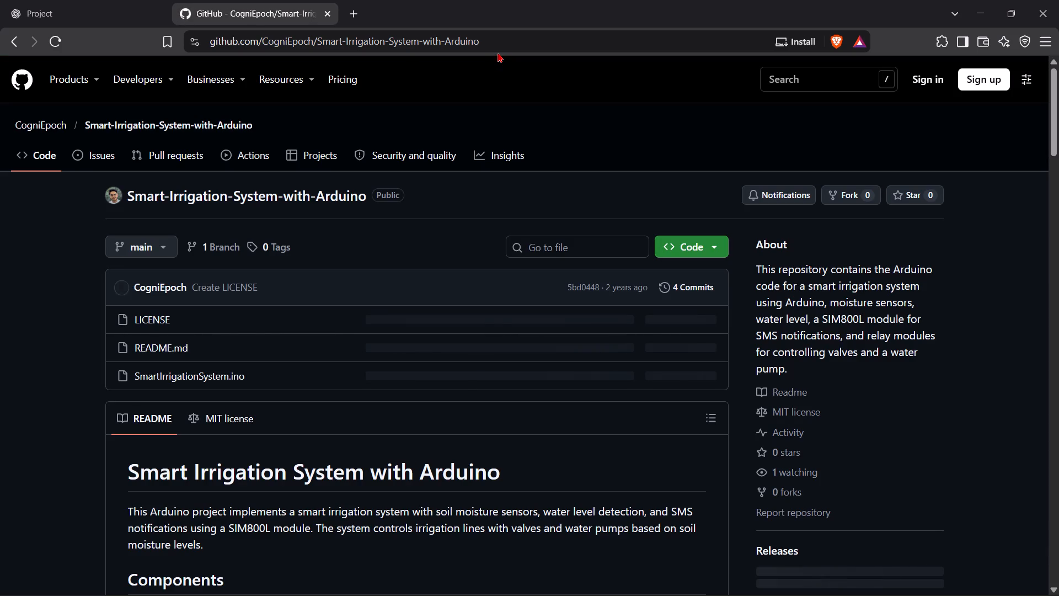
Copy the full web address of the Smart-Irrigation-System-with-Arduino repository page.
drag(487, 33, 394, 40)
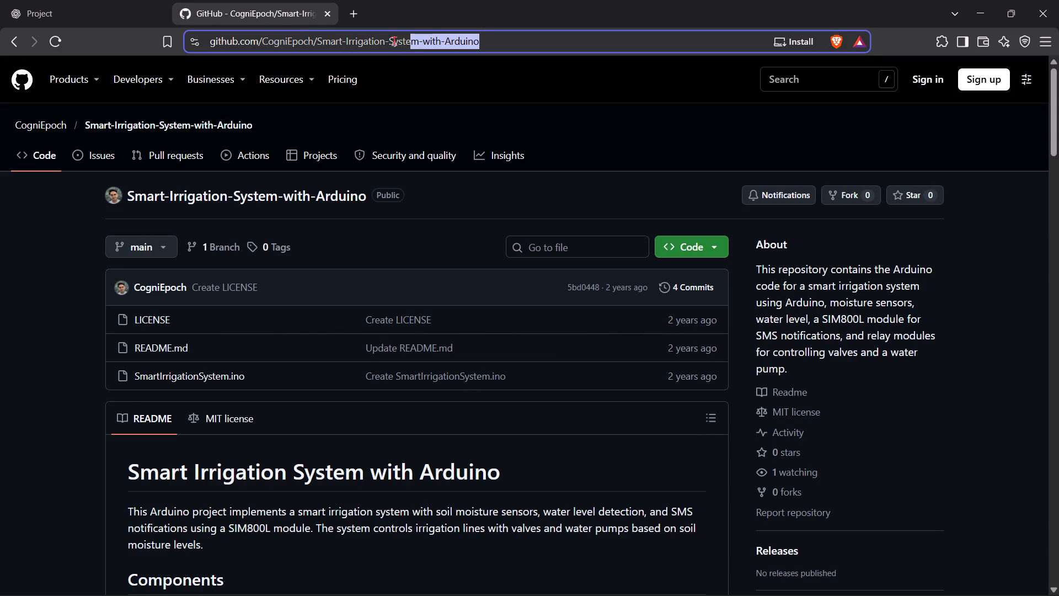
drag(394, 40, 213, 34)
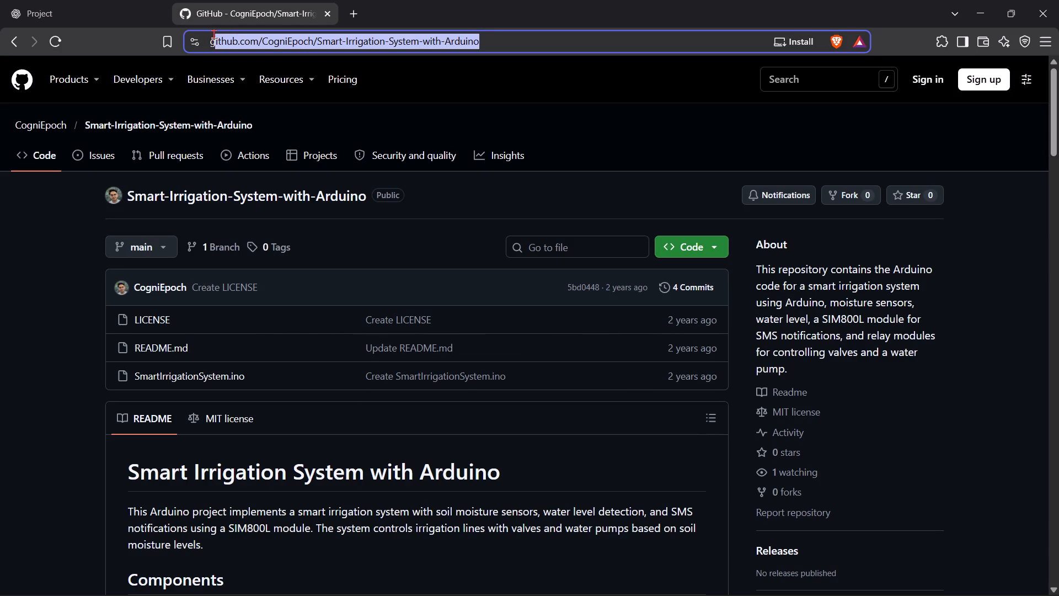
drag(213, 34, 211, 32)
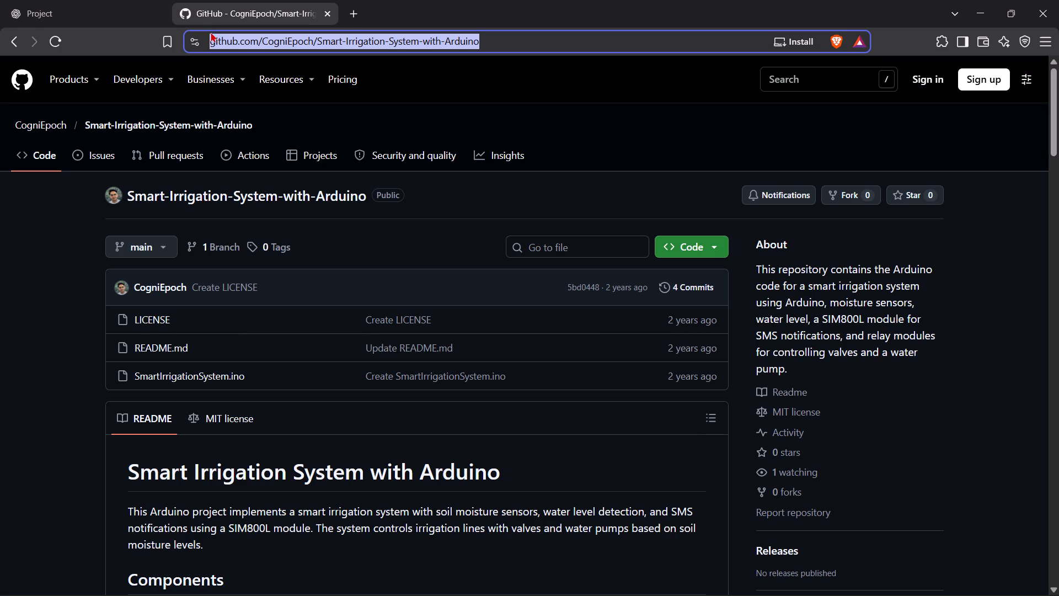
key(ctrl+c)
click(539, 119)
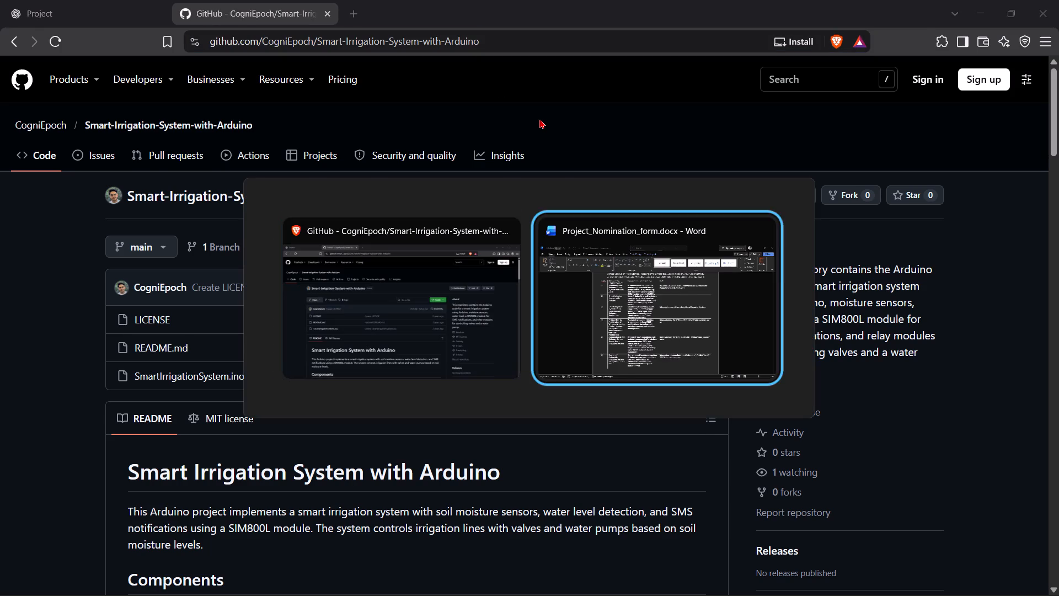
Return to Word and paste the copied Smart-Irrigation-System-with-Arduino address into the row 2 URL cell.
click(617, 238)
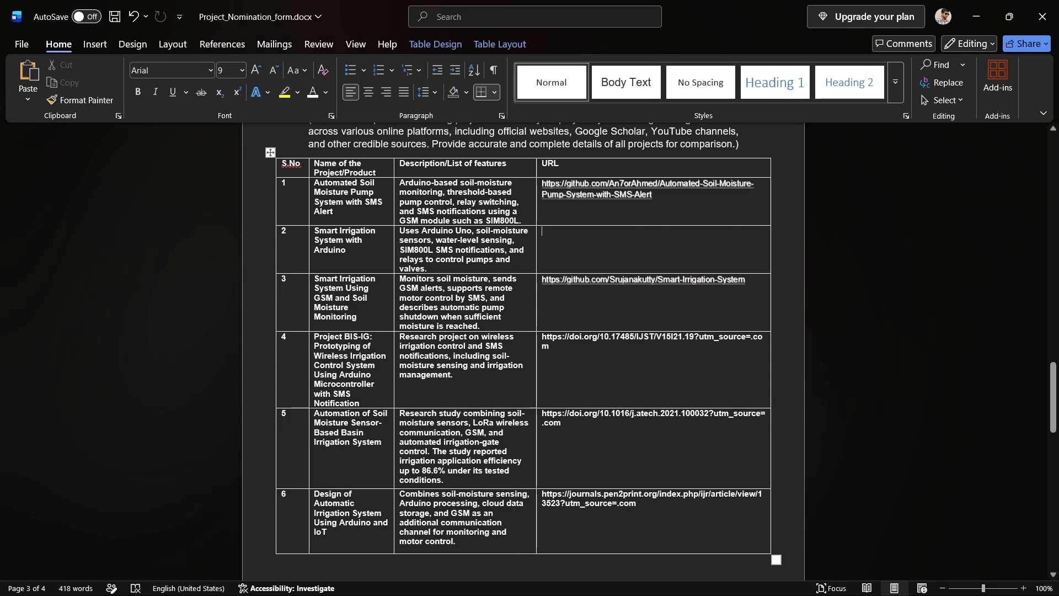
key(ctrl+v)
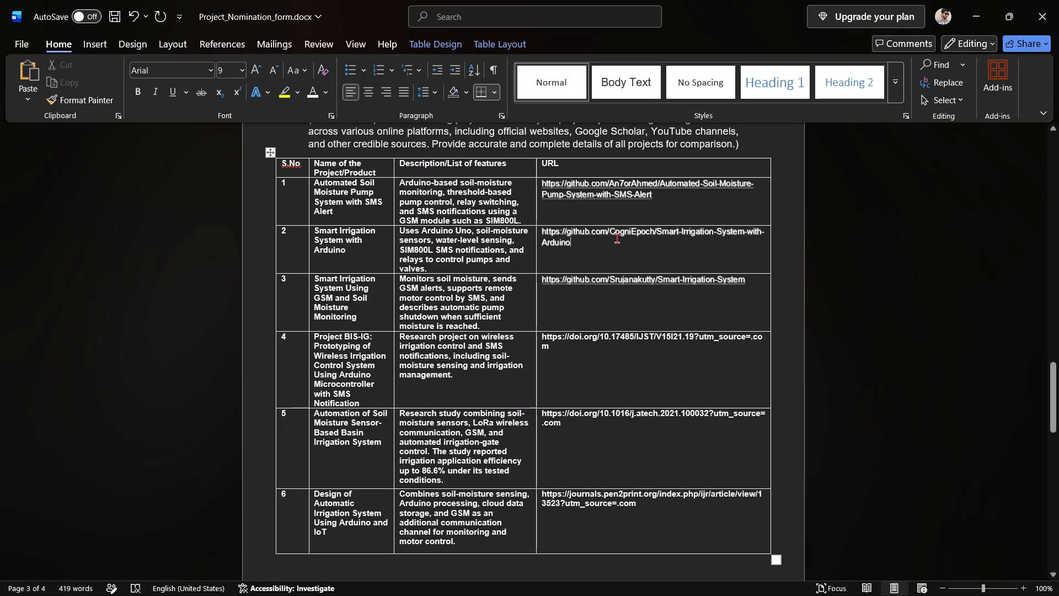
Examine the rest of the form below the existing-projects table, down to the additional/new features table.
scroll(617, 238, down, 5)
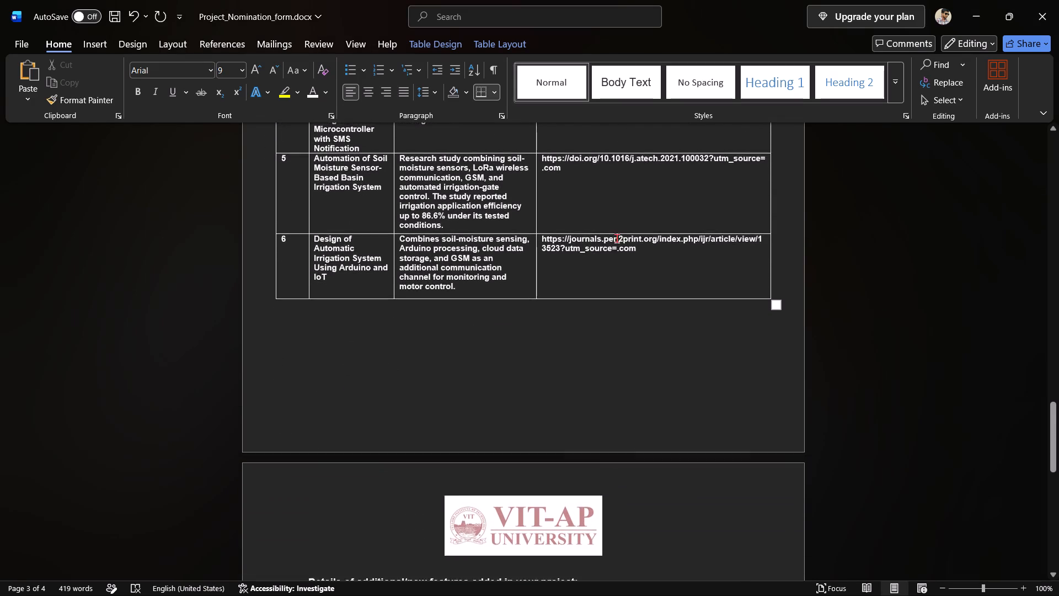
scroll(617, 238, down, 5)
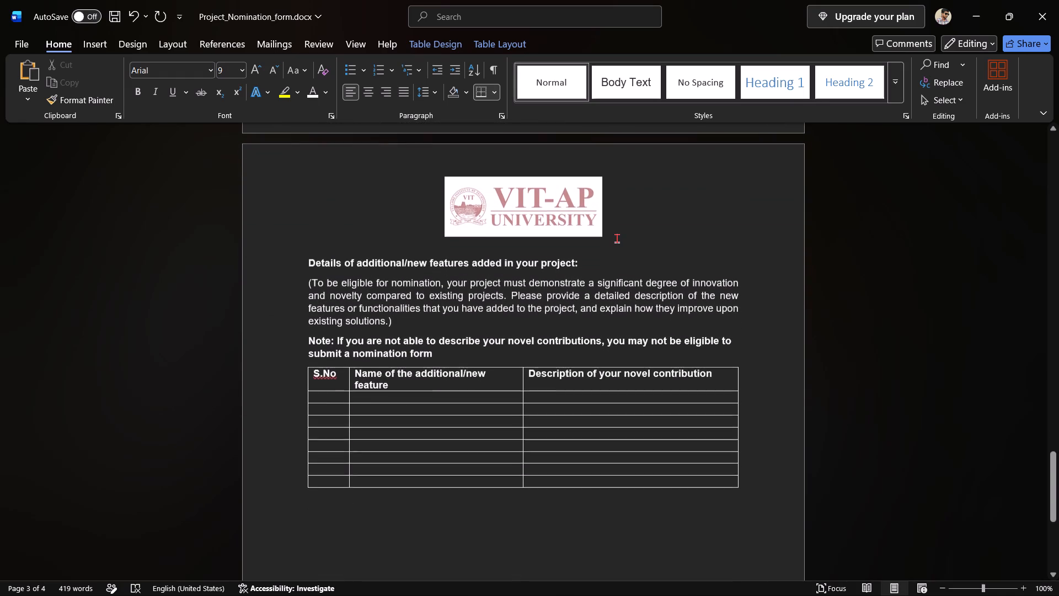
scroll(617, 238, down, 1)
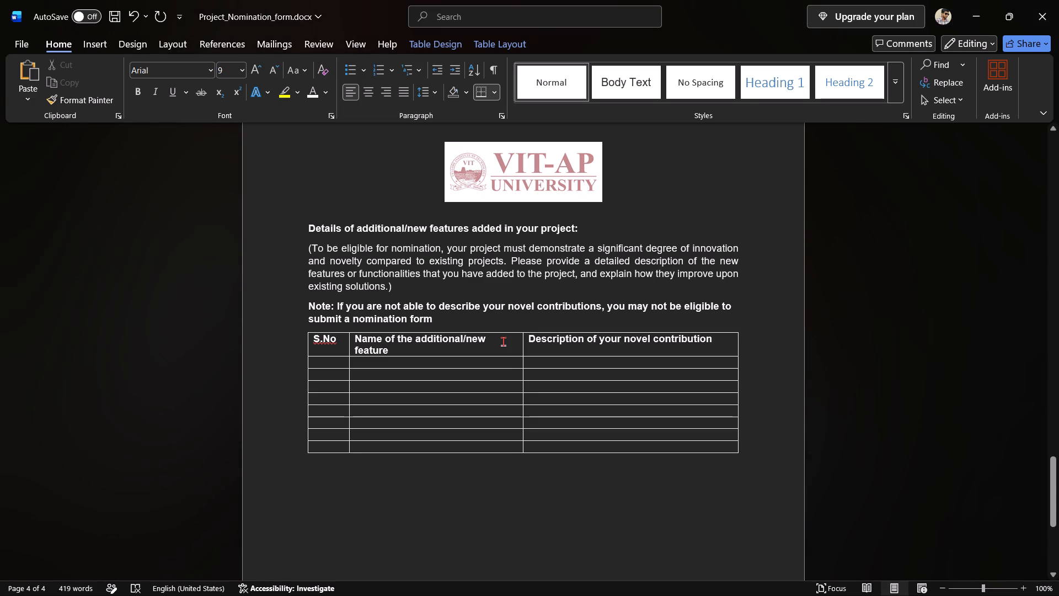
scroll(486, 366, up, 2)
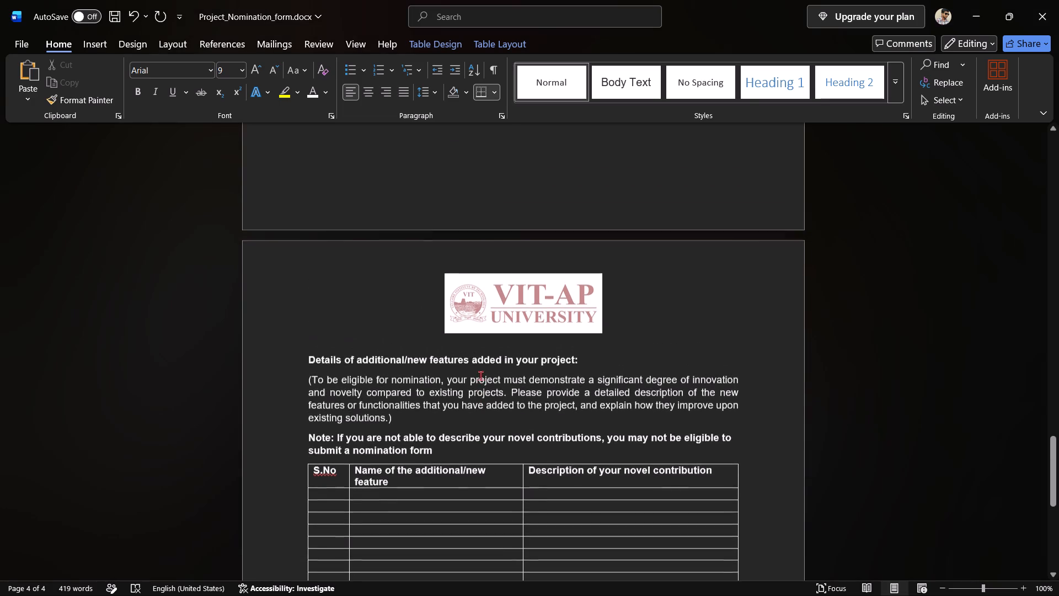
scroll(480, 375, up, 3)
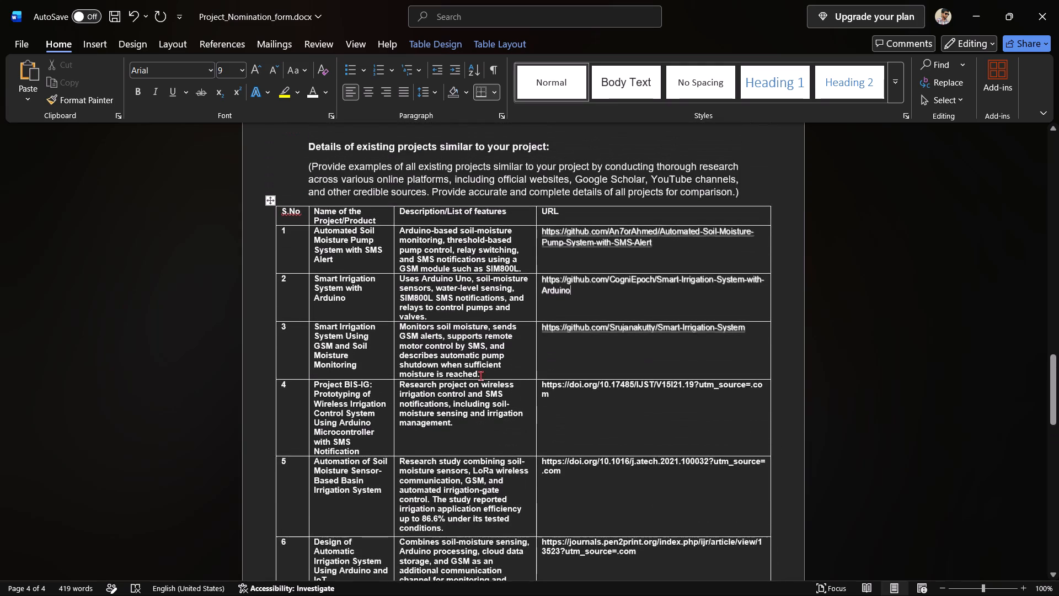
scroll(480, 375, up, 2)
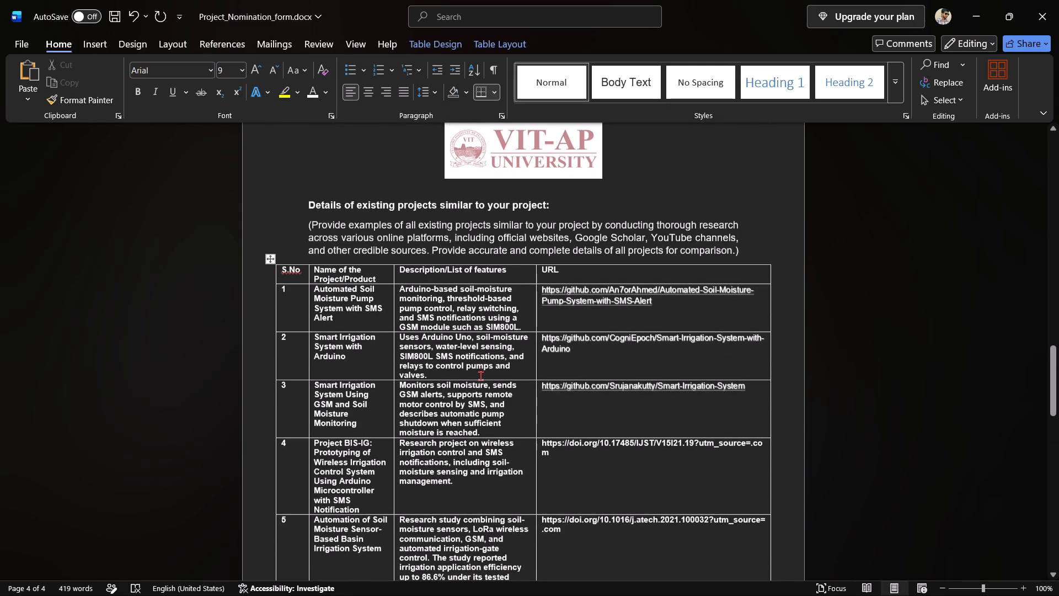
scroll(480, 375, down, 3)
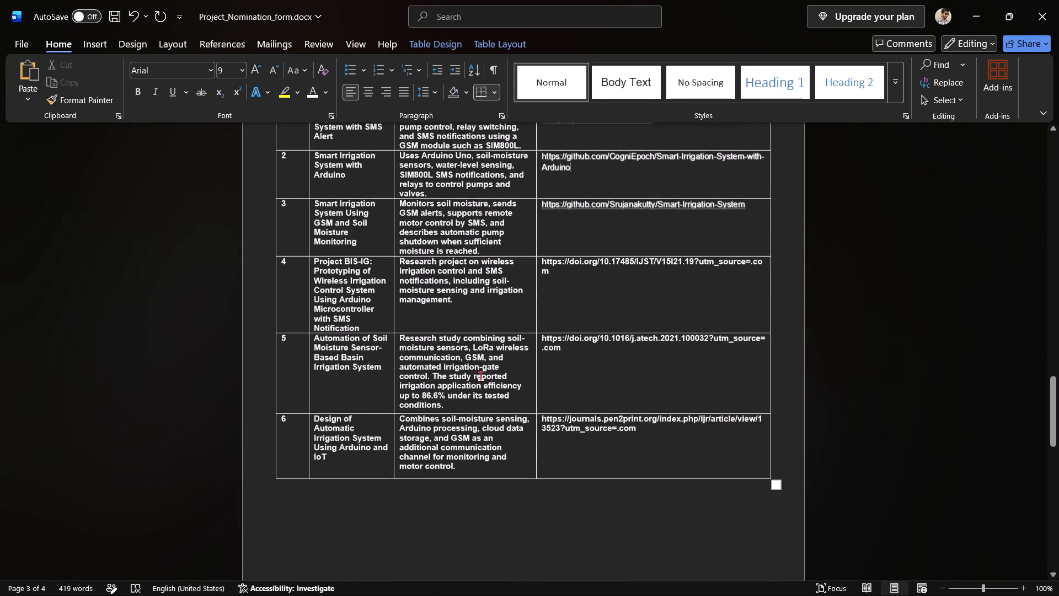
scroll(480, 375, down, 11)
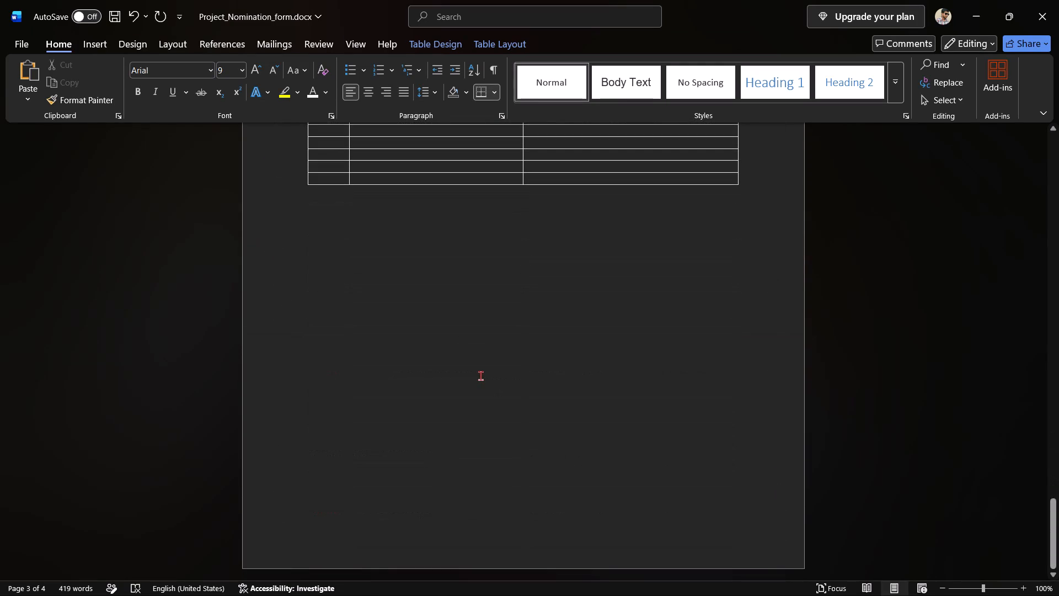
scroll(480, 375, down, 2)
Look through the form from its first page past the prototype image page to the existing-projects table.
scroll(480, 375, up, 10)
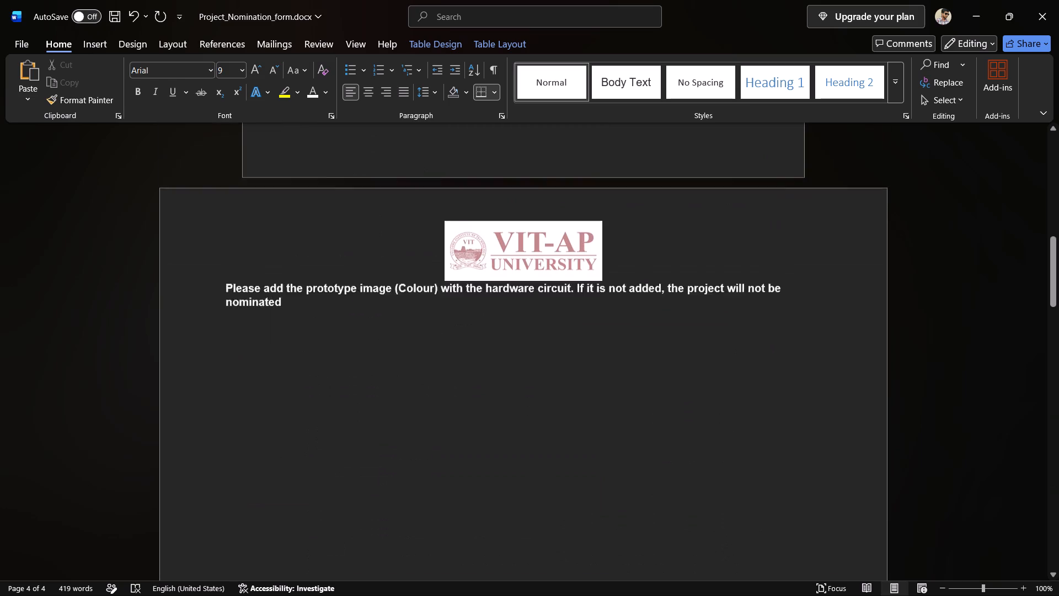
scroll(480, 375, up, 4)
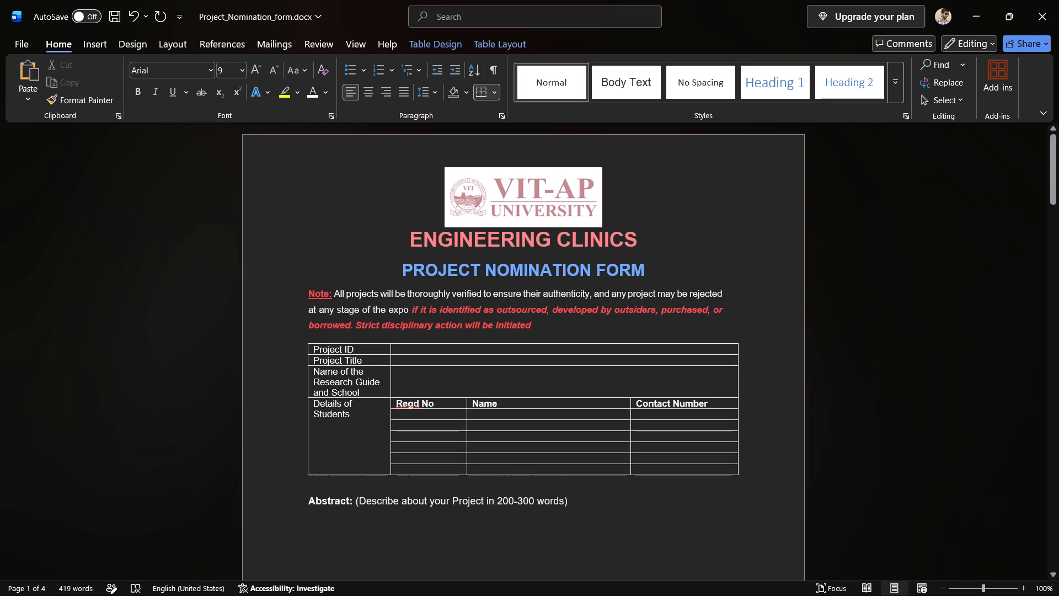
scroll(495, 393, down, 6)
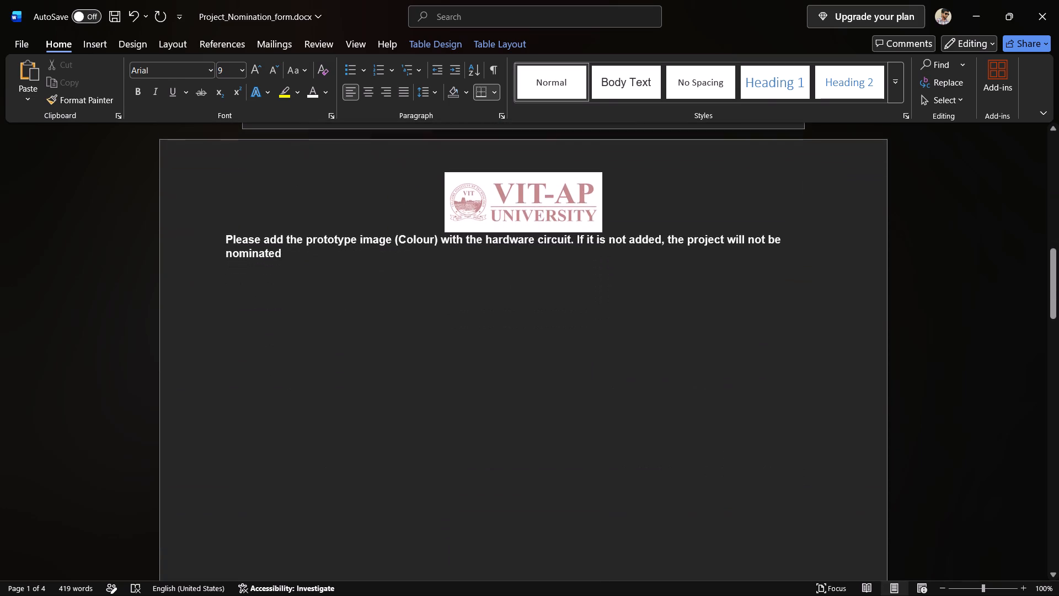
scroll(495, 393, down, 6)
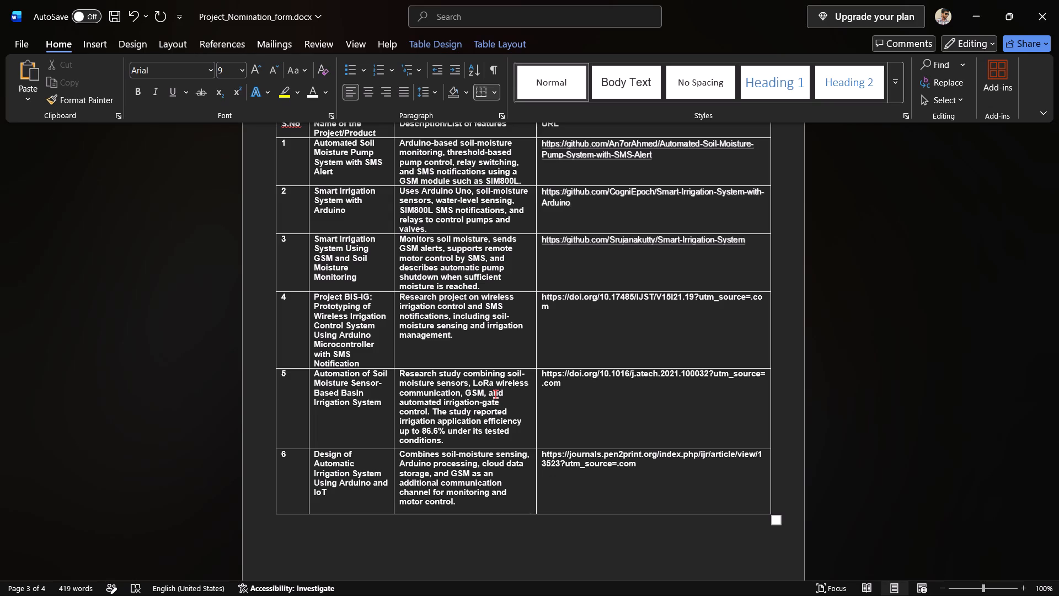
scroll(495, 454, up, 1)
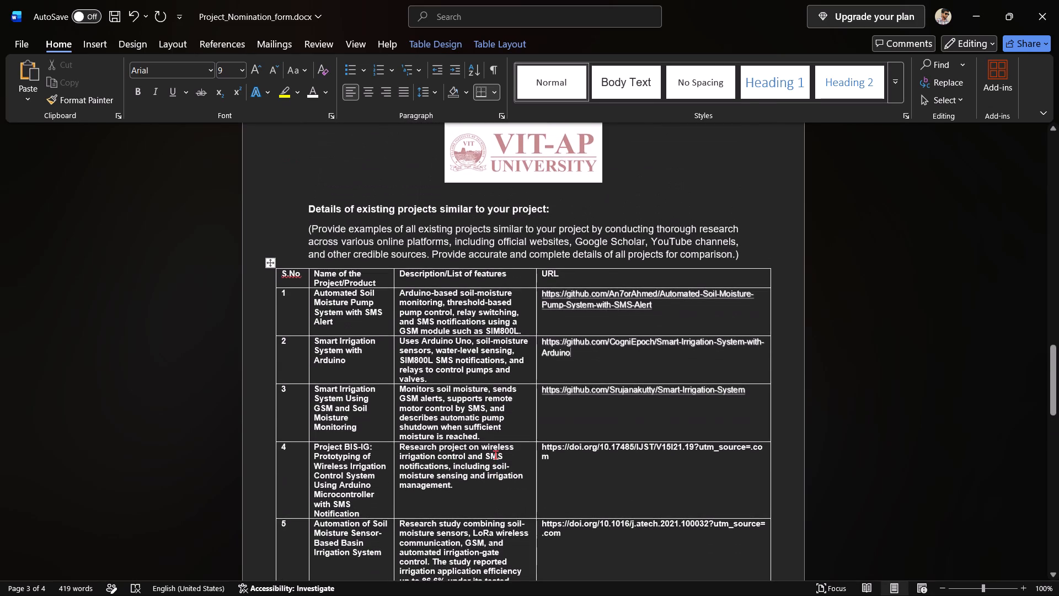
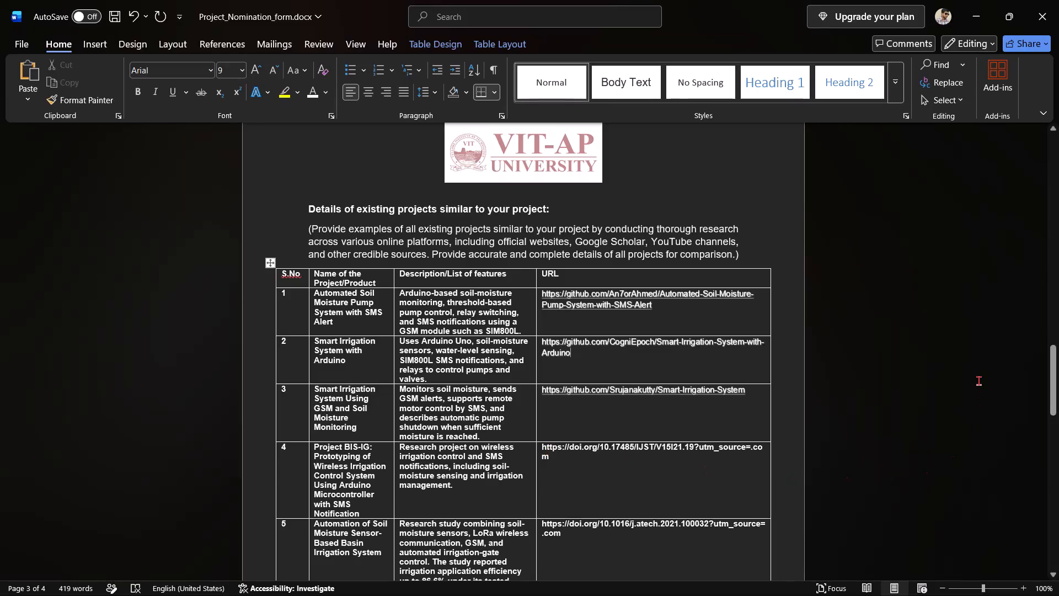
scroll(978, 380, down, 2)
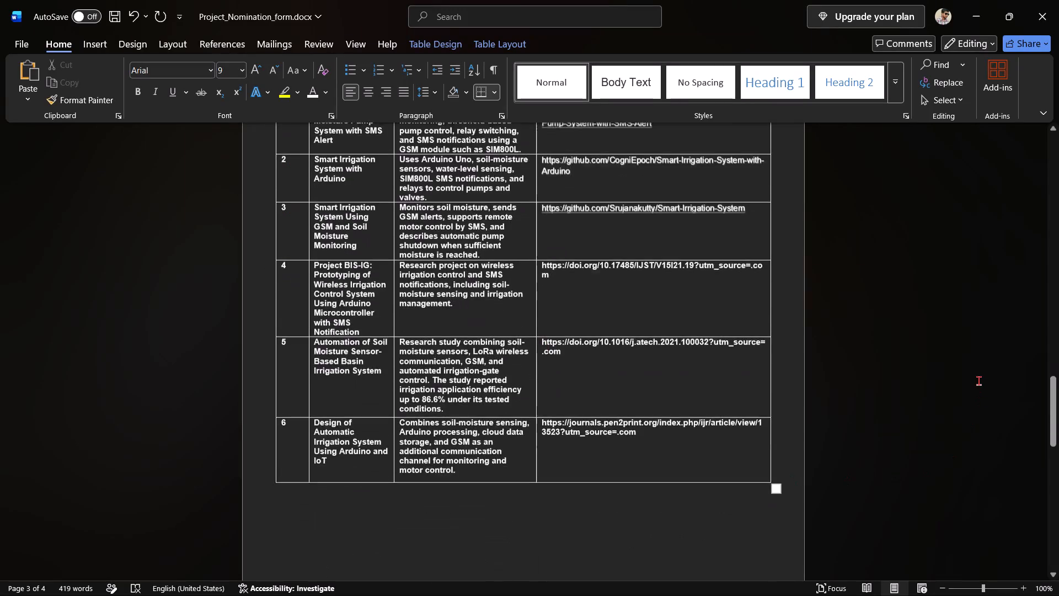
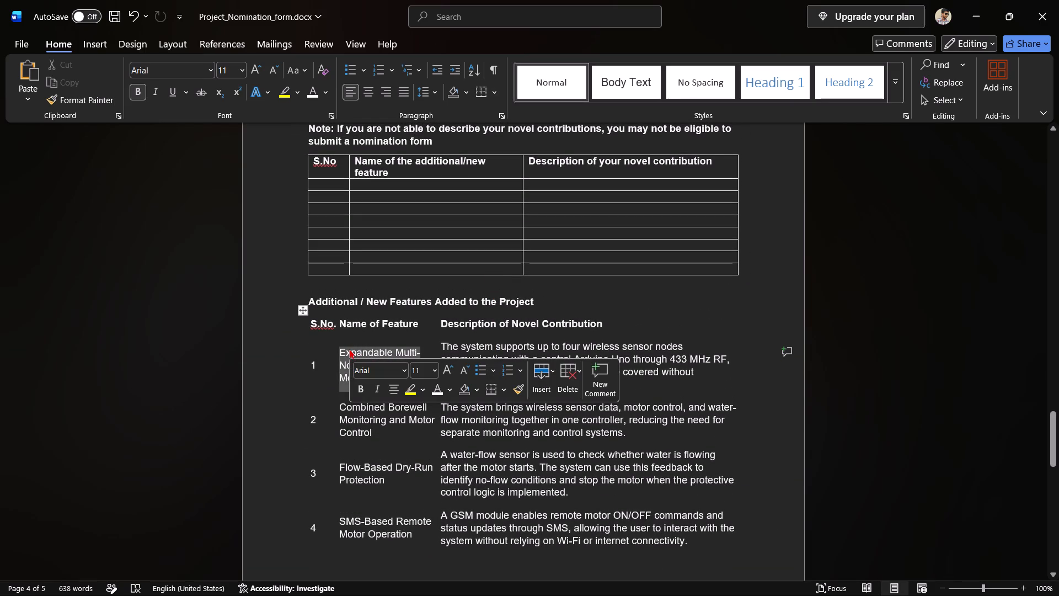
Move the feature name "Expandable Multi-Node Wireless Monitoring" into the first blank feature-name cell of the bordered form table.
drag(346, 358, 387, 309)
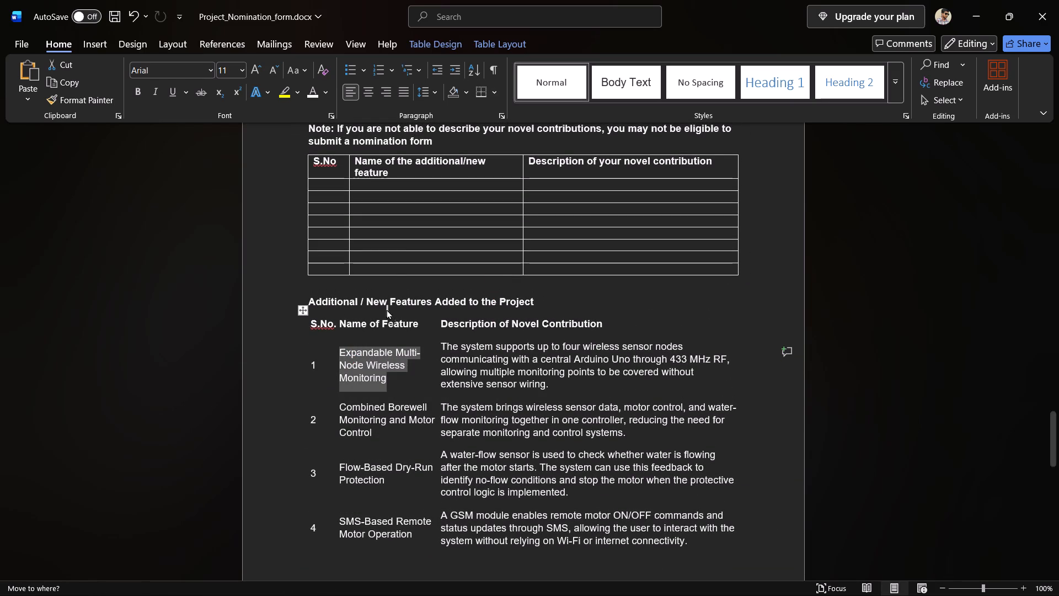
drag(387, 309, 372, 180)
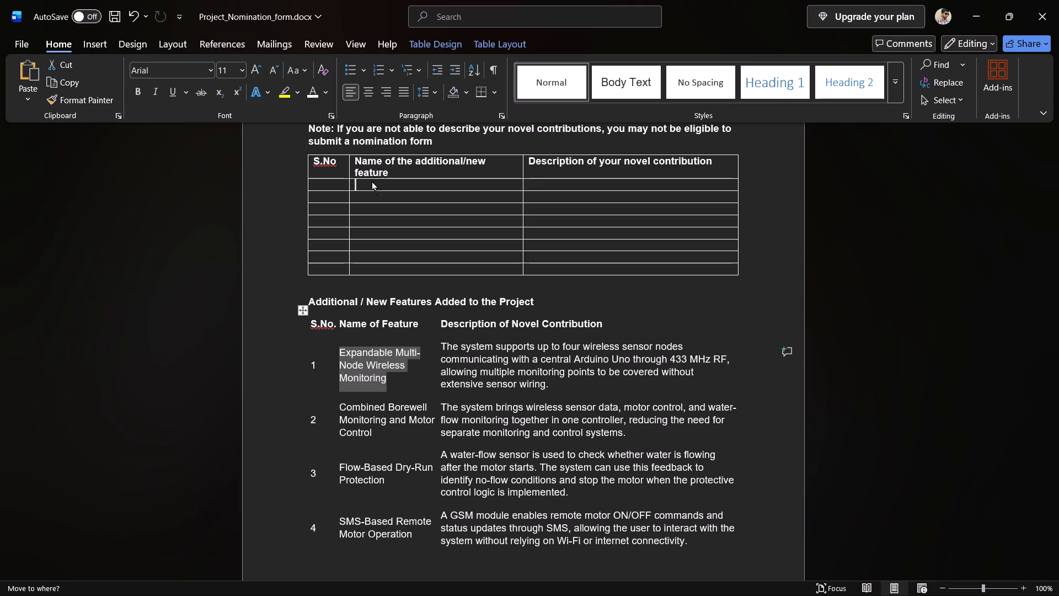
drag(372, 180, 372, 181)
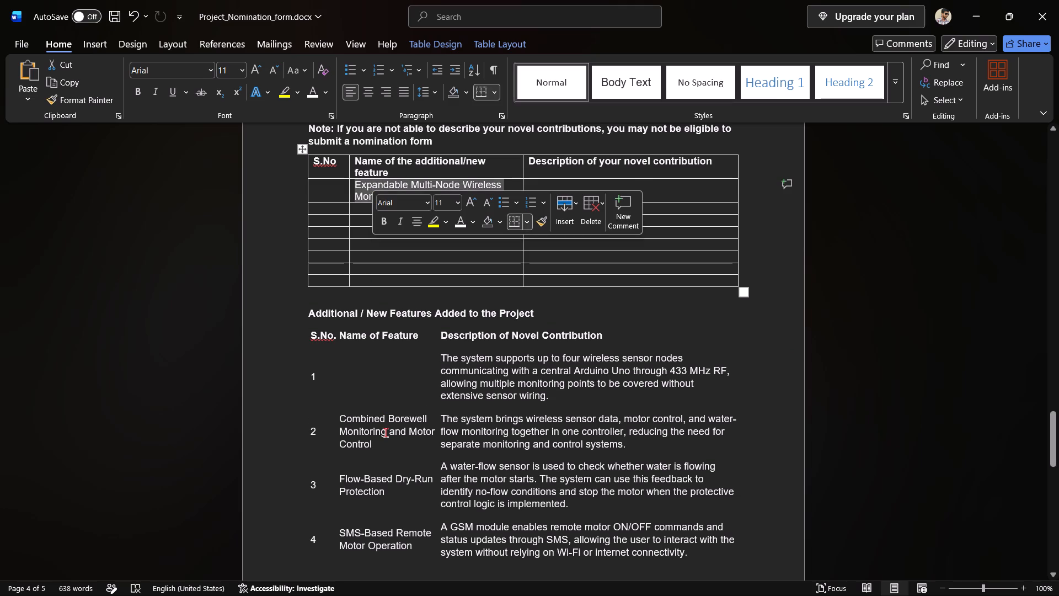
Move the feature name "Combined Borewell Monitoring and Motor Control" into the form table's feature-name cell directly below "Expandable Multi-Node Wireless Monitoring".
drag(386, 432, 383, 391)
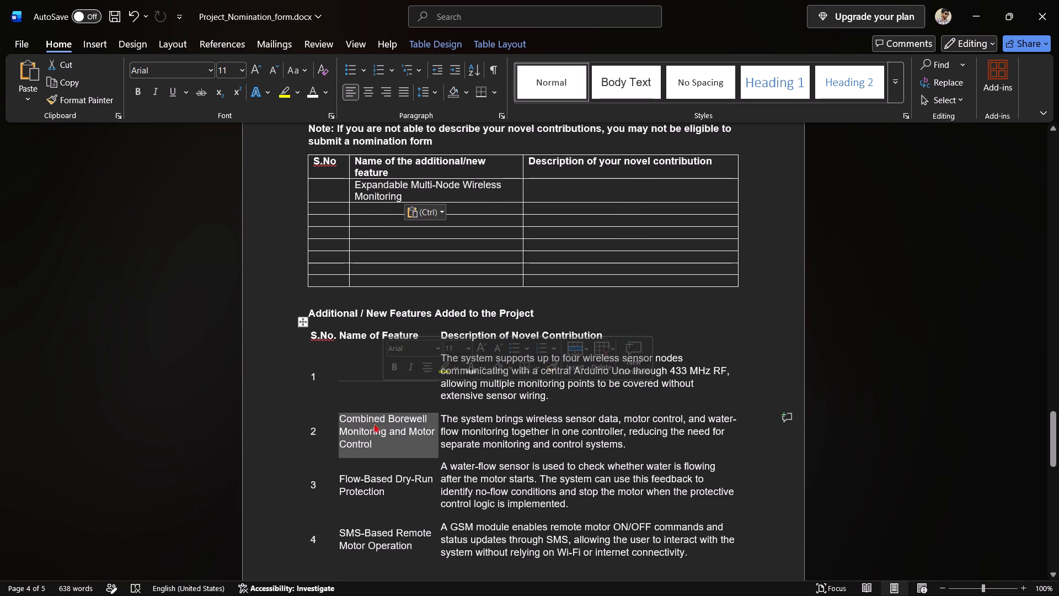
drag(372, 428, 381, 206)
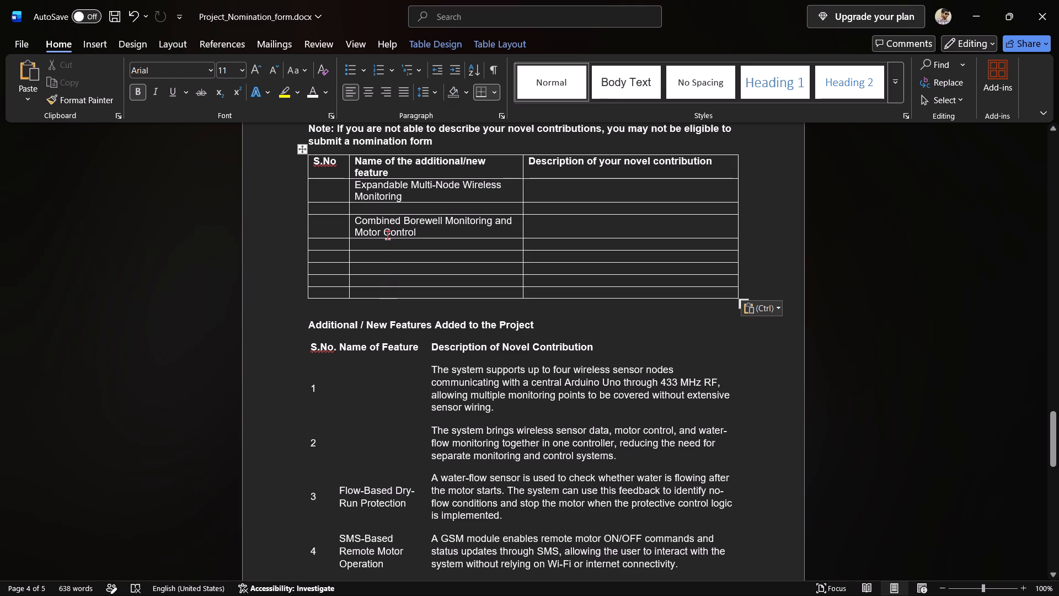
drag(411, 231, 379, 223)
drag(379, 223, 376, 203)
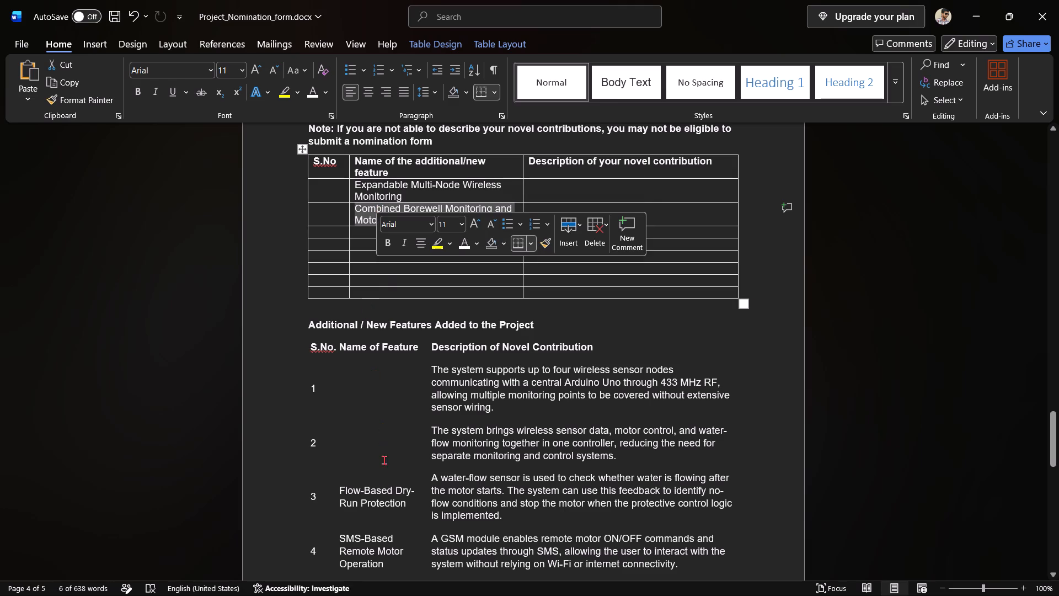
In the Word nomination form, move "Flow-Based Dry-Run Protection" from the pasted table into the third feature-name row of the form table.
drag(406, 503, 371, 489)
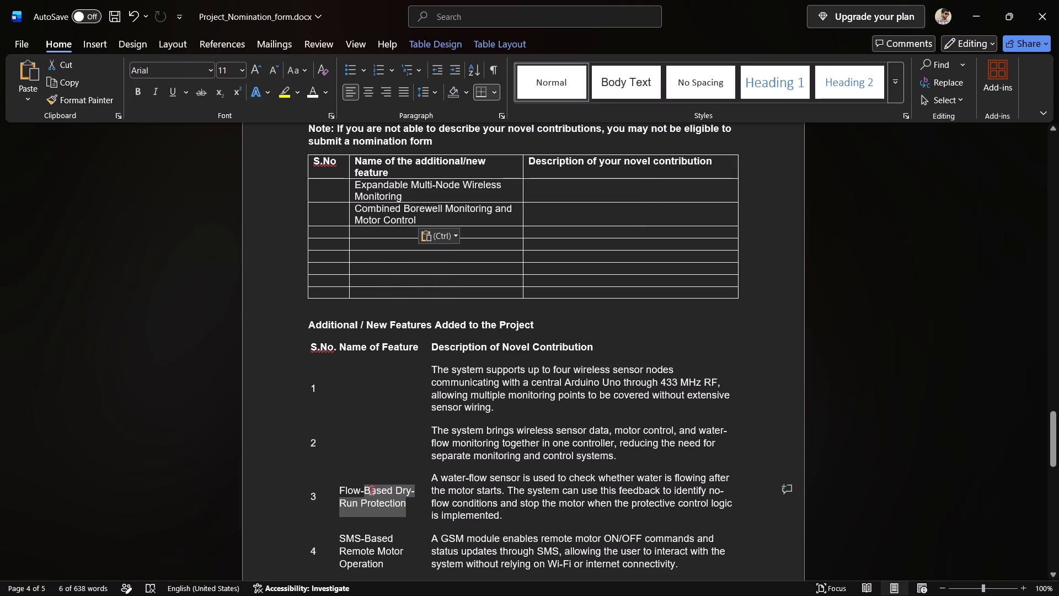
drag(371, 489, 347, 493)
drag(373, 499, 372, 443)
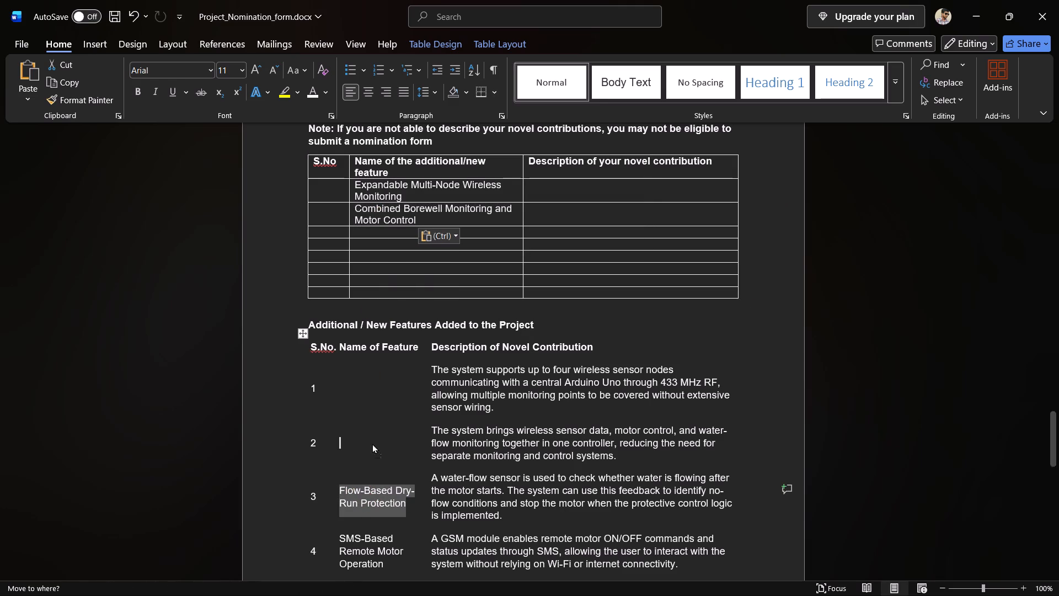
drag(372, 443, 379, 231)
Move "SMS-Based Remote Motor Operation" from the pasted table into the fourth feature-name row of the form table.
scroll(384, 437, down, 1)
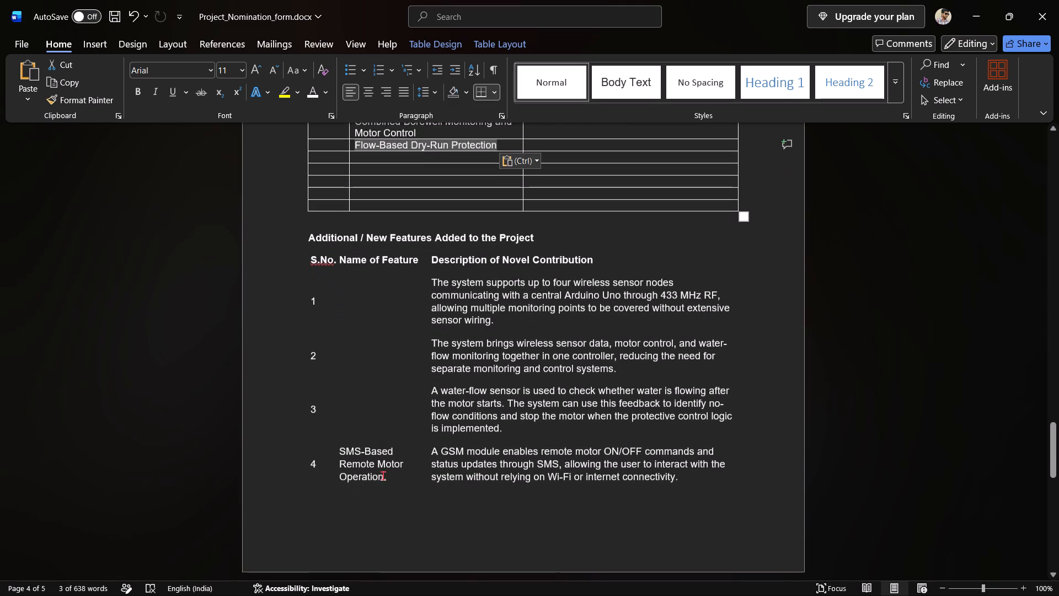
drag(383, 483, 341, 449)
drag(359, 462, 383, 156)
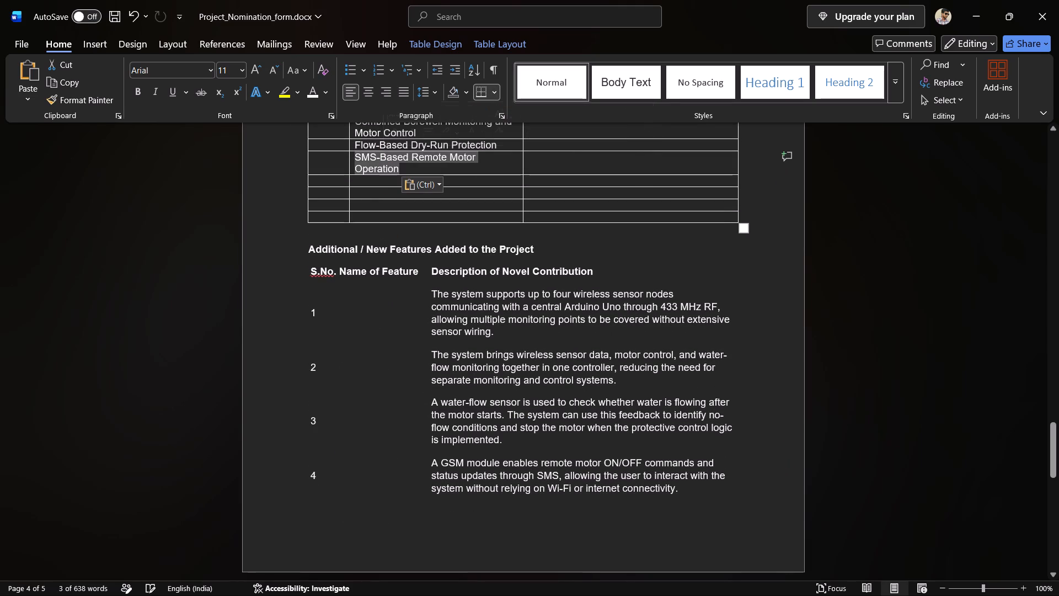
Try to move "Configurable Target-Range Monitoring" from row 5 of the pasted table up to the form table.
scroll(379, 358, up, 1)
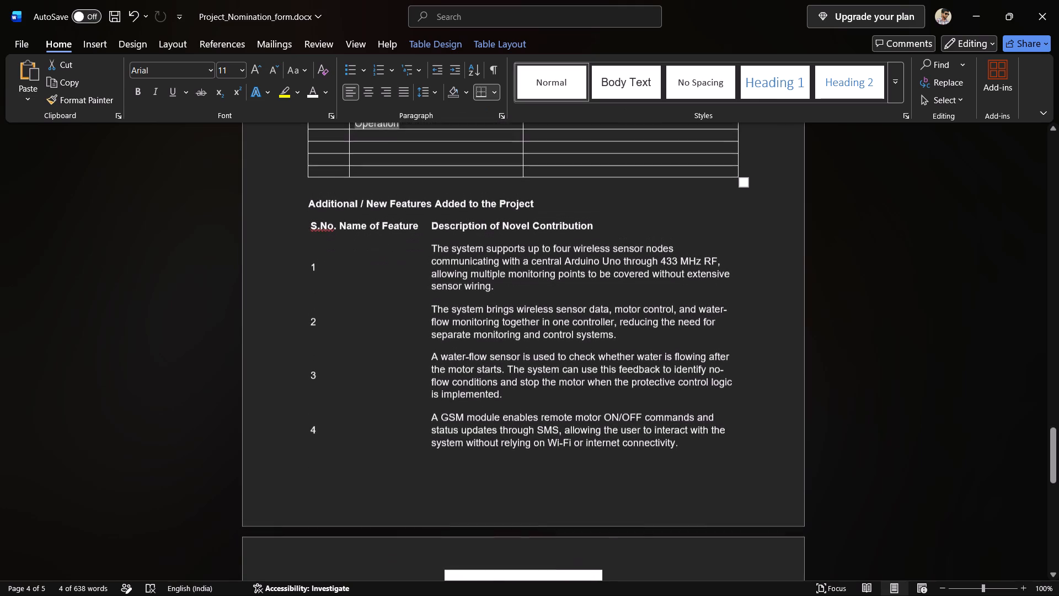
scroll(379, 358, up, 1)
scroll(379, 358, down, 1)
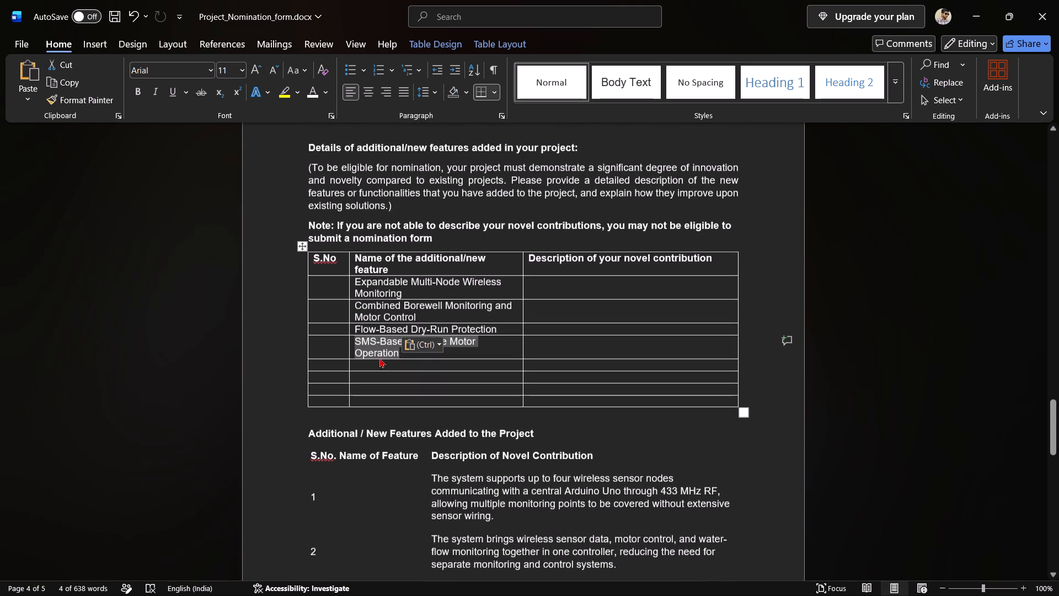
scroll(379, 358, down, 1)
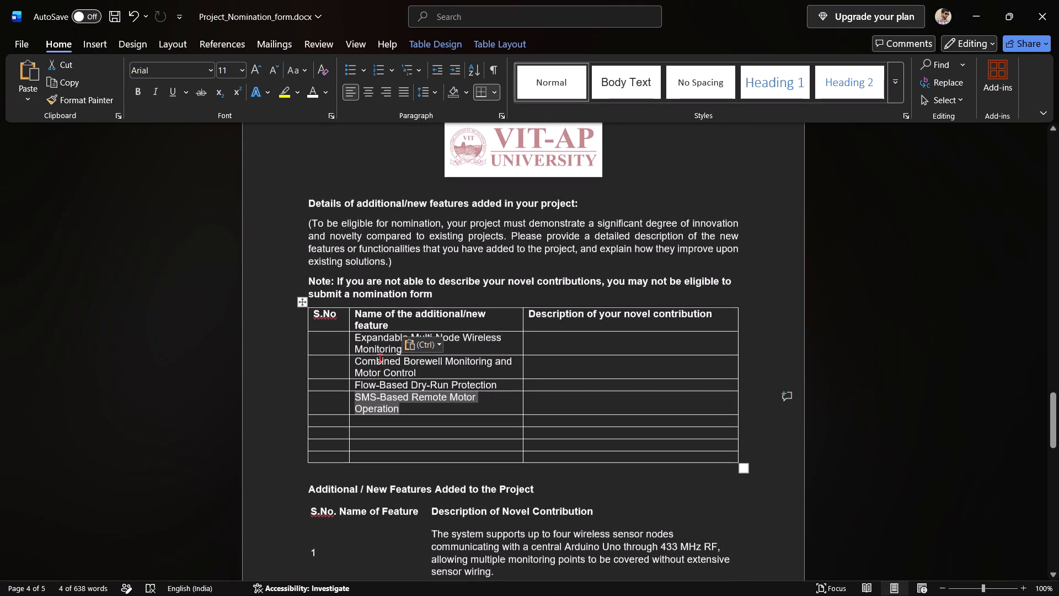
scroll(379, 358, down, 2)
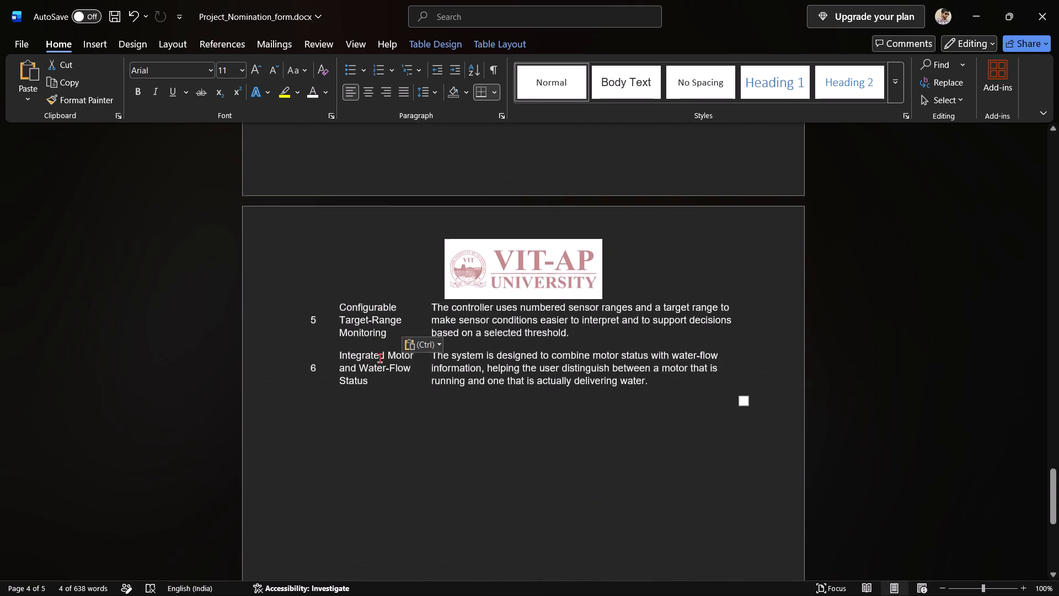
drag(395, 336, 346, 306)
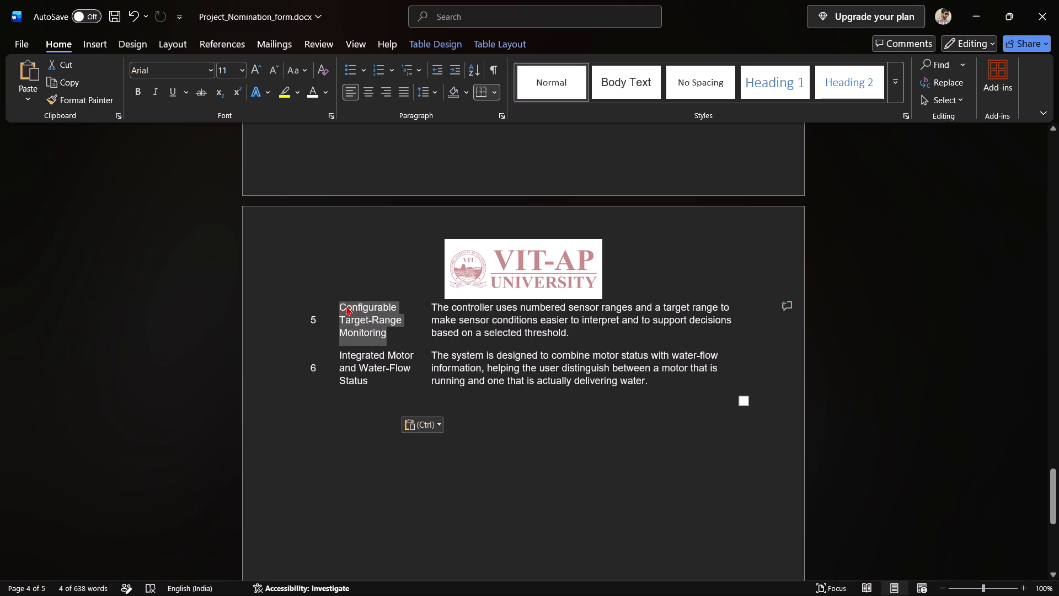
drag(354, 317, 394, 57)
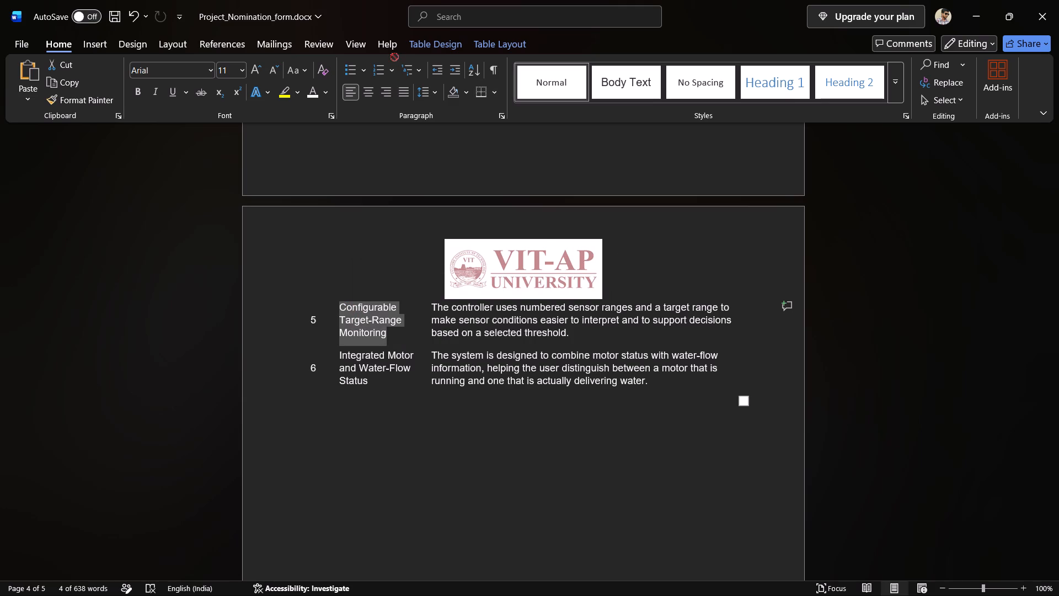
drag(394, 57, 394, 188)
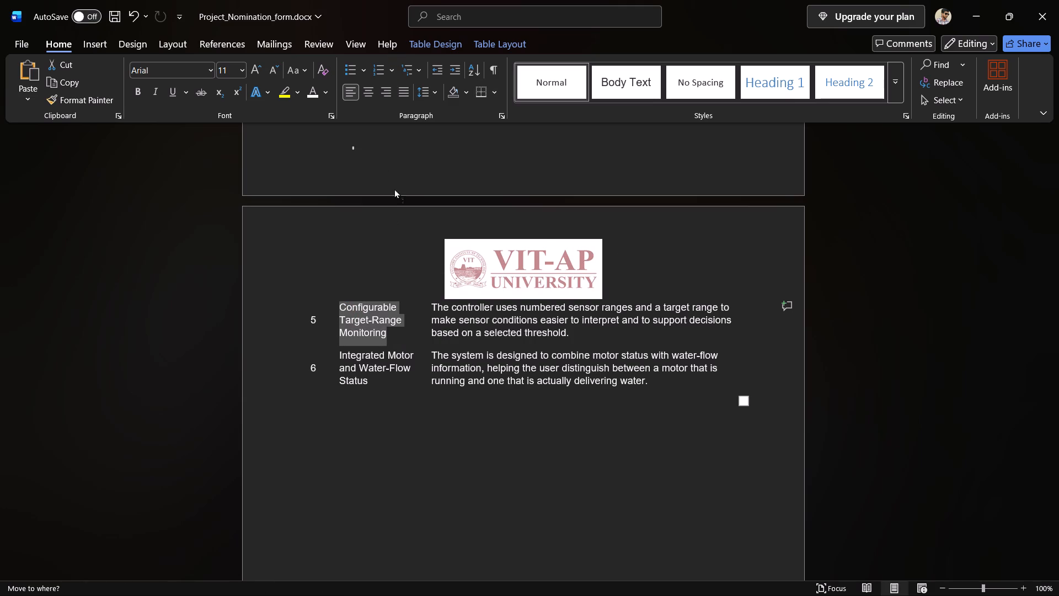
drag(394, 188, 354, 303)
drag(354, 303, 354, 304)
Move "Configurable Target-Range Monitoring" from row 5 to the empty feature-name cell of row 3 within the pasted table.
scroll(354, 304, up, 11)
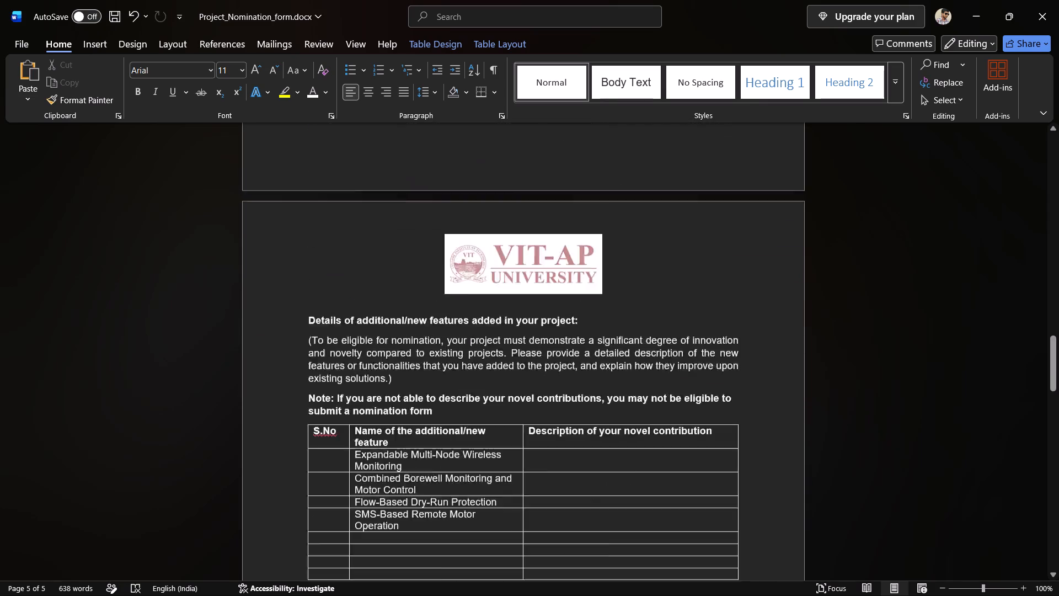
scroll(354, 304, up, 1)
scroll(354, 304, down, 11)
scroll(354, 304, up, 1)
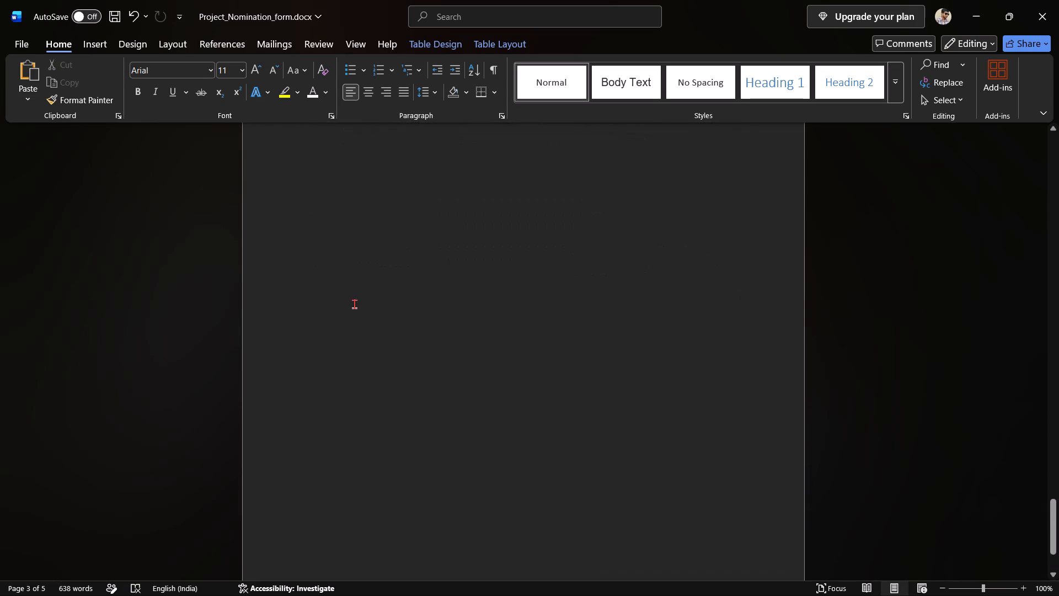
scroll(354, 304, up, 3)
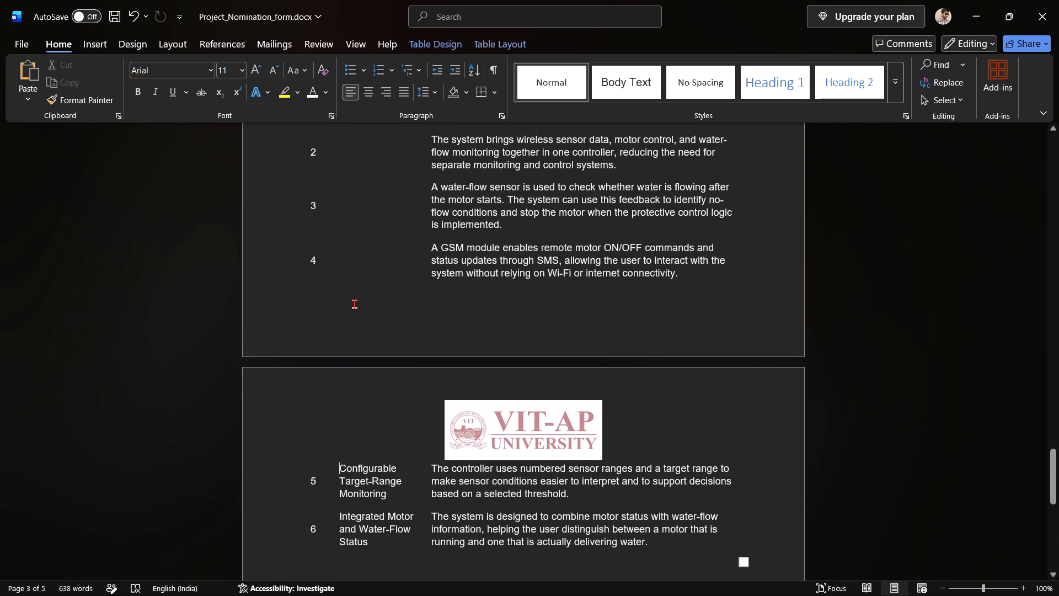
drag(388, 487, 354, 471)
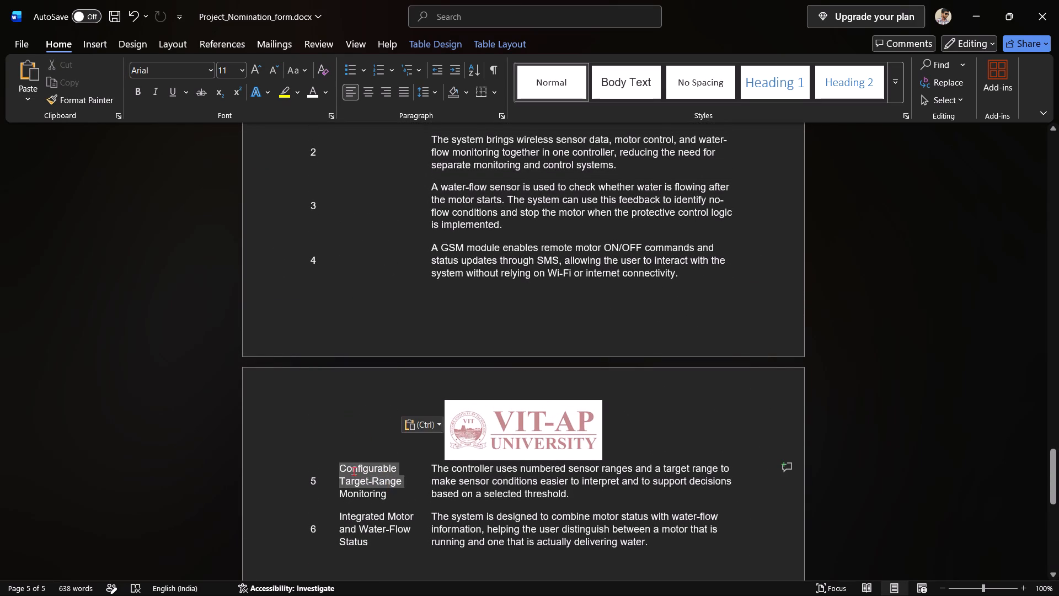
drag(354, 471, 353, 470)
drag(394, 498, 357, 482)
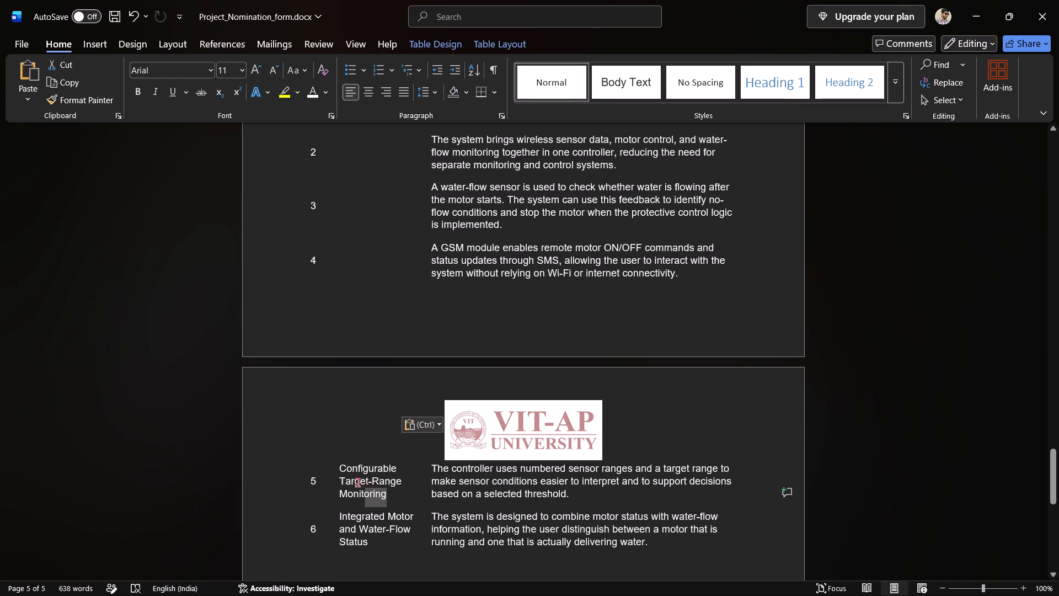
drag(357, 482, 345, 467)
drag(360, 482, 399, 341)
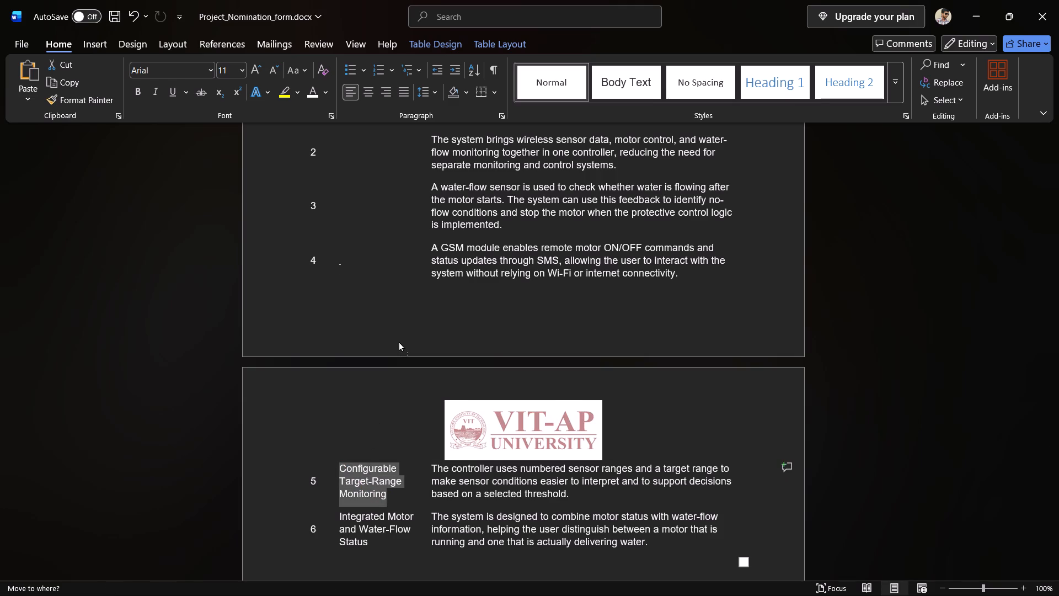
drag(399, 341, 365, 200)
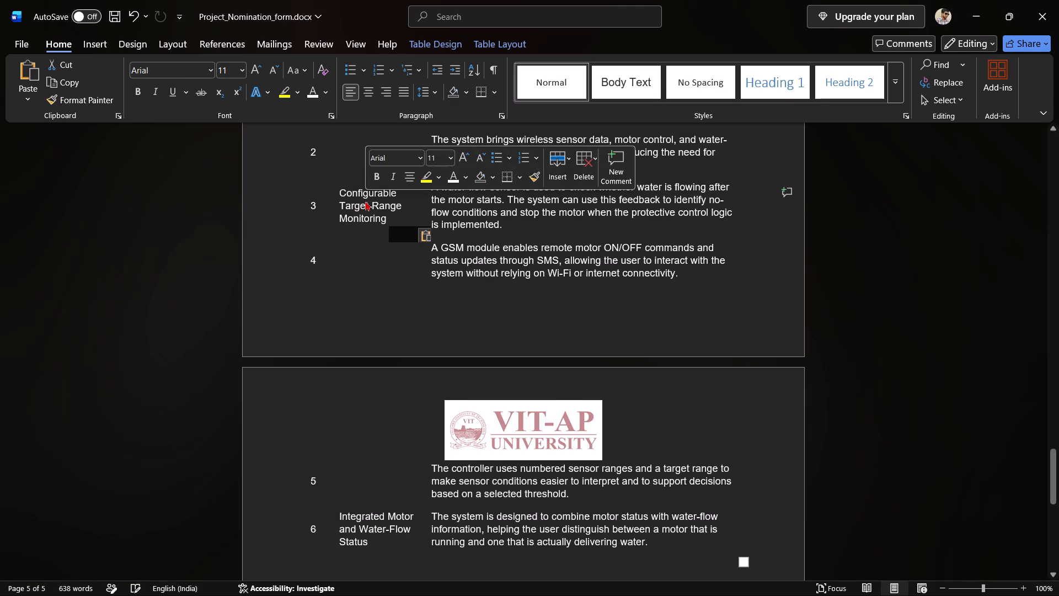
Move "Configurable Target-Range Monitoring" from row 3 of the pasted table into the fifth feature-name row of the form table.
scroll(357, 292, up, 5)
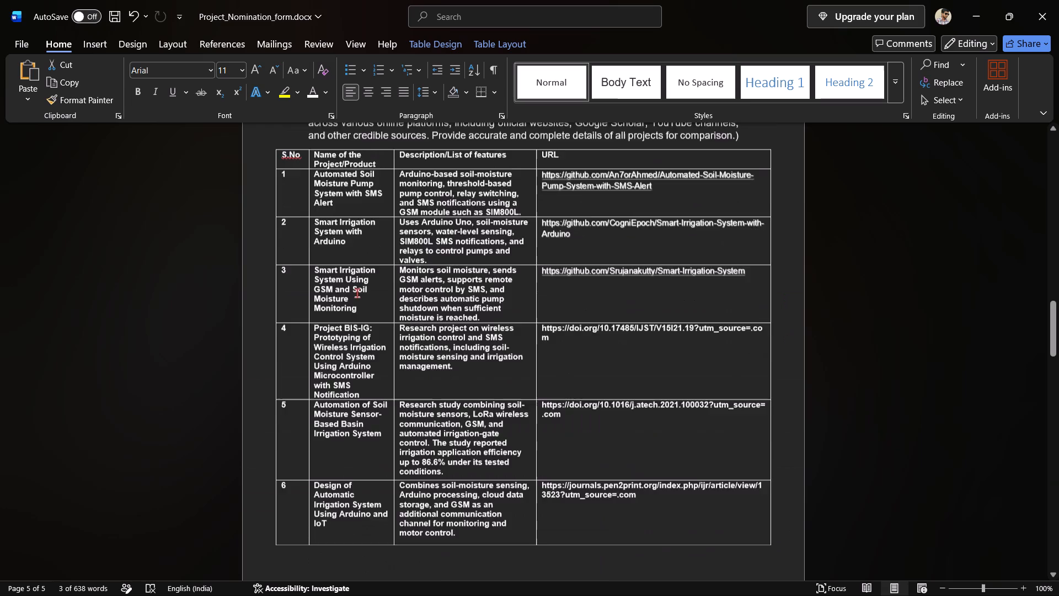
scroll(363, 379, down, 3)
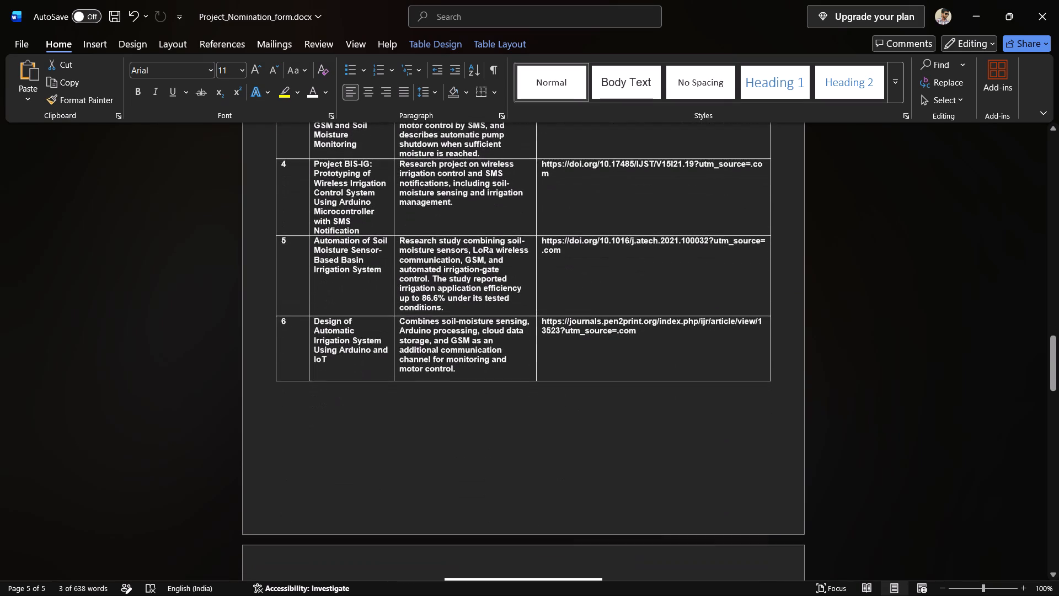
scroll(363, 379, down, 4)
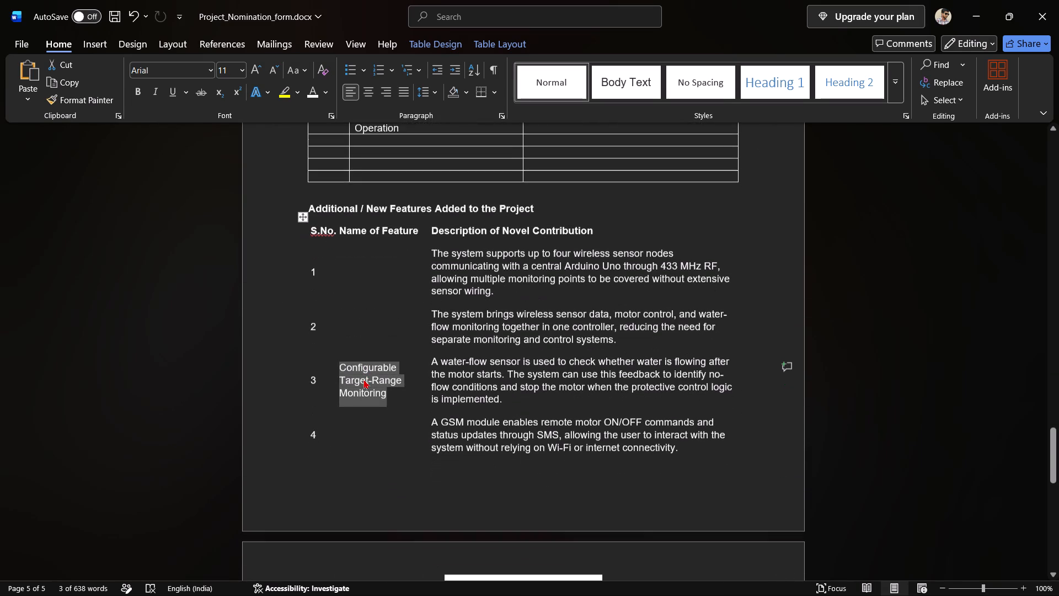
scroll(363, 376, up, 1)
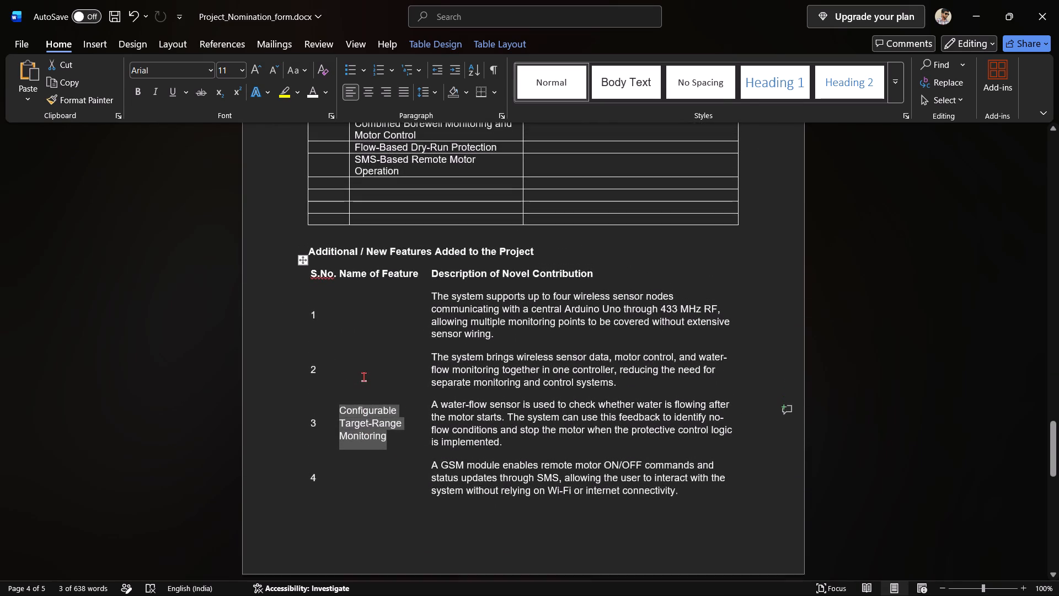
scroll(363, 376, up, 2)
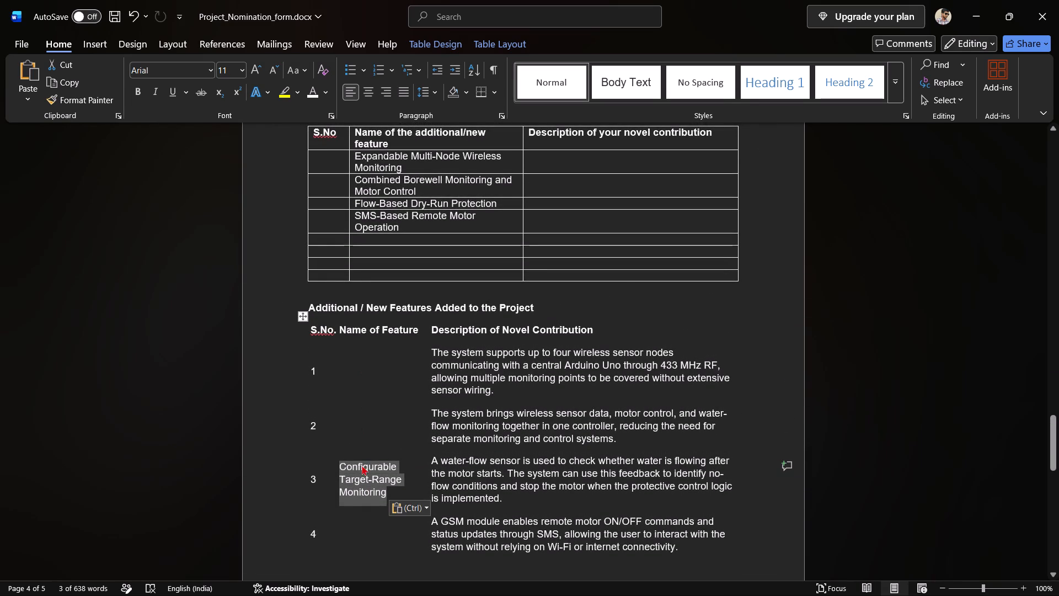
drag(362, 467, 383, 240)
Turn on AutoSave for the nomination form by uploading it to the personal OneDrive.
scroll(367, 409, down, 3)
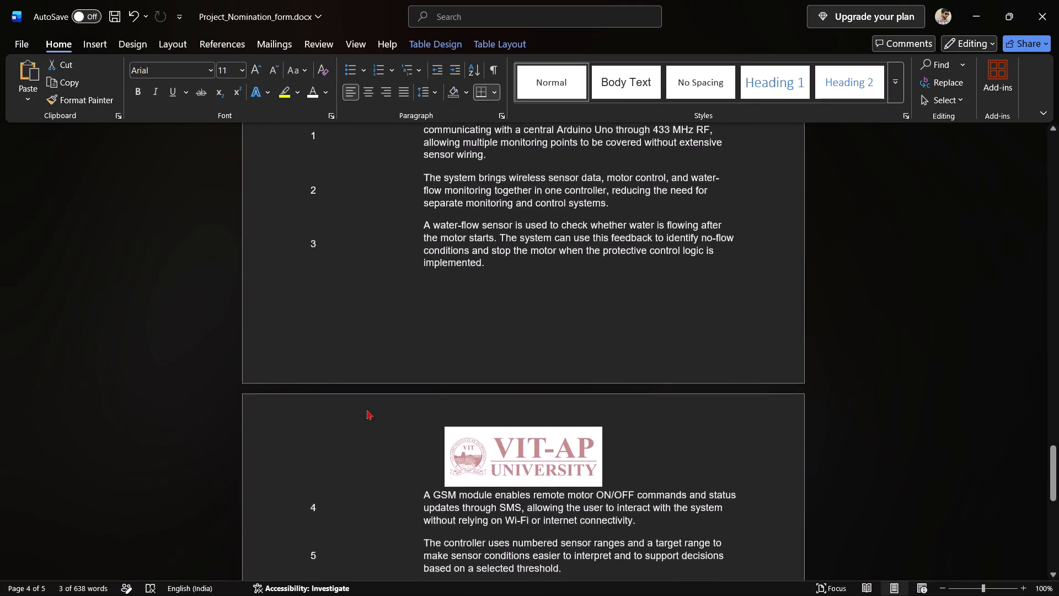
scroll(367, 409, down, 1)
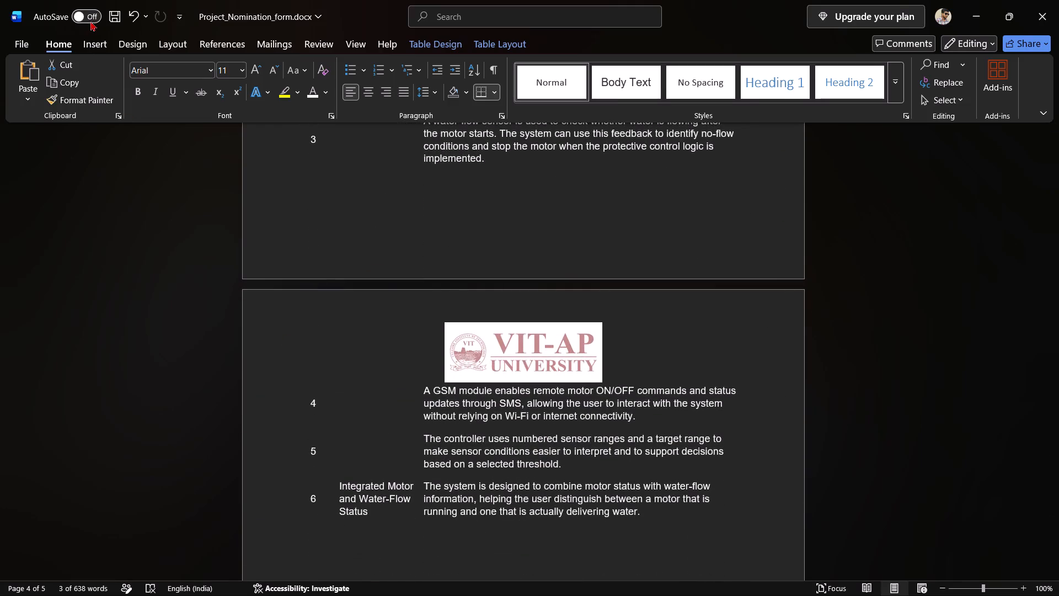
click(90, 17)
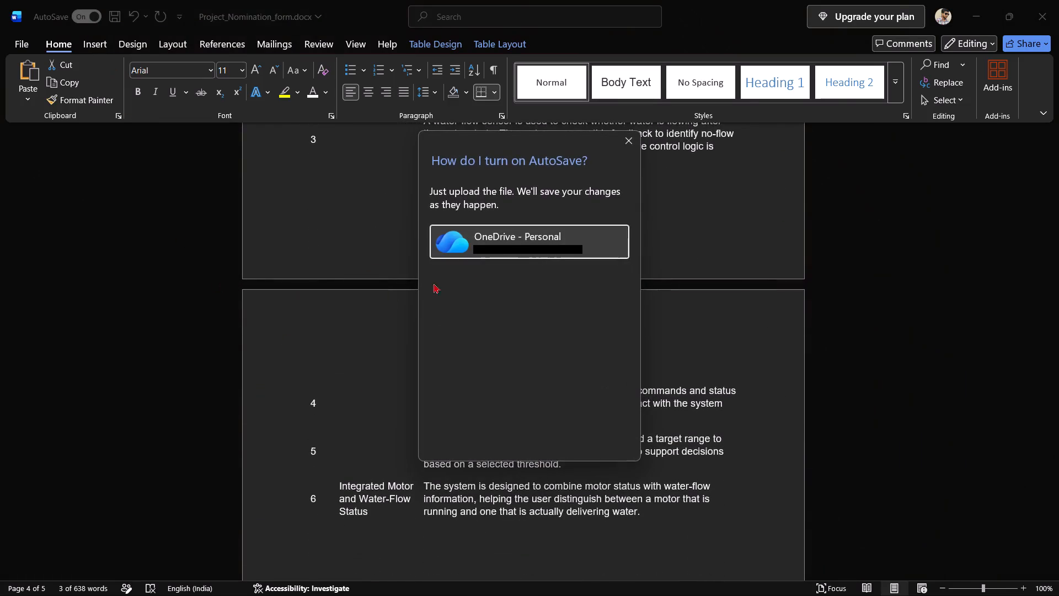
click(512, 240)
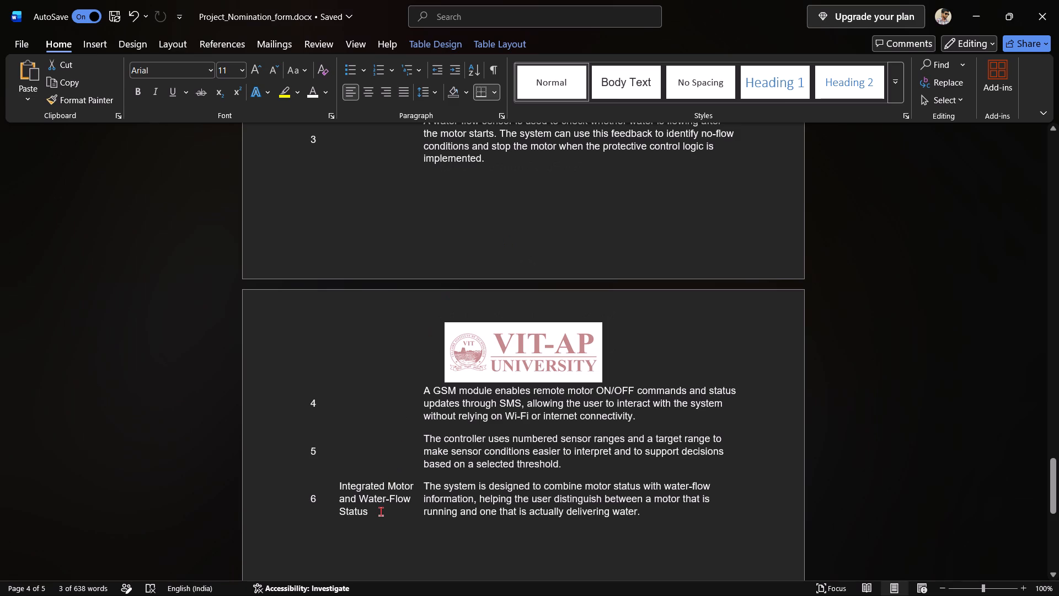
Move "Integrated Motor and Water-Flow Status" from row 6 of the pasted table, via its empty row 3 name cell, into the form table's sixth feature-name row.
drag(380, 511, 351, 480)
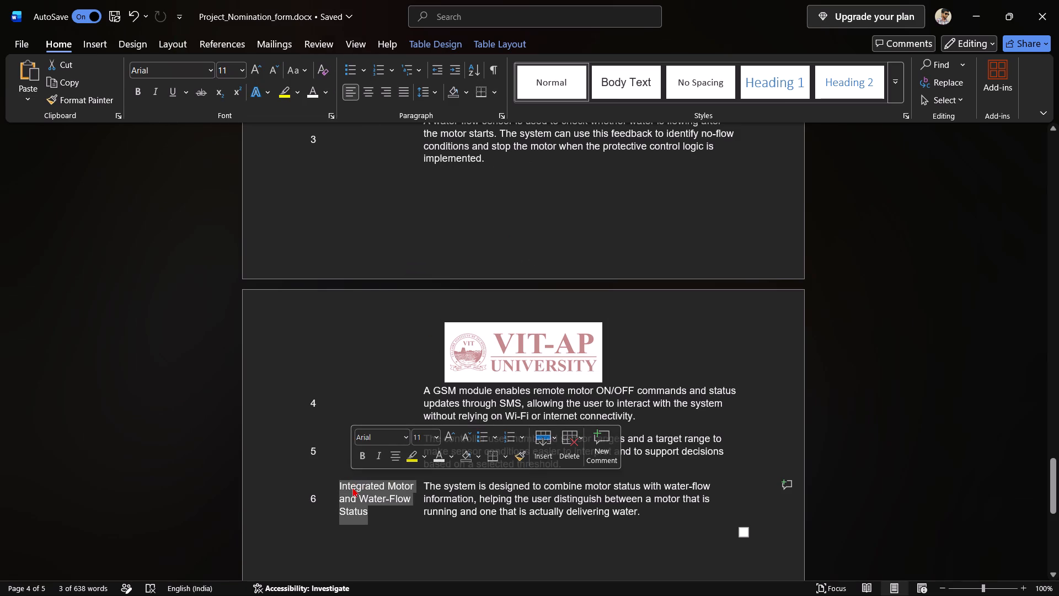
drag(351, 487, 344, 159)
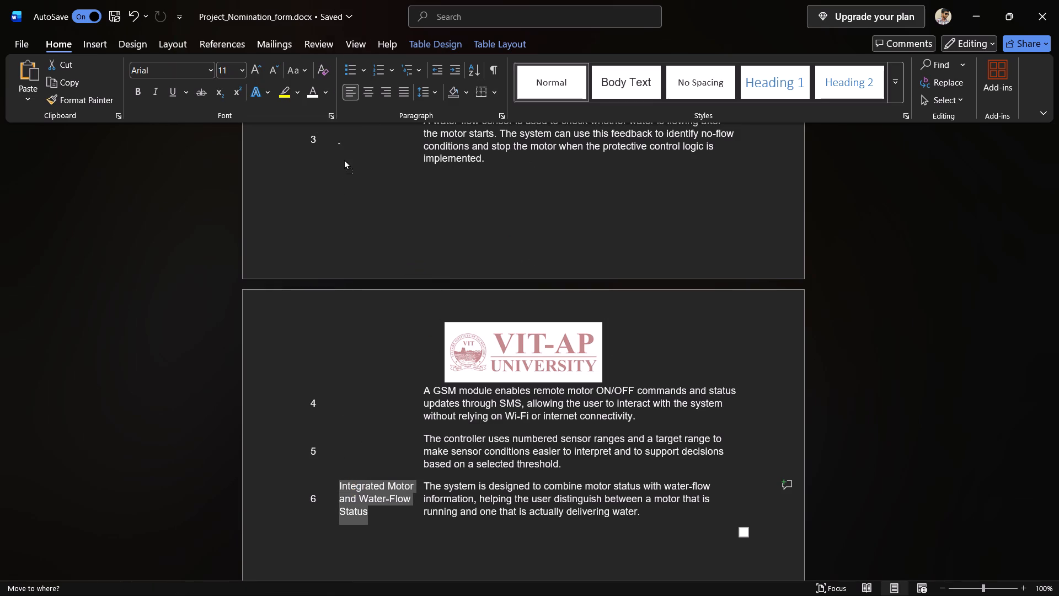
drag(344, 159, 345, 159)
scroll(302, 212, up, 2)
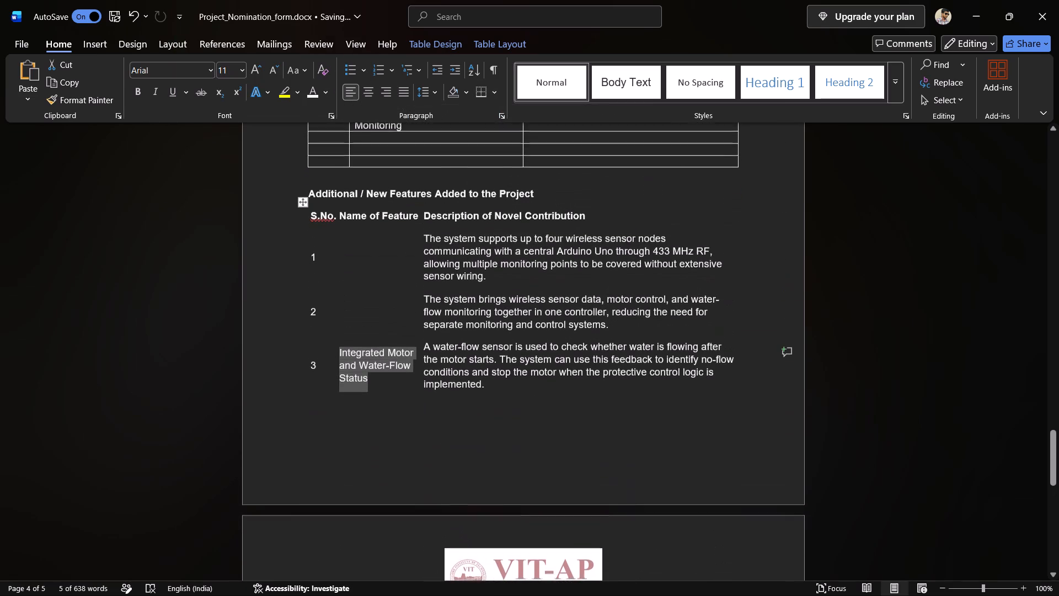
scroll(302, 212, up, 1)
scroll(270, 248, up, 1)
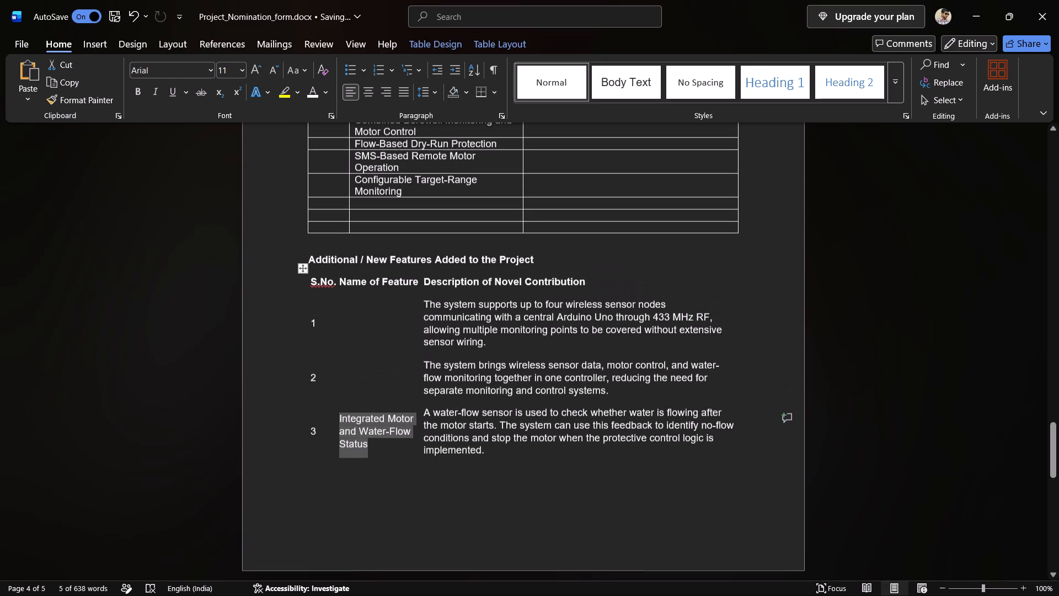
drag(362, 432, 399, 275)
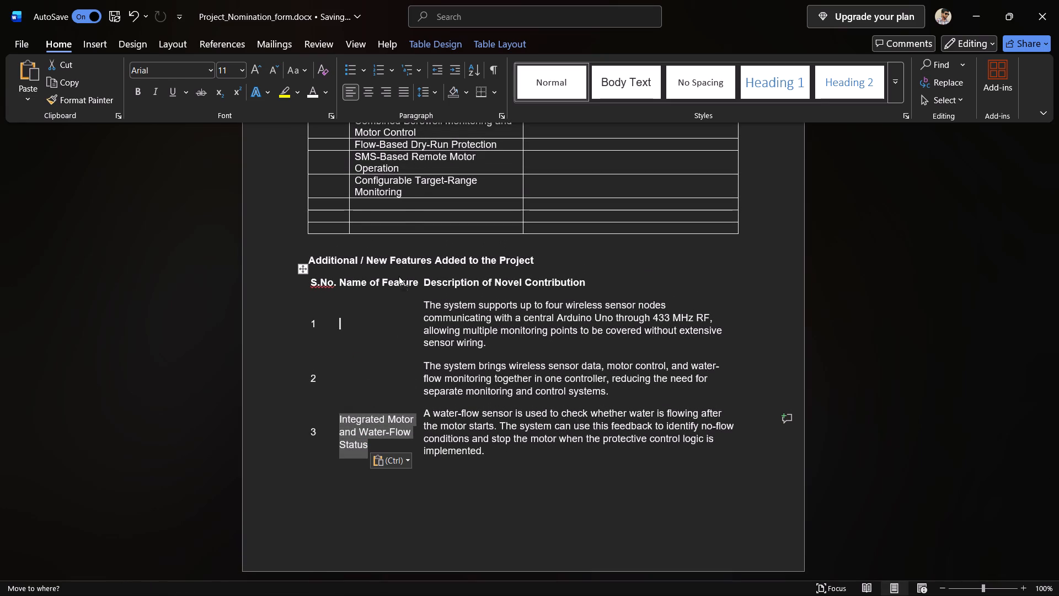
drag(399, 275, 407, 204)
Move the row 1 description from the pasted table into the form table's description cell for "Expandable Multi-Node Wireless Monitoring".
scroll(265, 324, up, 1)
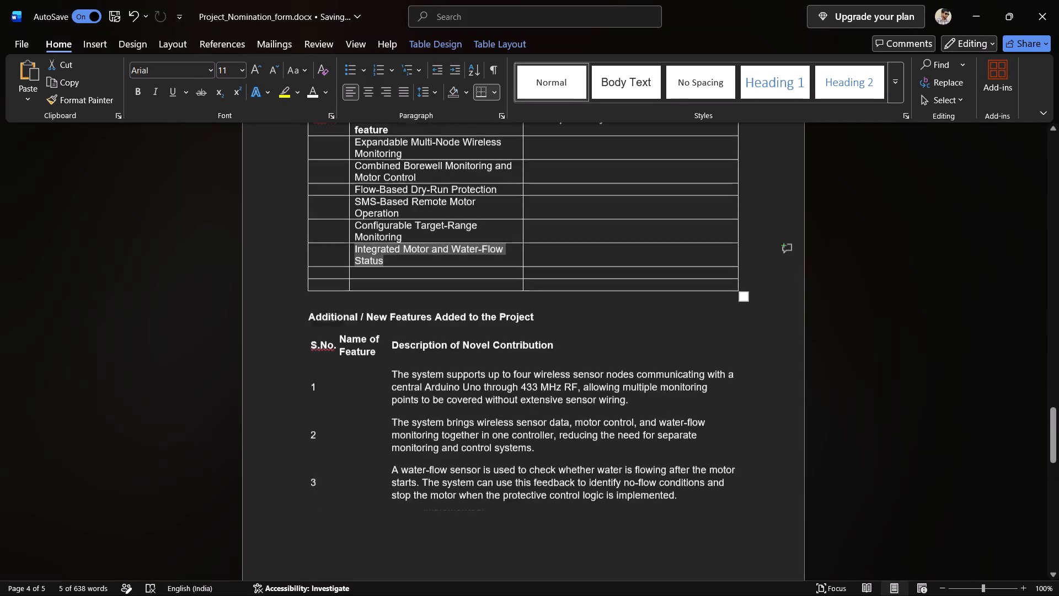
scroll(265, 324, up, 1)
scroll(265, 324, down, 1)
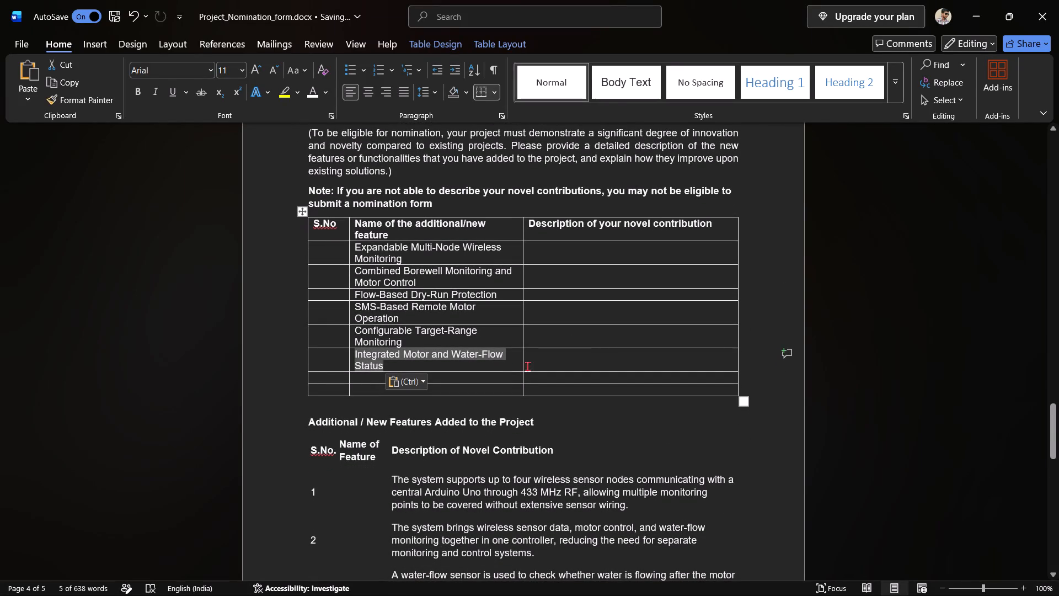
drag(635, 505, 412, 481)
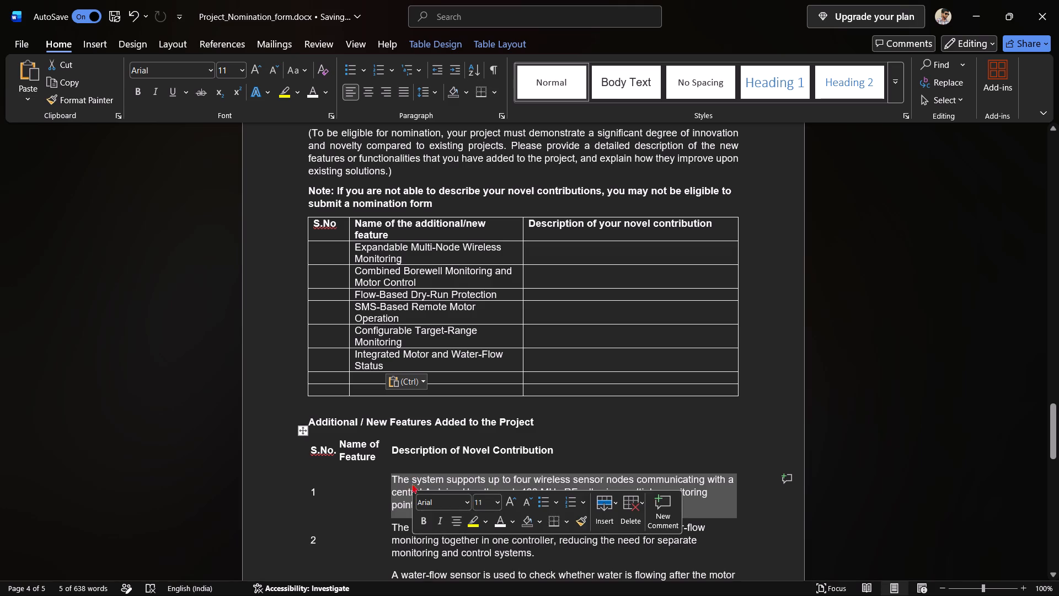
drag(396, 483, 548, 243)
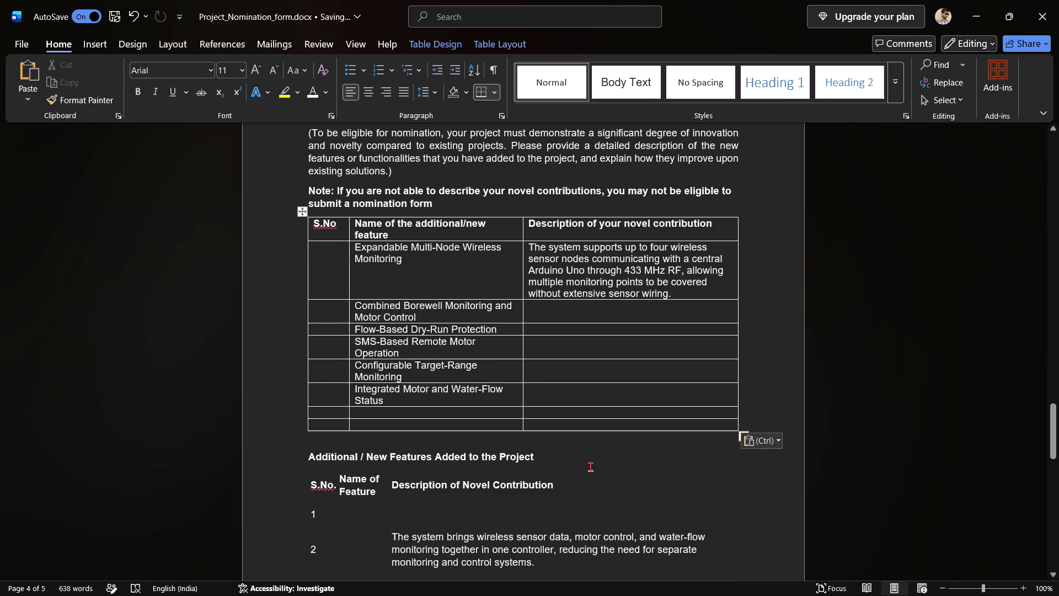
Move the row 2 description from the pasted table into the form table's description cell for "Combined Borewell Monitoring and Motor Control".
scroll(590, 466, down, 1)
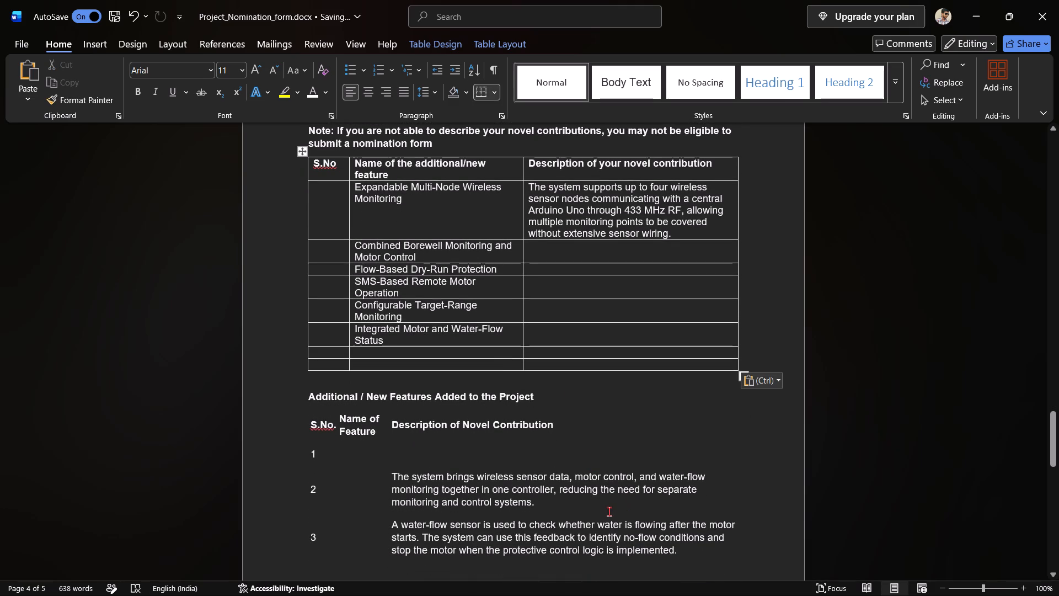
drag(609, 511, 397, 475)
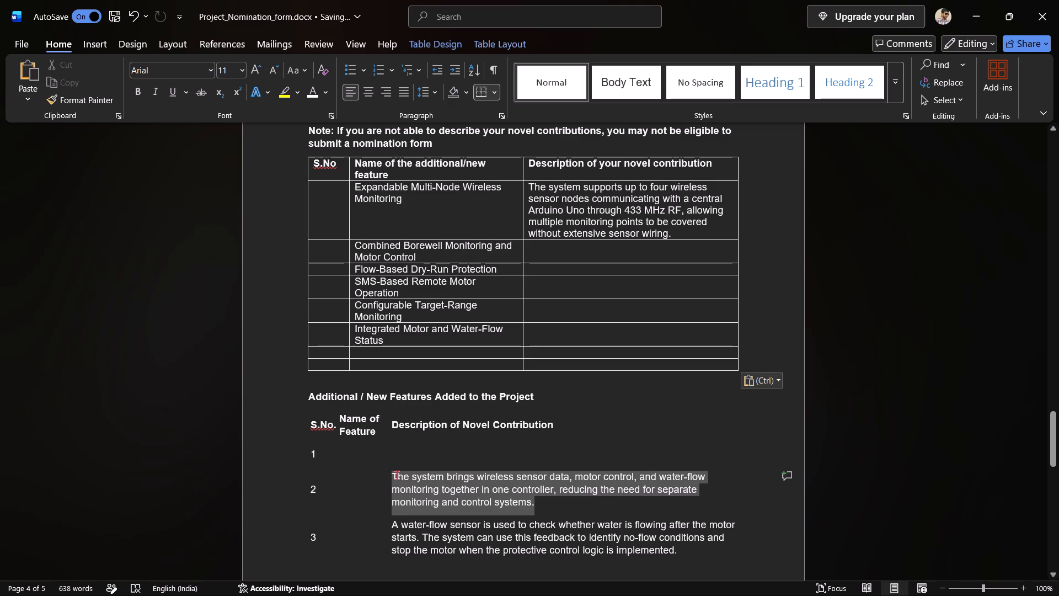
drag(408, 481, 555, 237)
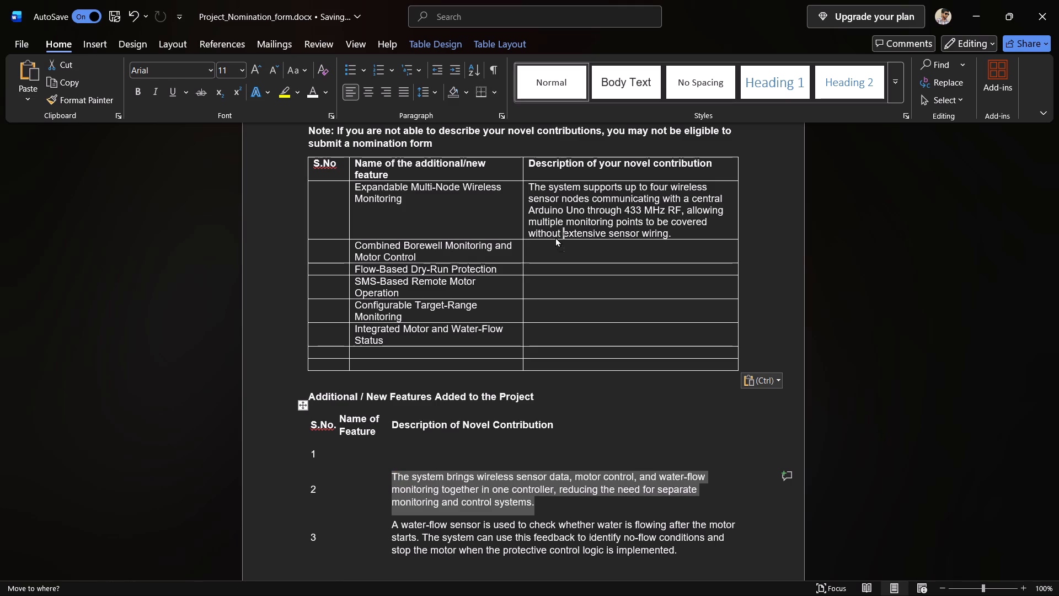
drag(555, 237, 547, 259)
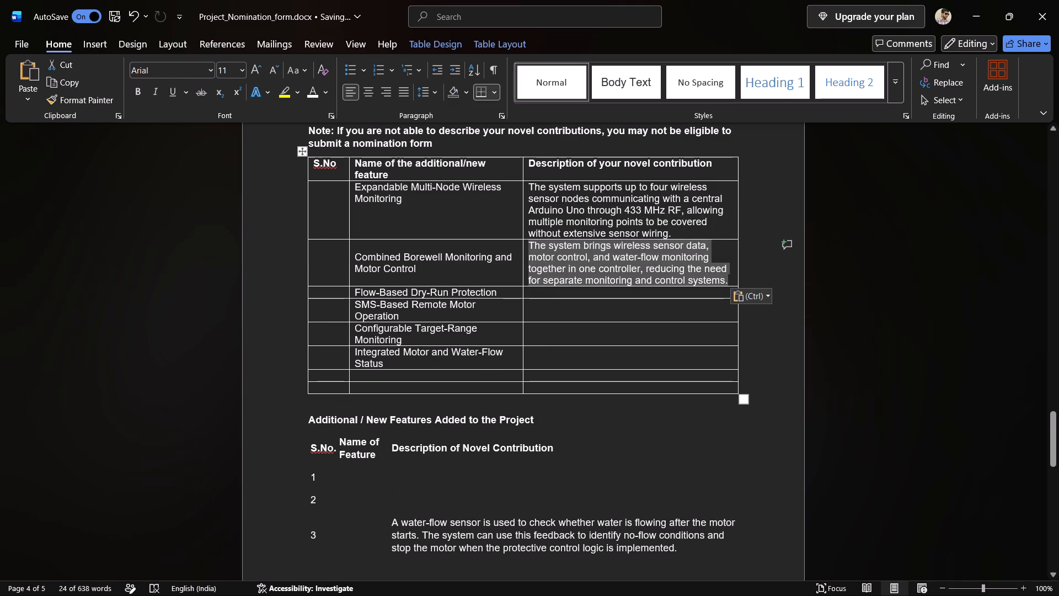
Move the row 3 water-flow sensor description from the pasted table into the form table's description cell for "Flow-Based Dry-Run Protection".
scroll(283, 459, down, 1)
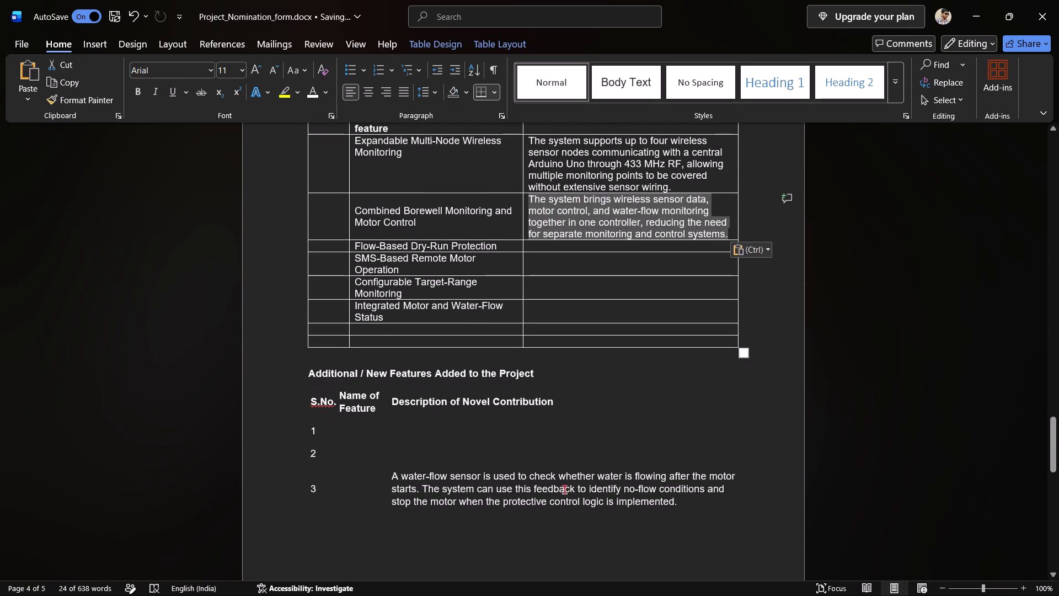
drag(677, 503, 470, 476)
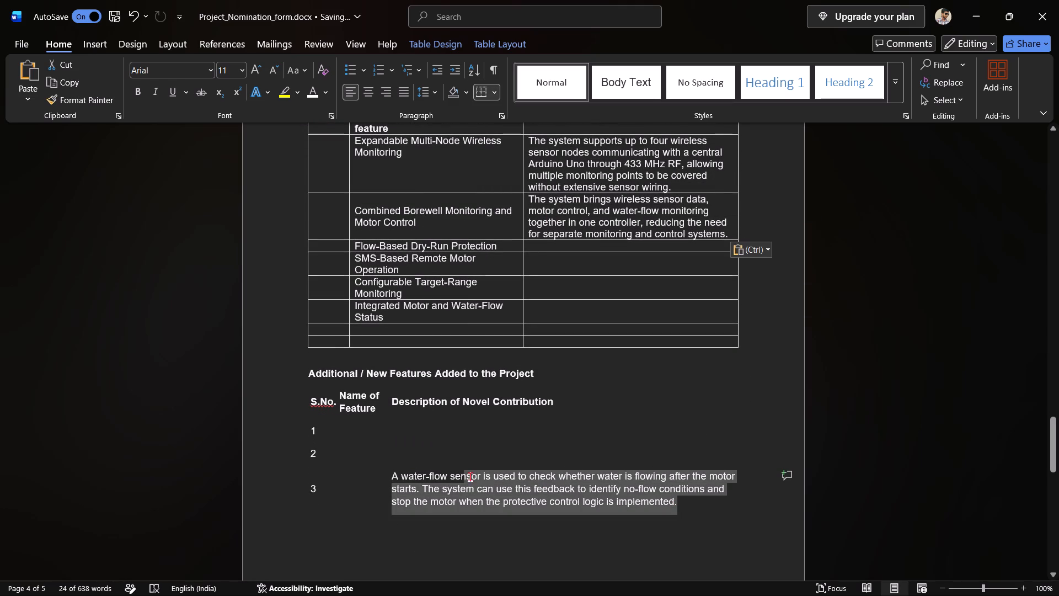
drag(470, 476, 393, 478)
drag(408, 488, 547, 248)
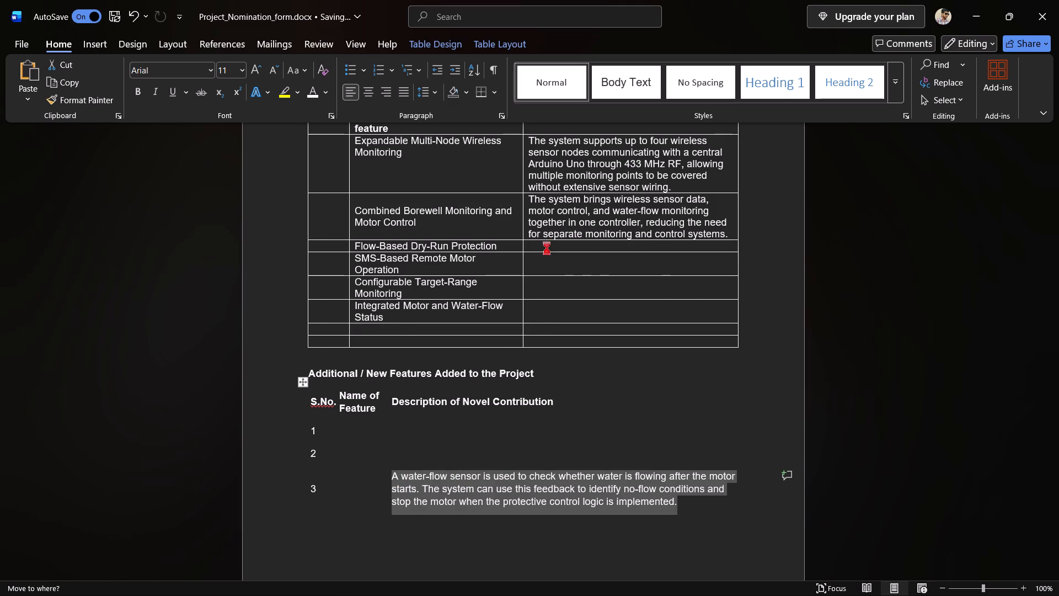
scroll(572, 510, down, 1)
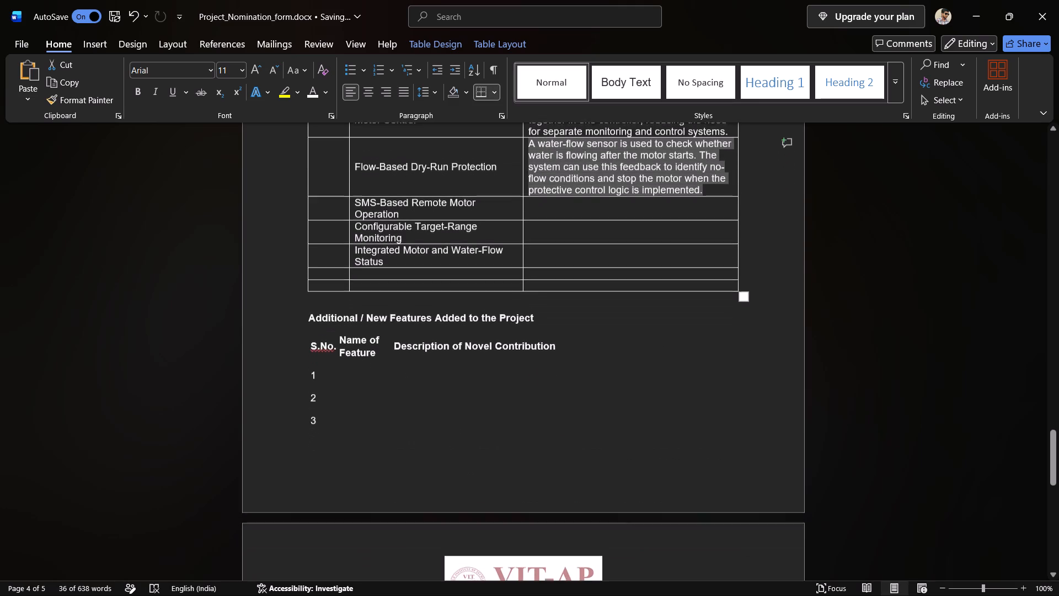
Move the GSM module description from row 4 of the pasted table into the form table's description cell for "SMS-Based Remote Motor Operation".
scroll(572, 510, down, 3)
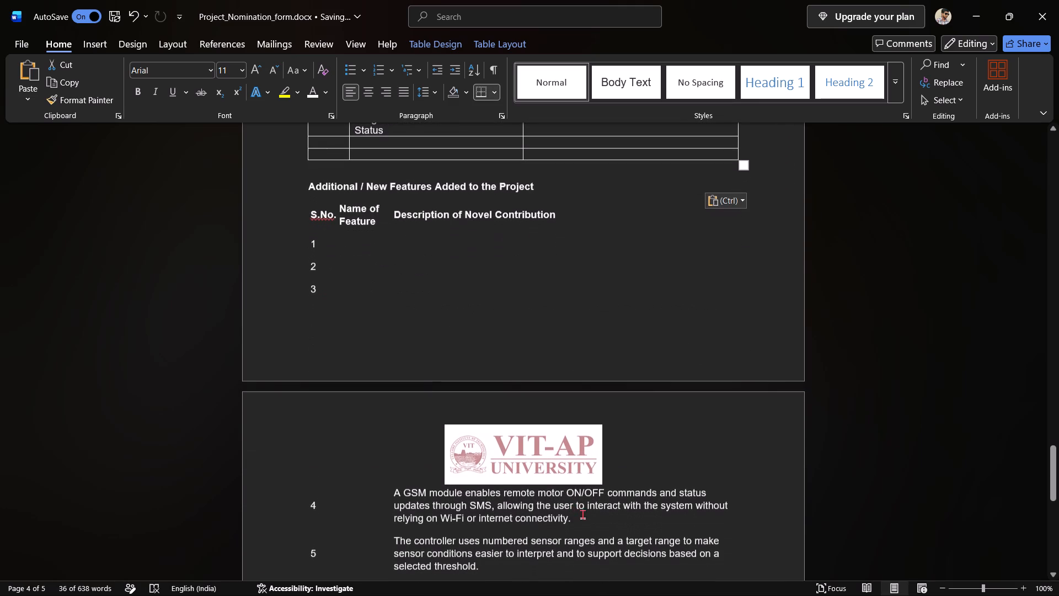
drag(585, 519, 391, 490)
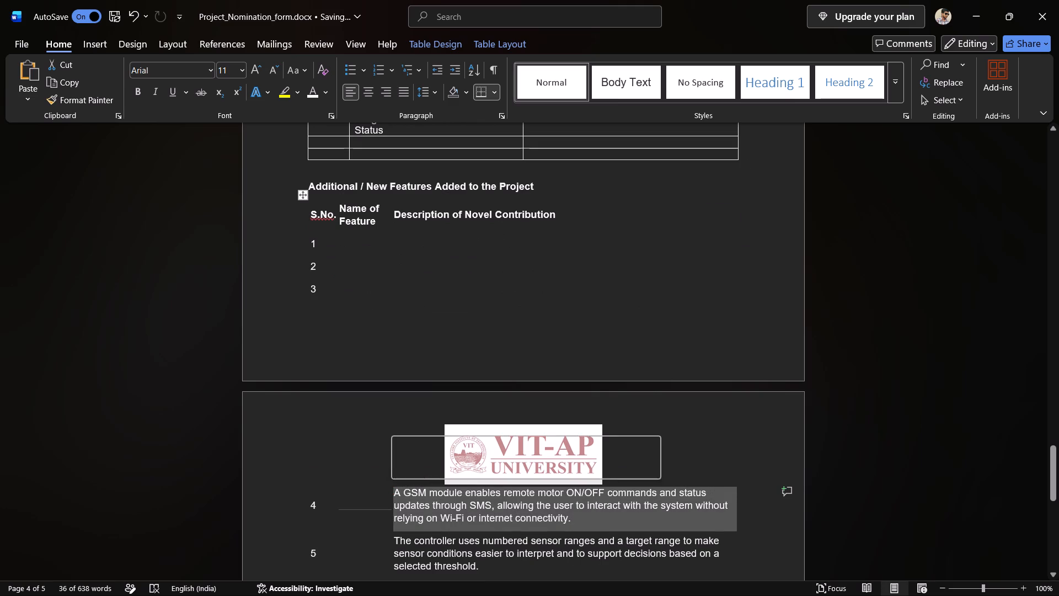
drag(407, 498, 545, 304)
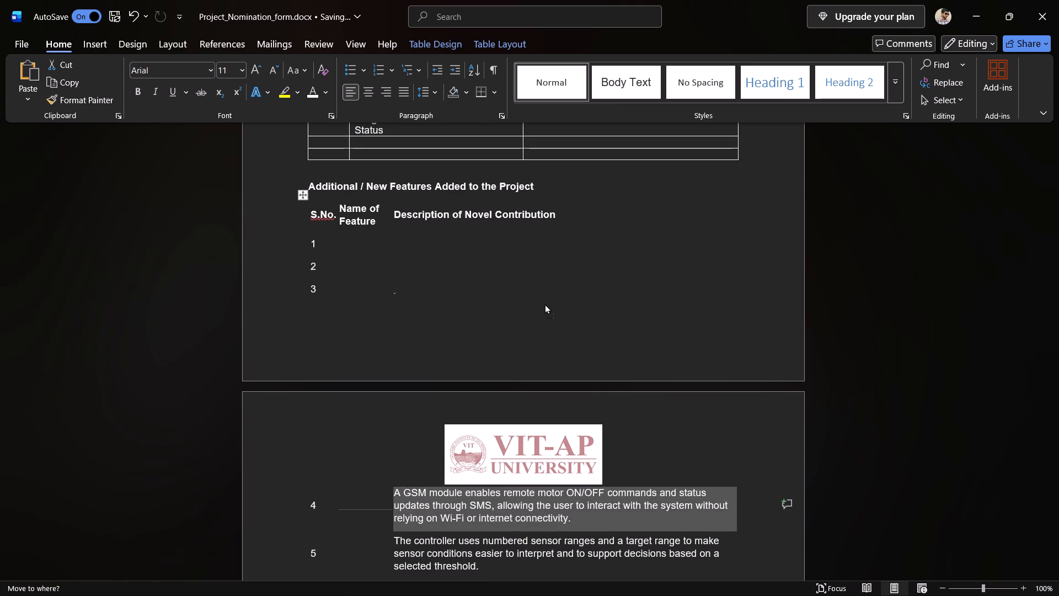
drag(545, 304, 586, 139)
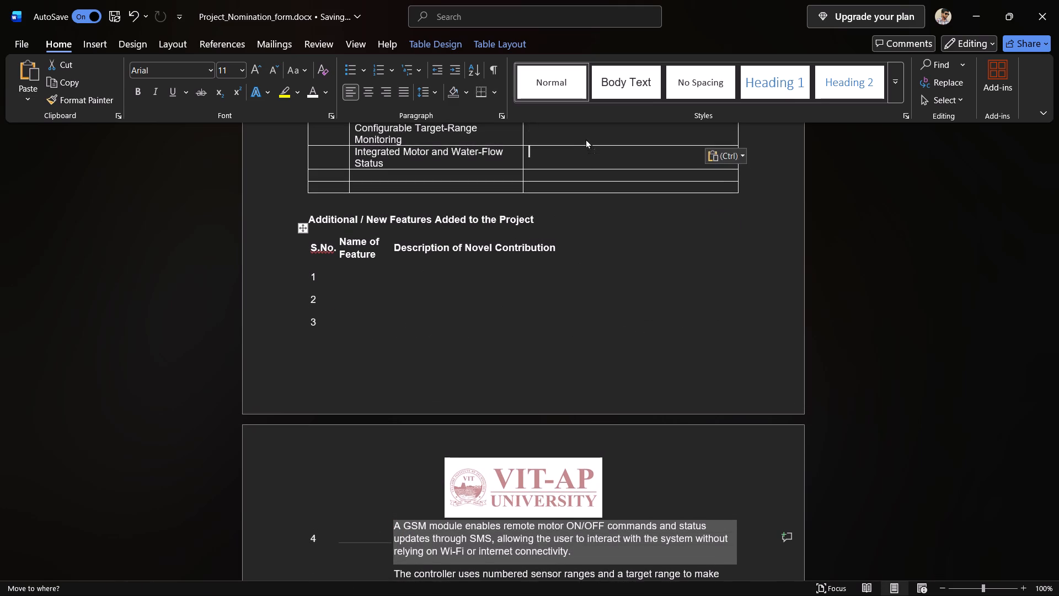
drag(586, 139, 585, 222)
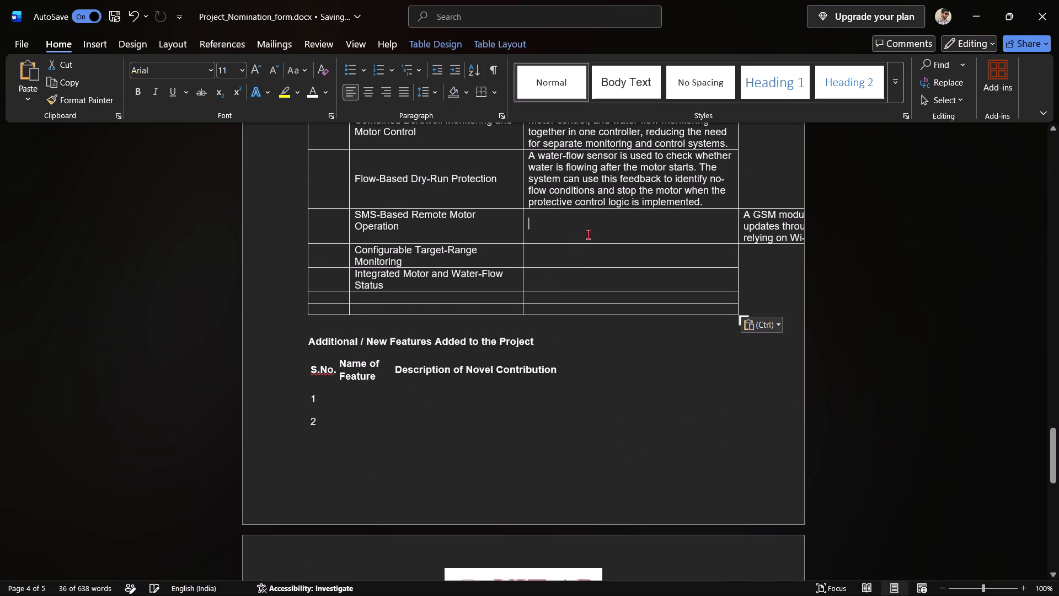
drag(761, 232, 773, 225)
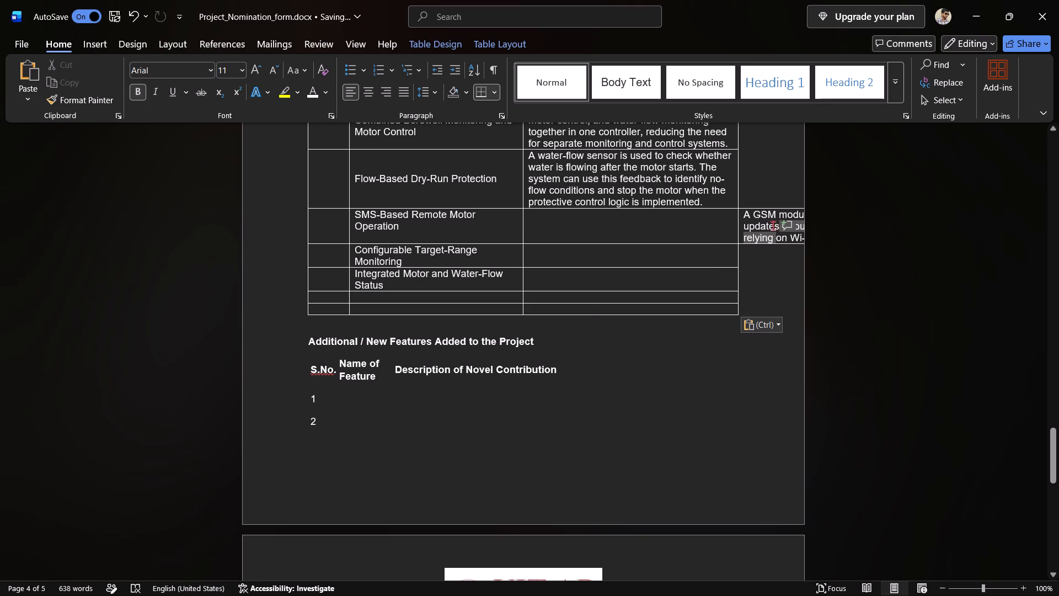
drag(773, 225, 762, 238)
drag(756, 225, 667, 234)
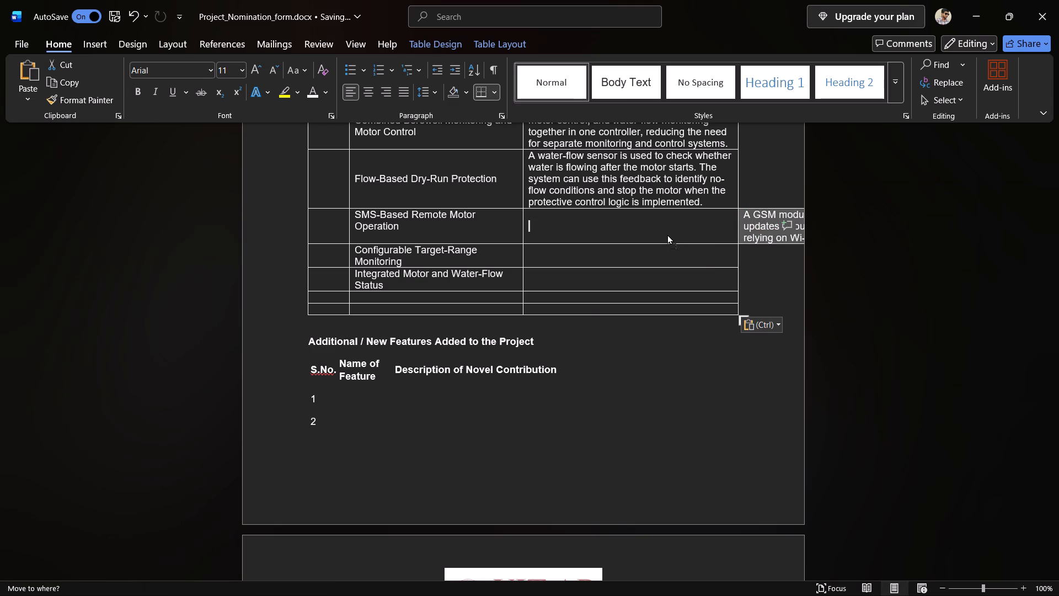
drag(667, 234, 568, 222)
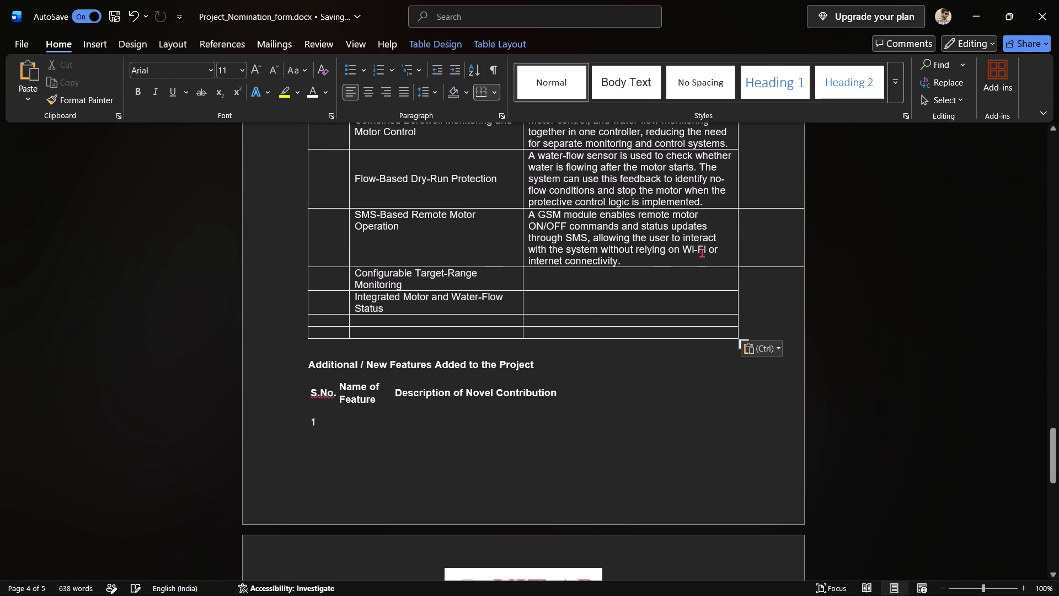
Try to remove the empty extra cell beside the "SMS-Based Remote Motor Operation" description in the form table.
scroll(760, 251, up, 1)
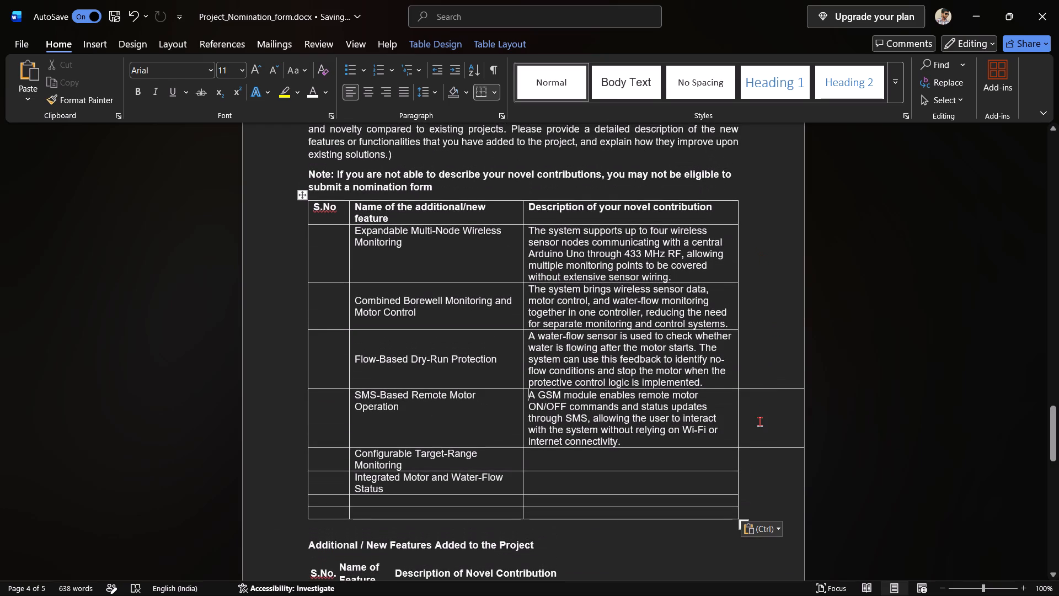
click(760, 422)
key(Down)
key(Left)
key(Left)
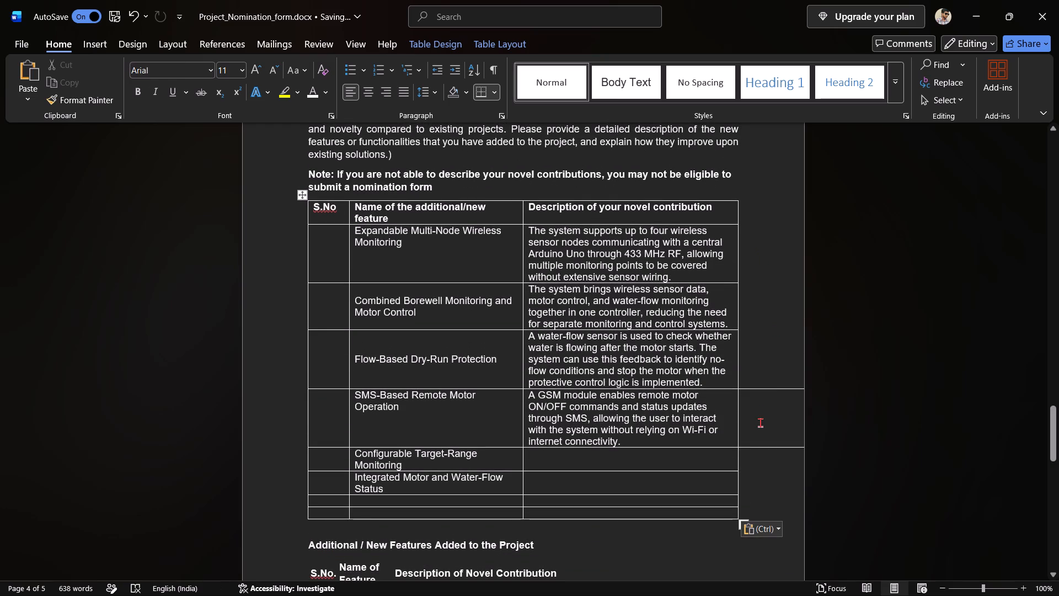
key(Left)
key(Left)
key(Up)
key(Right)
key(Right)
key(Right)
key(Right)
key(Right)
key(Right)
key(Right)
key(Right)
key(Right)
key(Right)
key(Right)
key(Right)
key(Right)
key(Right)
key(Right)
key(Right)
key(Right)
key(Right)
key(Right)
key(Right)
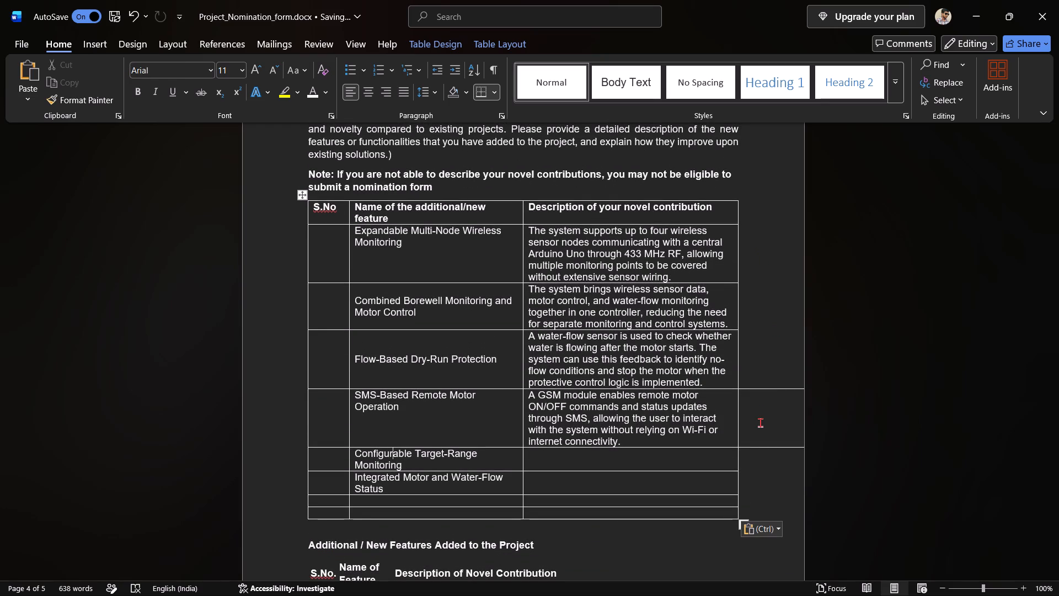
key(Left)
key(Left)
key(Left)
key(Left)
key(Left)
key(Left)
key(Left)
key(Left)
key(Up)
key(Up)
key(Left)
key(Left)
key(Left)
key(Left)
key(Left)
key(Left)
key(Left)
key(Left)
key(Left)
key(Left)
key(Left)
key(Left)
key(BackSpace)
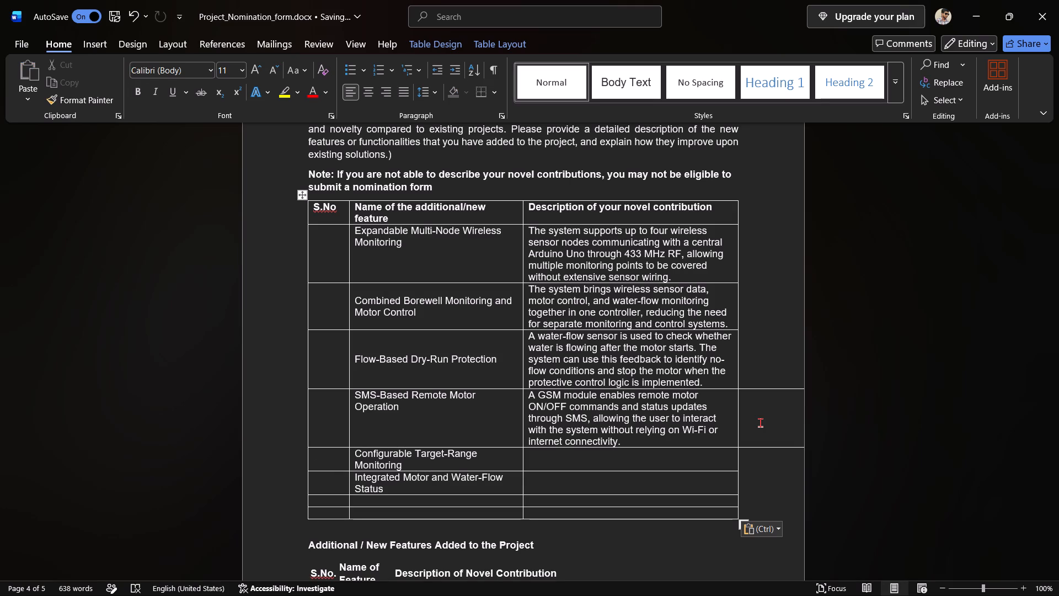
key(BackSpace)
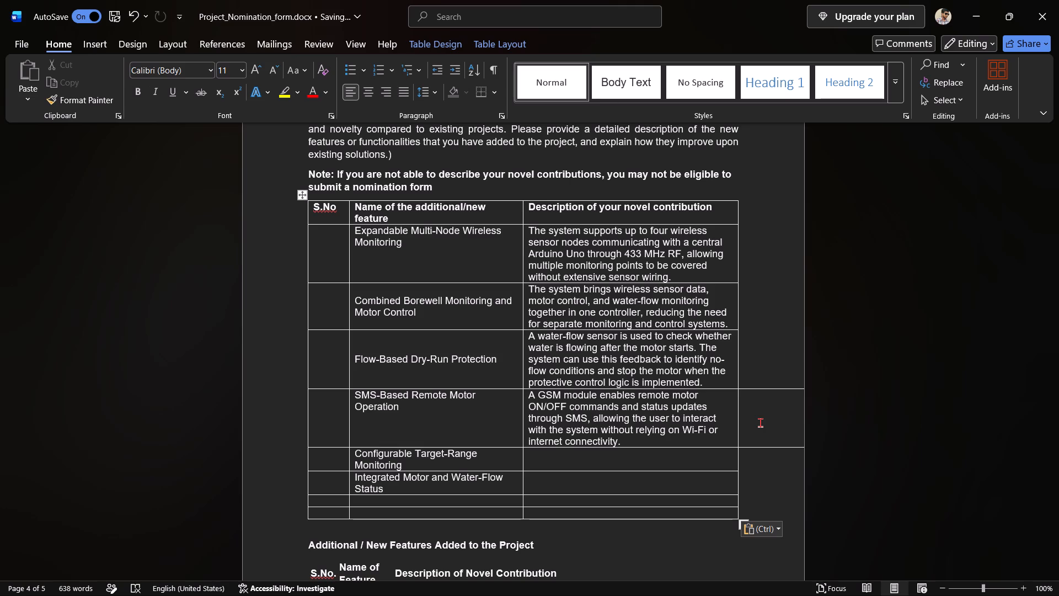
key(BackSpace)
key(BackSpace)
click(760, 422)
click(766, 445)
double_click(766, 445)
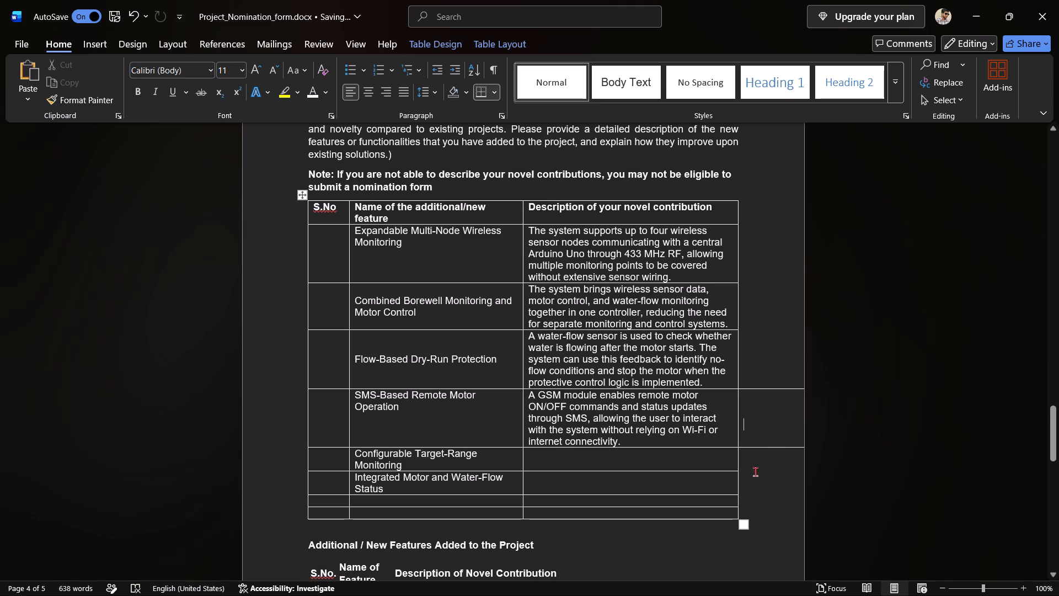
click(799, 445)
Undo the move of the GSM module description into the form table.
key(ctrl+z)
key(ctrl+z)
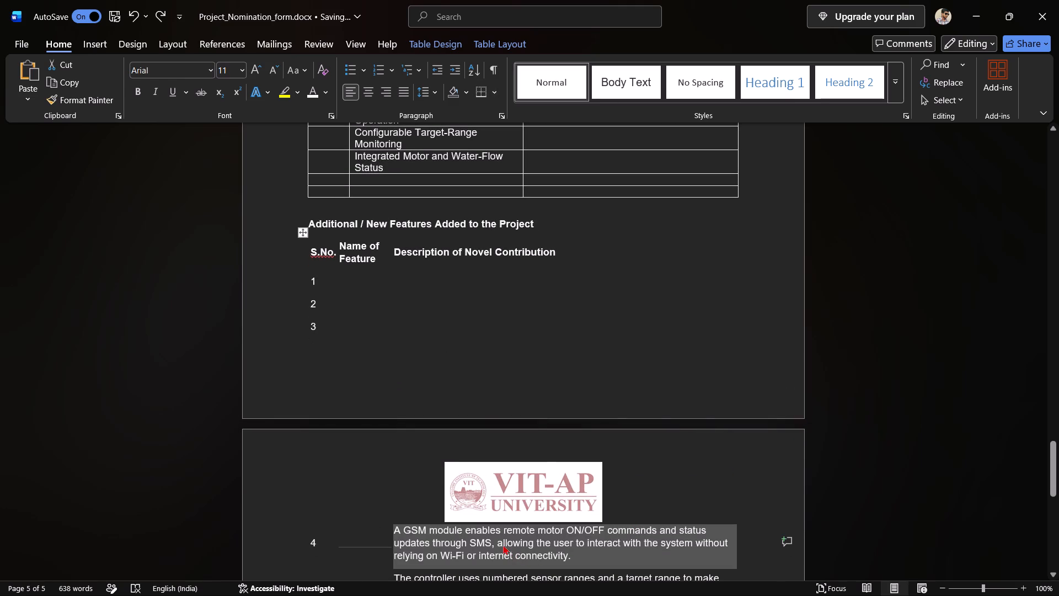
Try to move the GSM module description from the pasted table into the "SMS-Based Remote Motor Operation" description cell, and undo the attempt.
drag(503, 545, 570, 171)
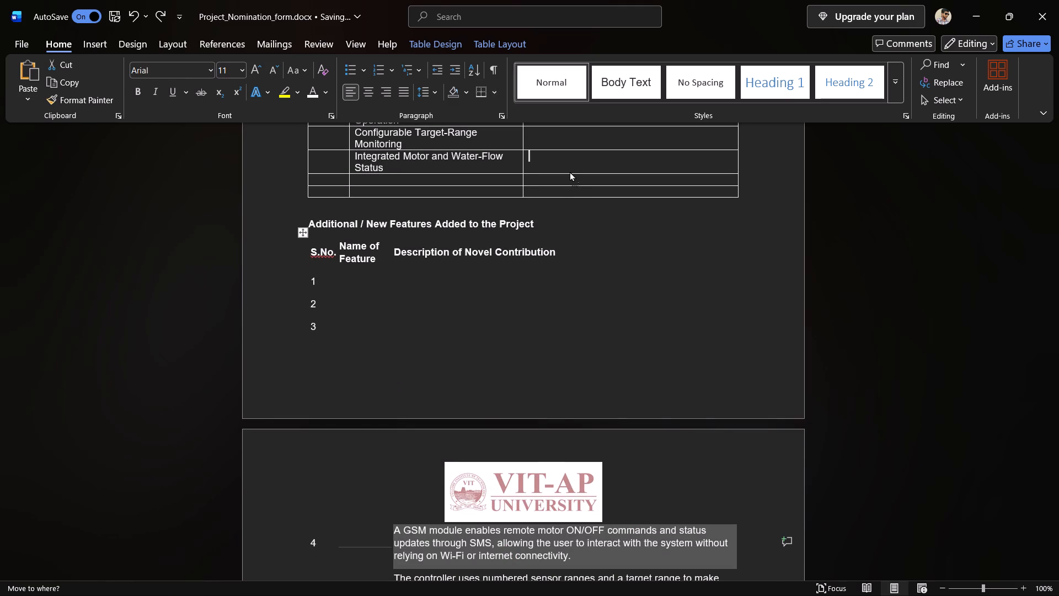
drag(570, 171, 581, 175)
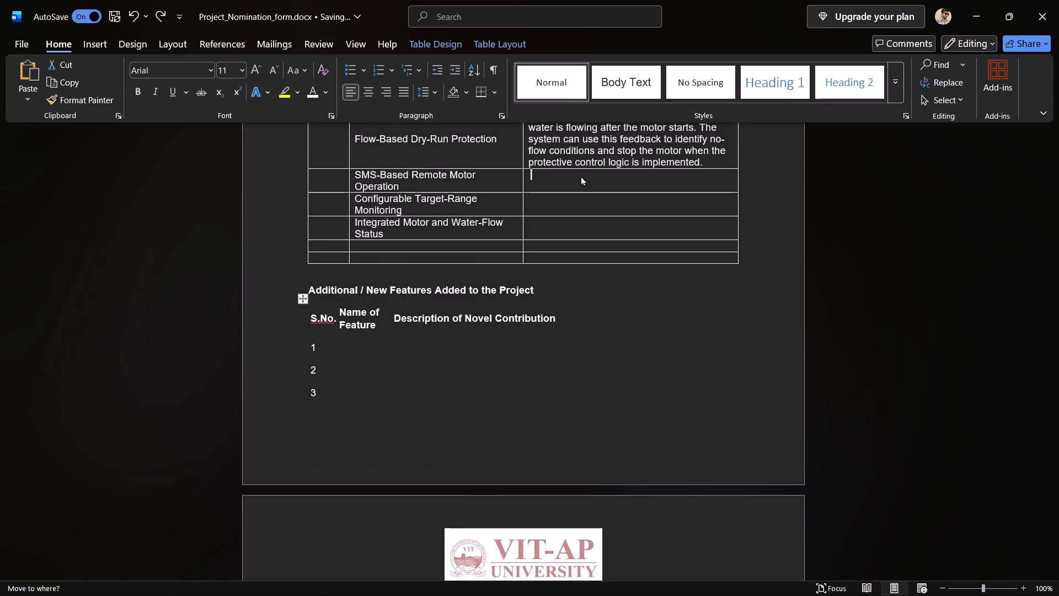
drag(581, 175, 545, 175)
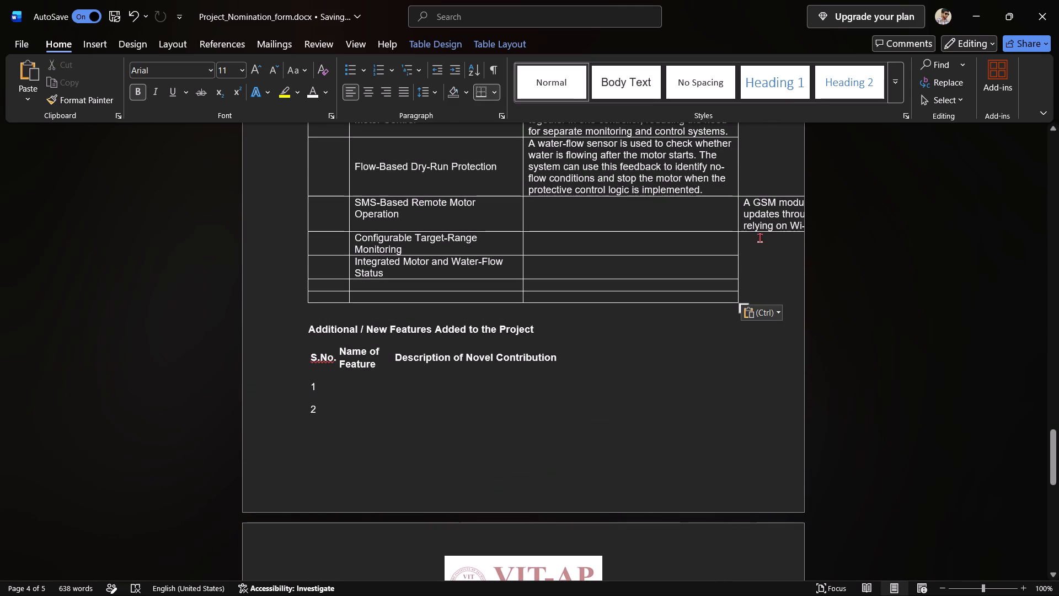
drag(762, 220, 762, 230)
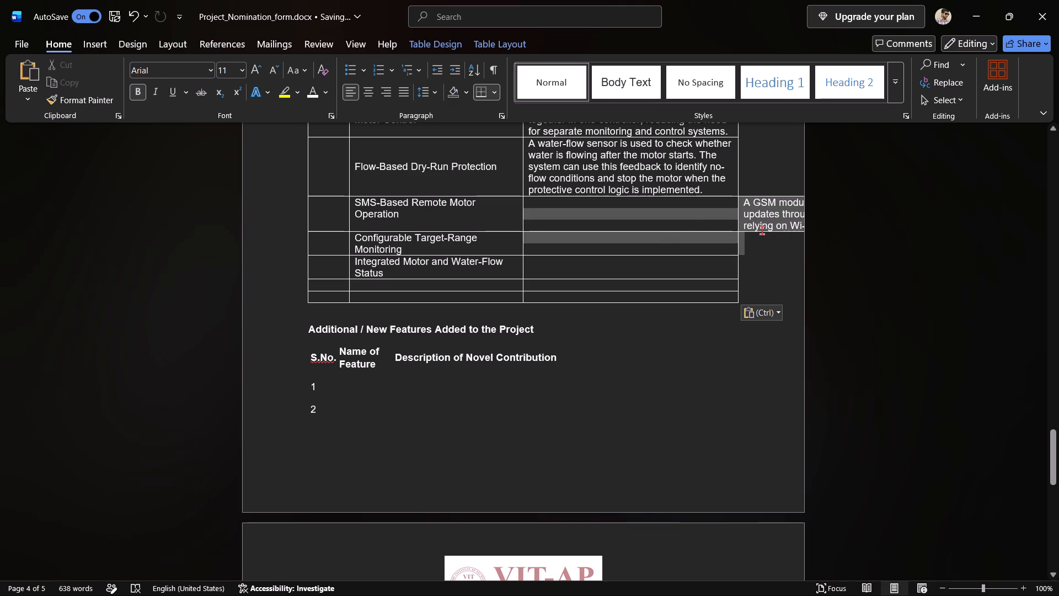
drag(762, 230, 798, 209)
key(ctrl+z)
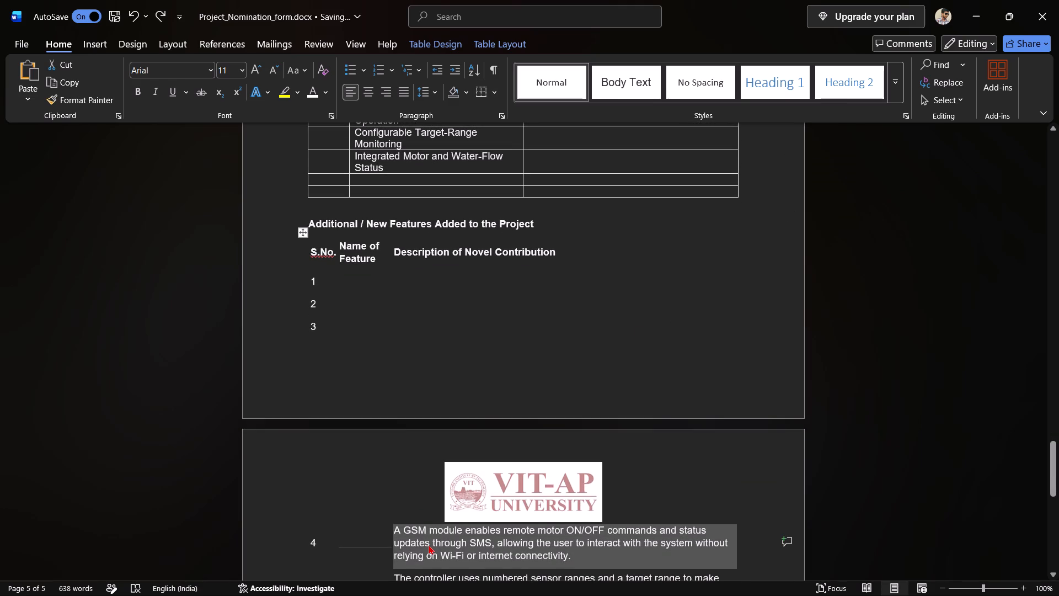
Copy the GSM module description from row 4 of the pasted table into the form table's "SMS-Based Remote Motor Operation" row.
key(ctrl+c)
click(259, 468)
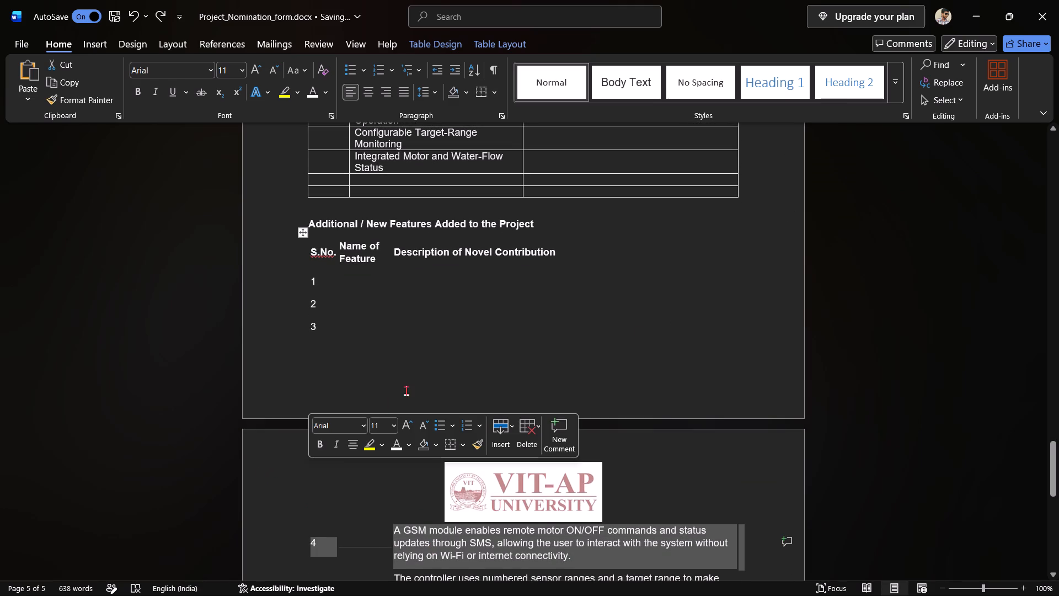
click(155, 471)
scroll(352, 371, up, 1)
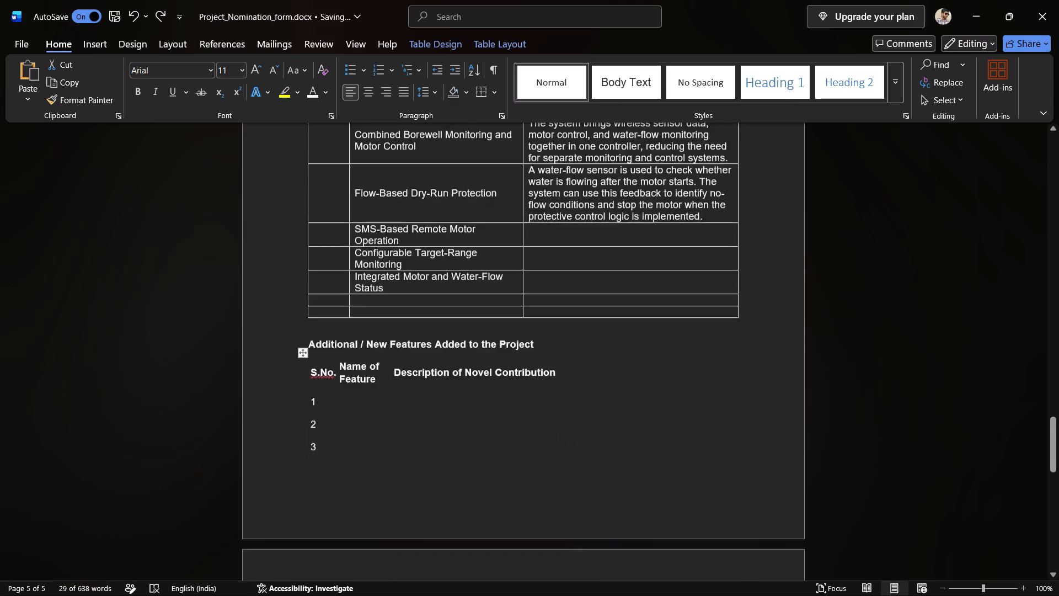
scroll(352, 371, up, 1)
click(559, 353)
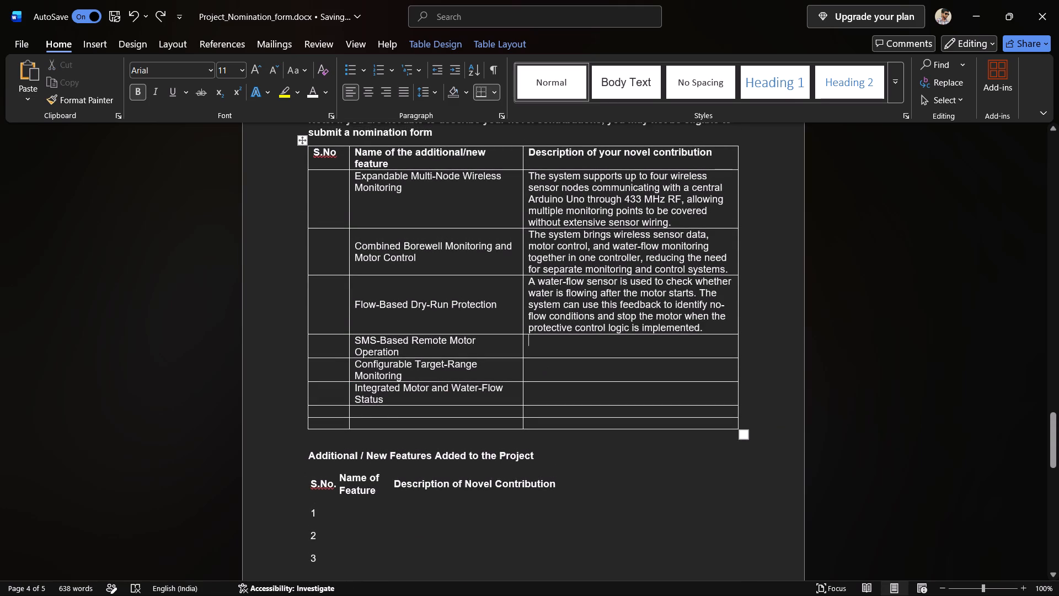
key(ctrl+v)
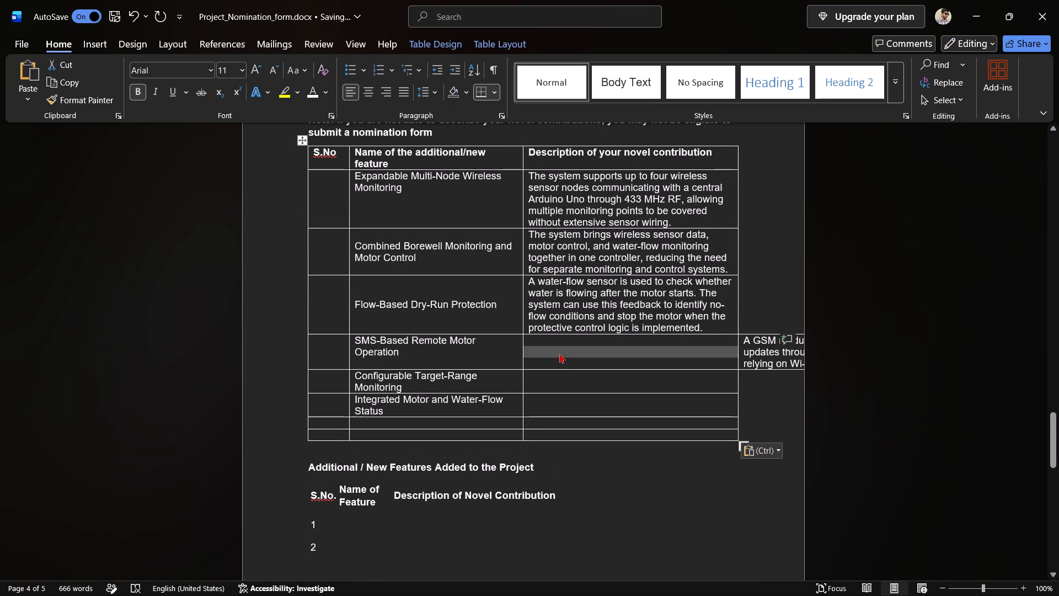
key(BackSpace)
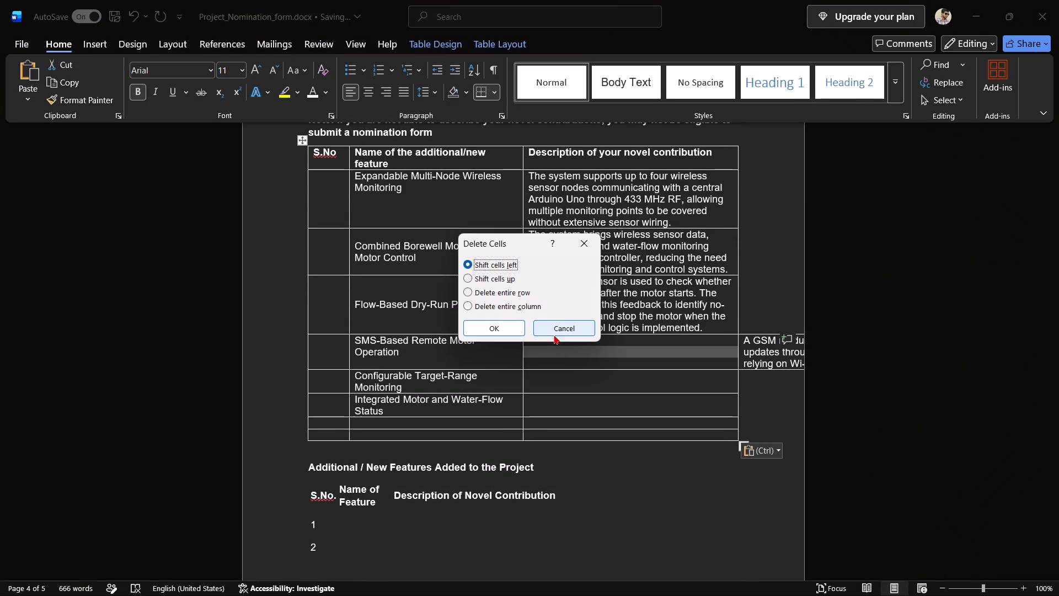
click(553, 331)
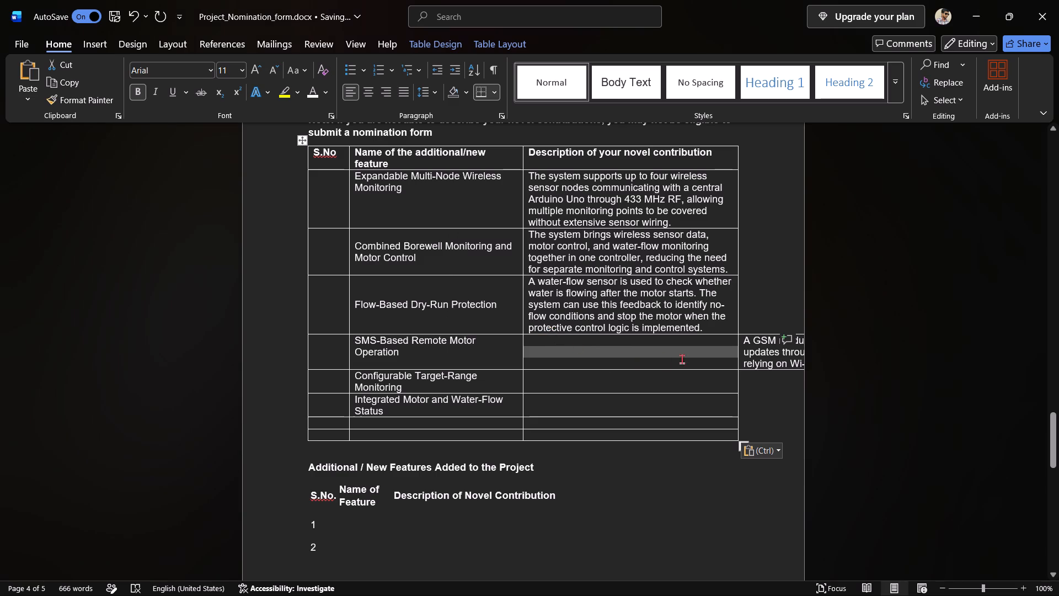
Move the GSM module description from the extra cell into the description cell for "SMS-Based Remote Motor Operation".
click(755, 352)
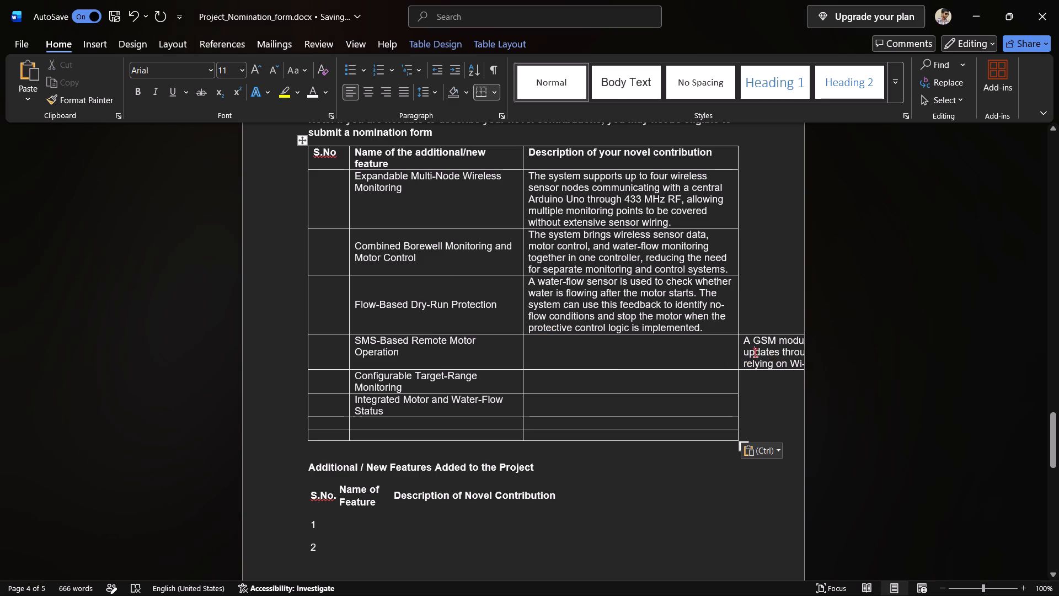
drag(742, 340, 809, 367)
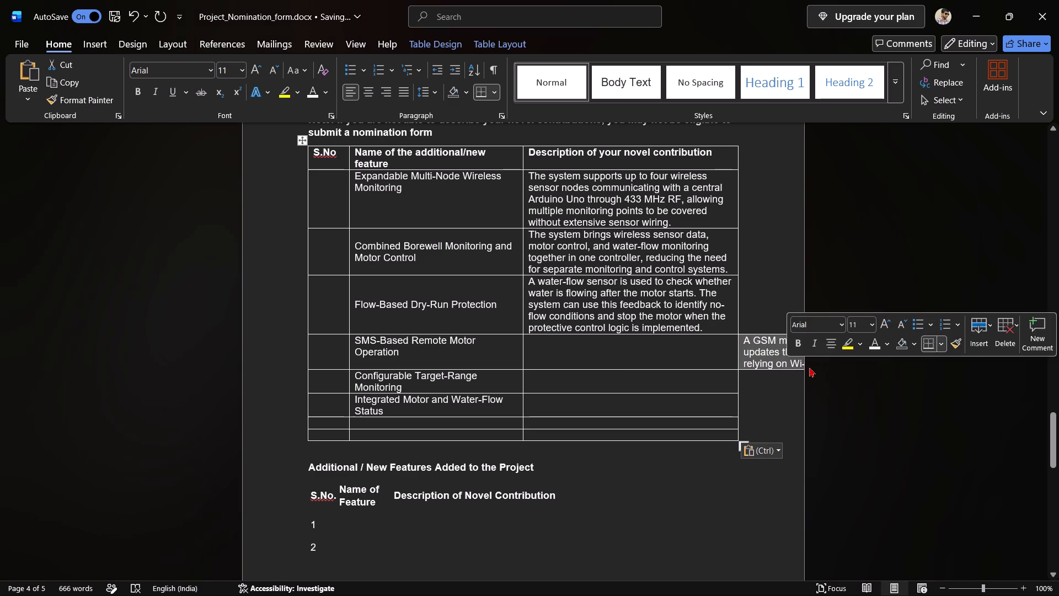
drag(764, 348, 665, 365)
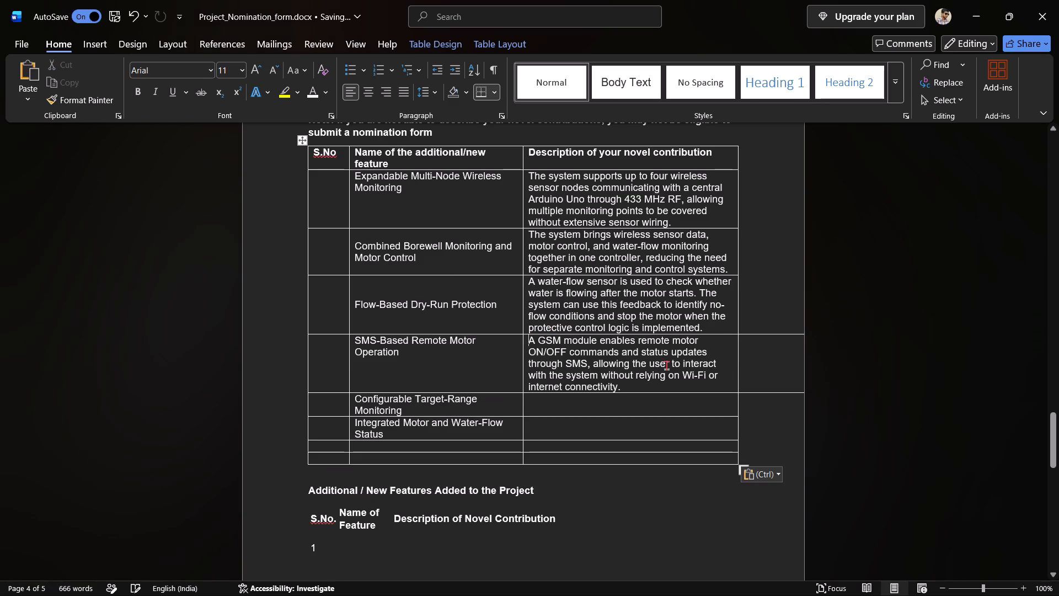
Remove the empty extra cell beside the GSM module description in the form table.
click(777, 365)
right_click(777, 365)
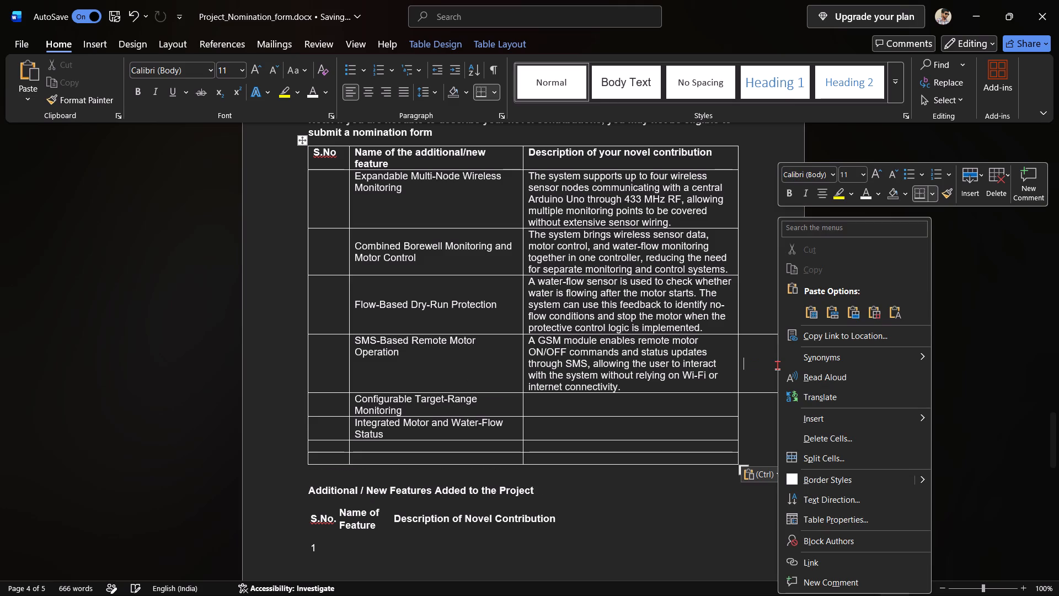
click(762, 376)
drag(762, 376, 822, 404)
right_click(822, 404)
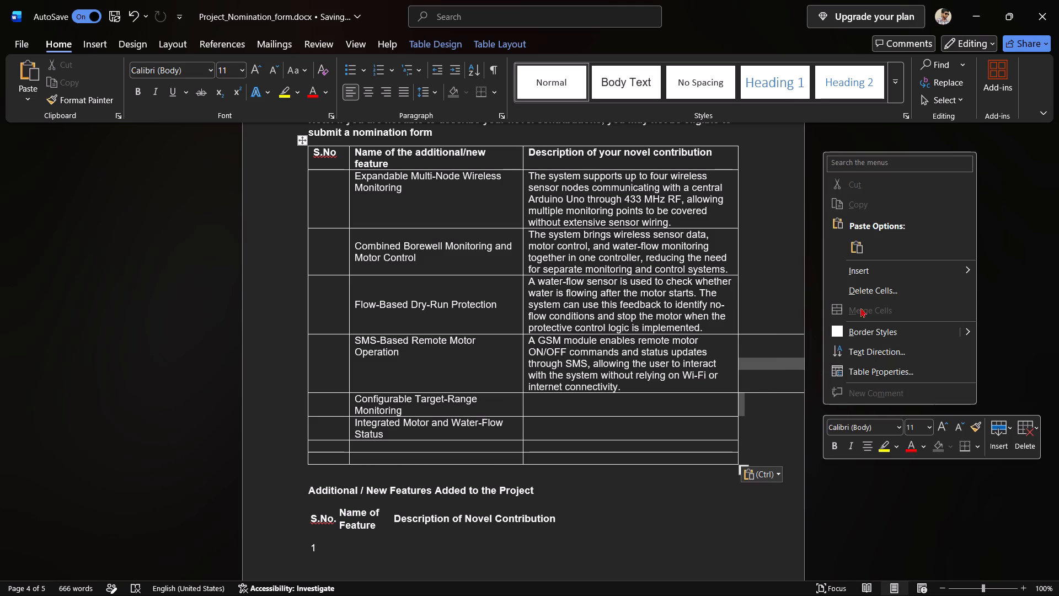
Delete the entire empty extra column beside the "SMS-Based Remote Motor Operation" description in the form table.
click(885, 288)
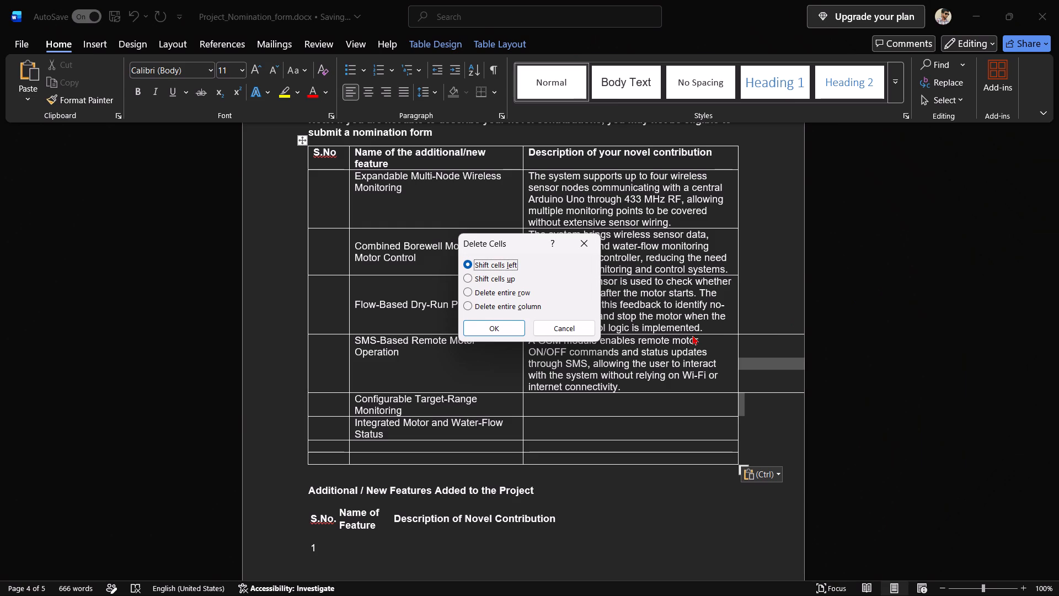
click(466, 303)
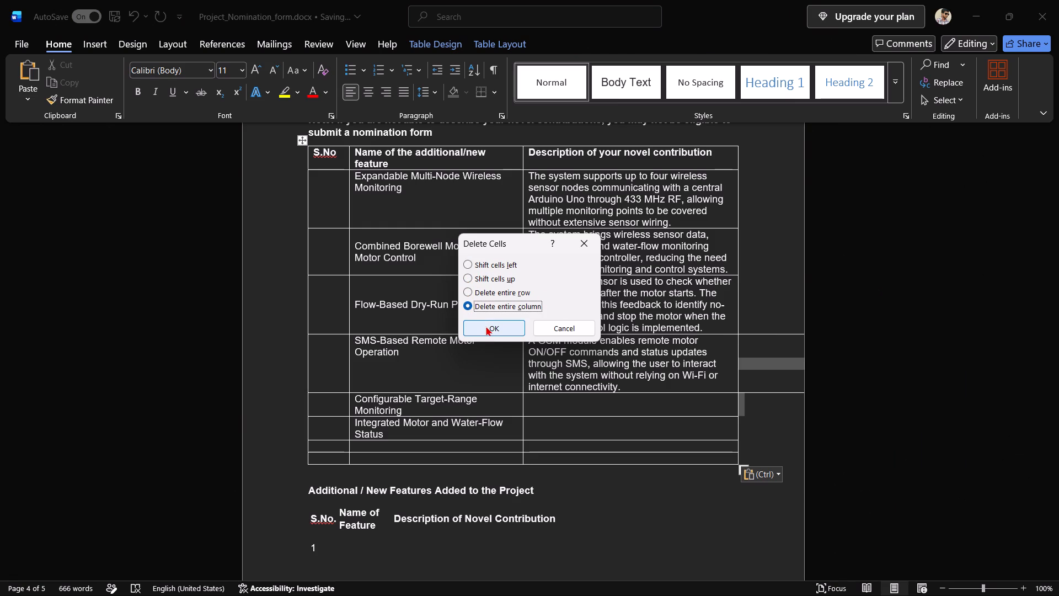
click(486, 326)
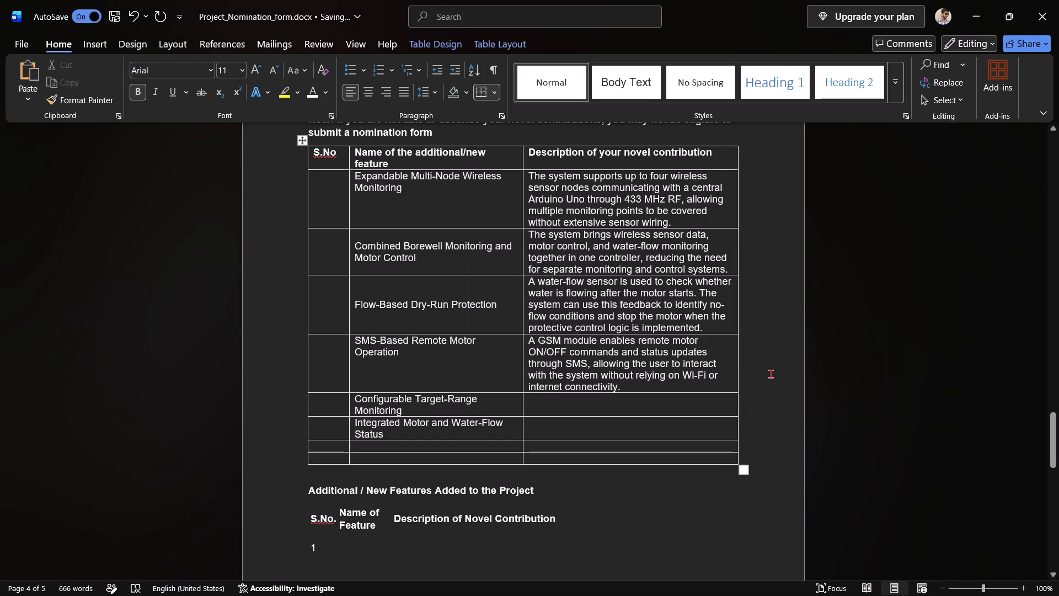
Move the numbered sensor ranges description from row 5 of the pasted table into the form table's "Configurable Target-Range Monitoring" description cell.
scroll(771, 374, down, 1)
scroll(705, 472, down, 2)
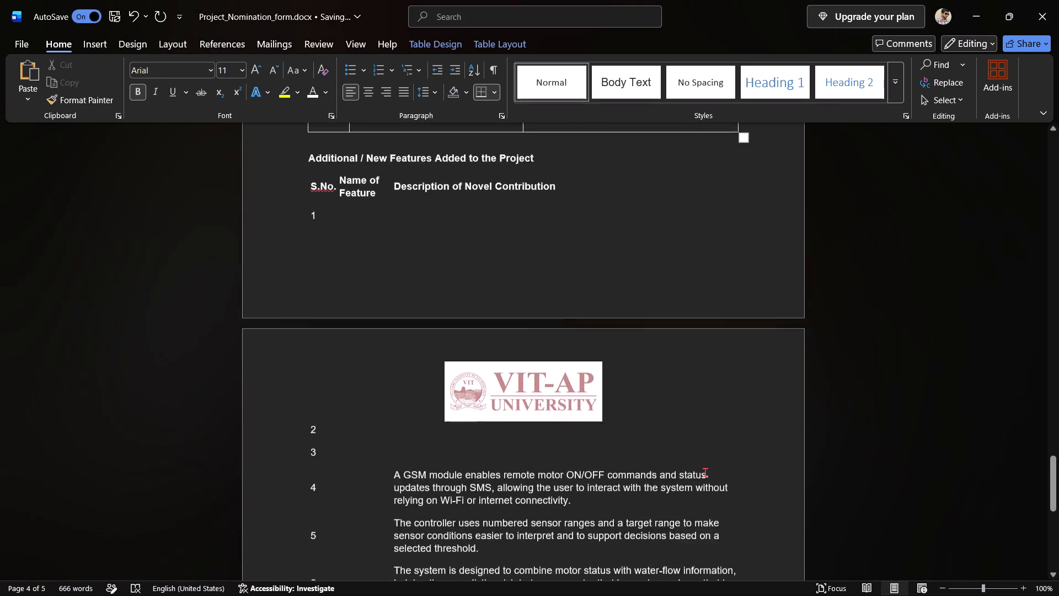
scroll(705, 472, down, 1)
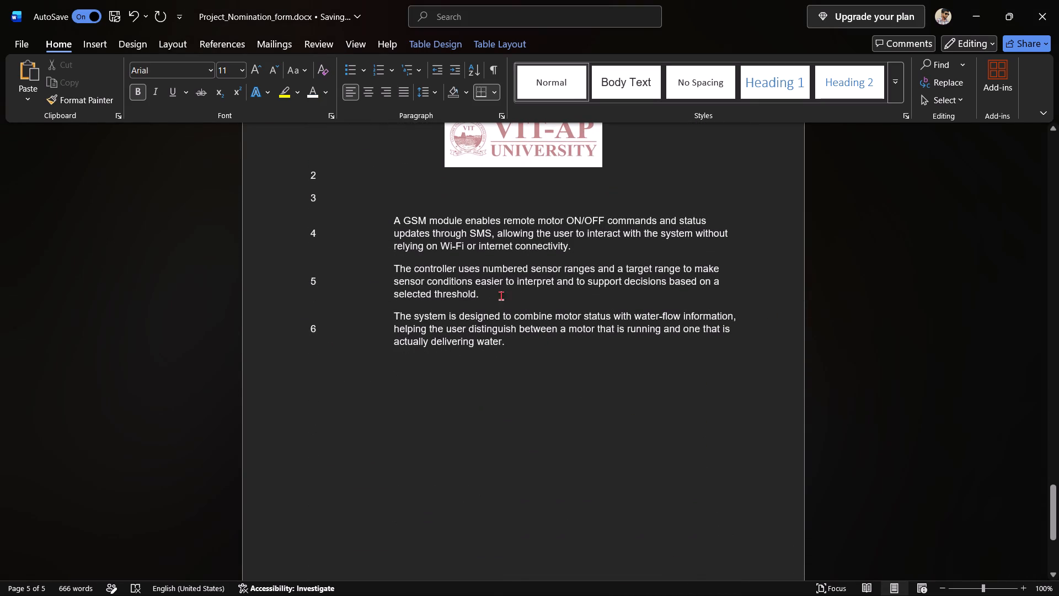
drag(489, 296, 397, 263)
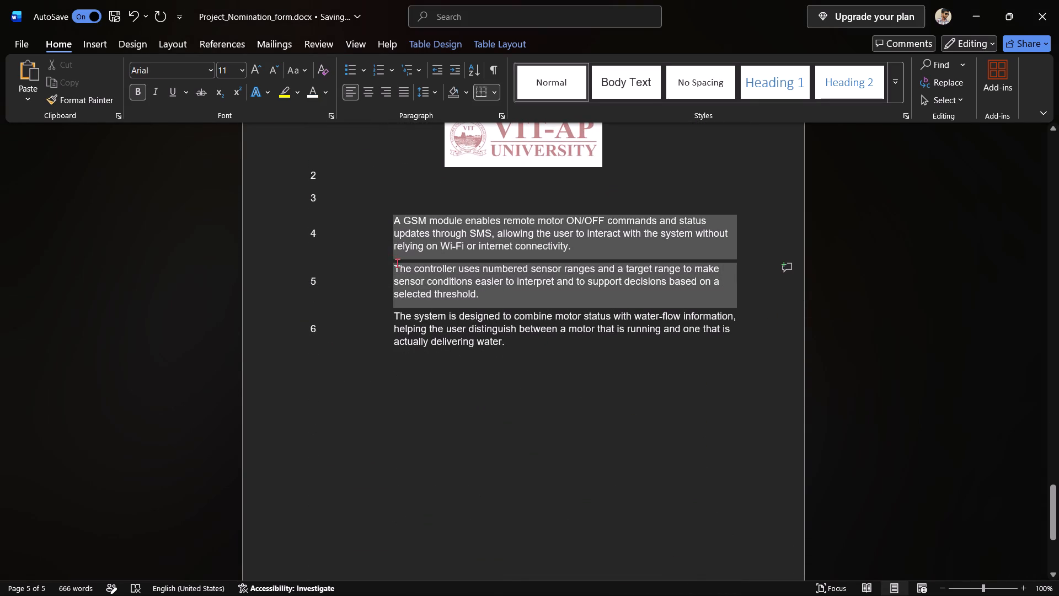
drag(397, 263, 401, 267)
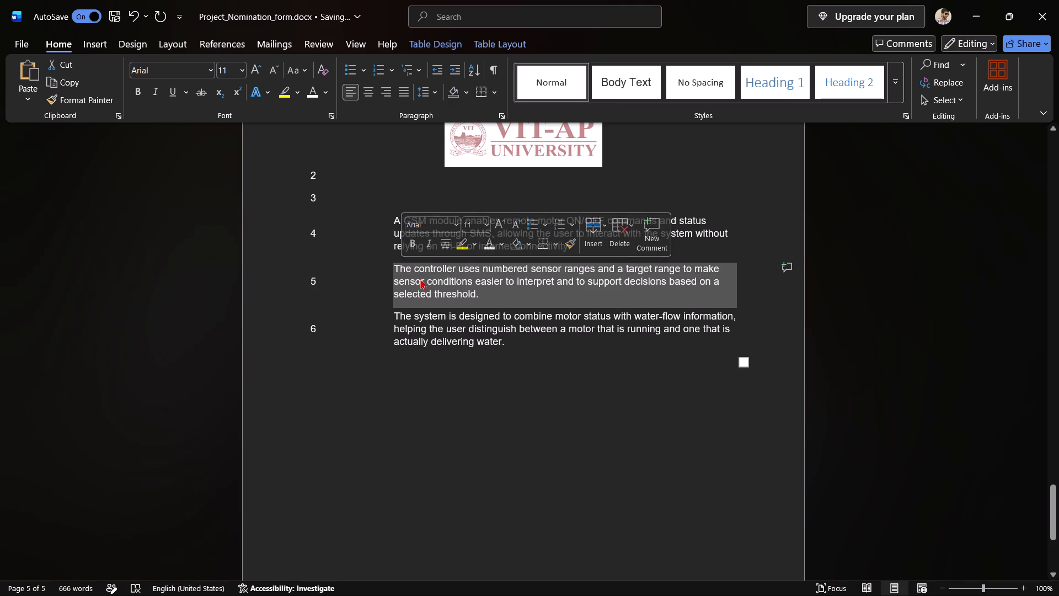
drag(420, 279, 627, 158)
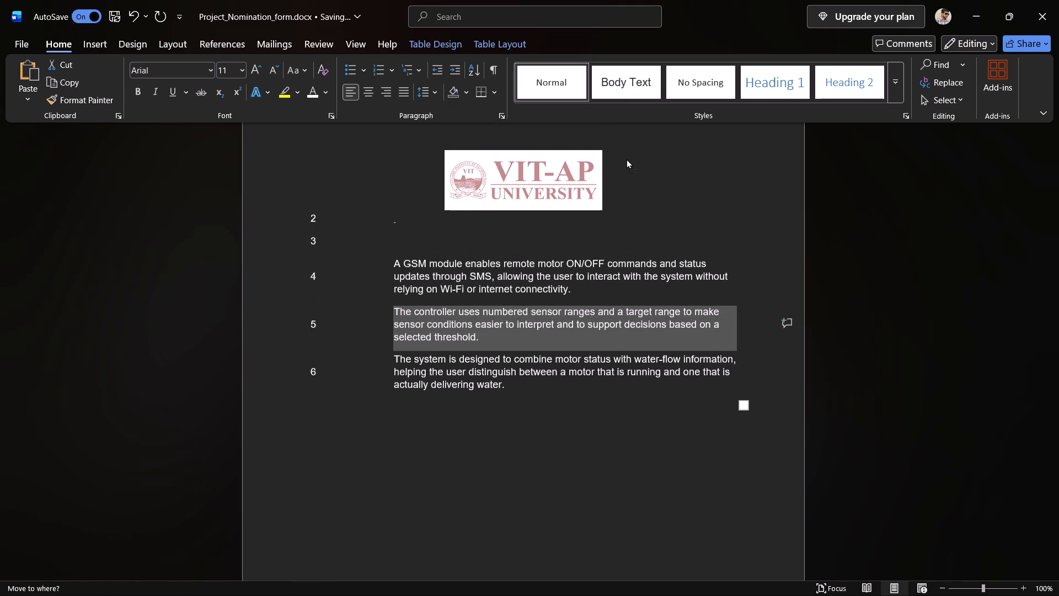
drag(627, 158, 588, 132)
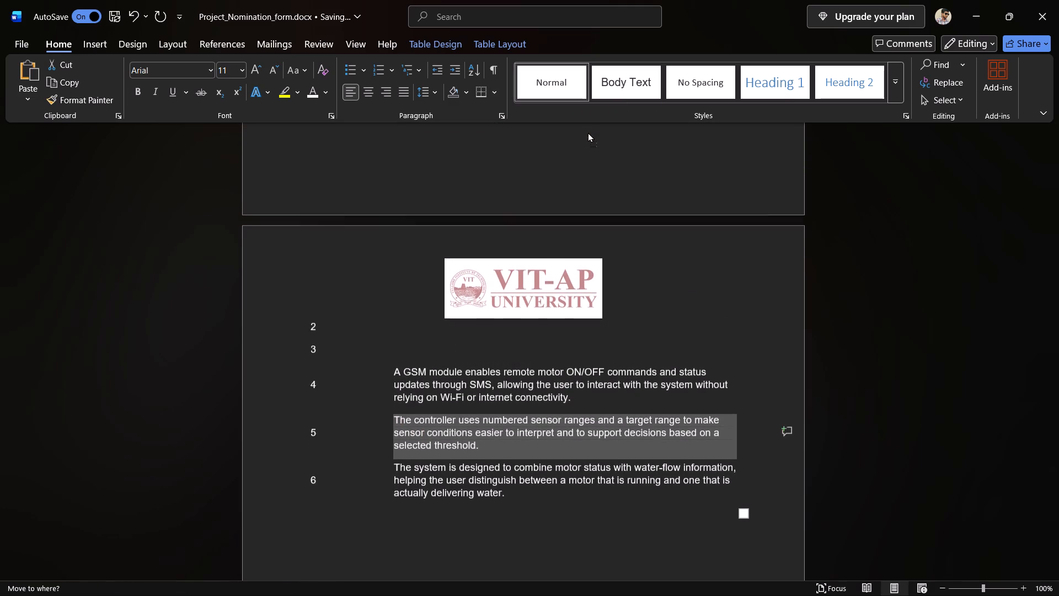
drag(588, 132, 574, 124)
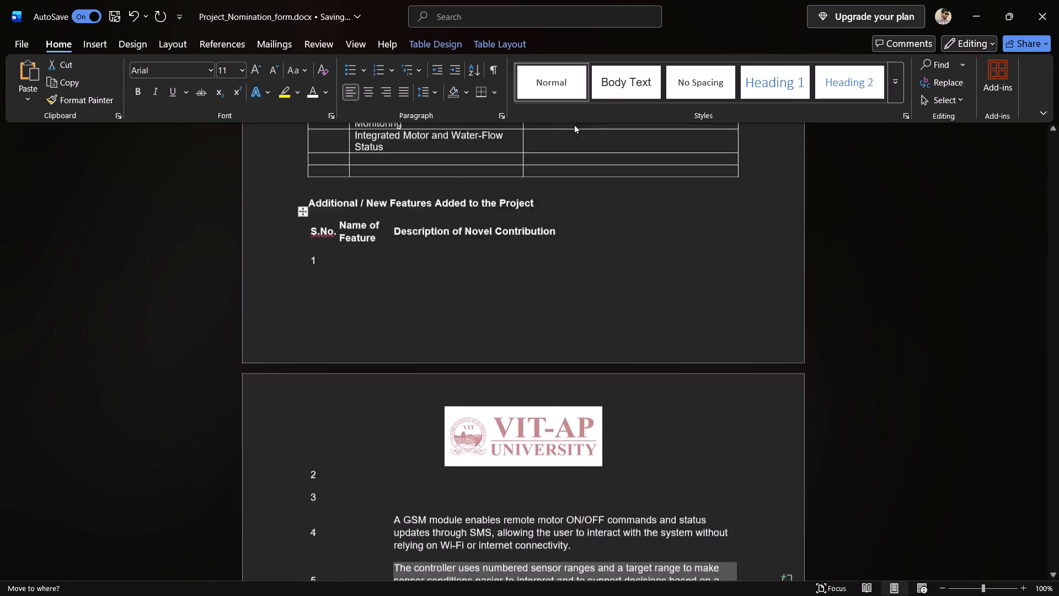
drag(574, 124, 573, 204)
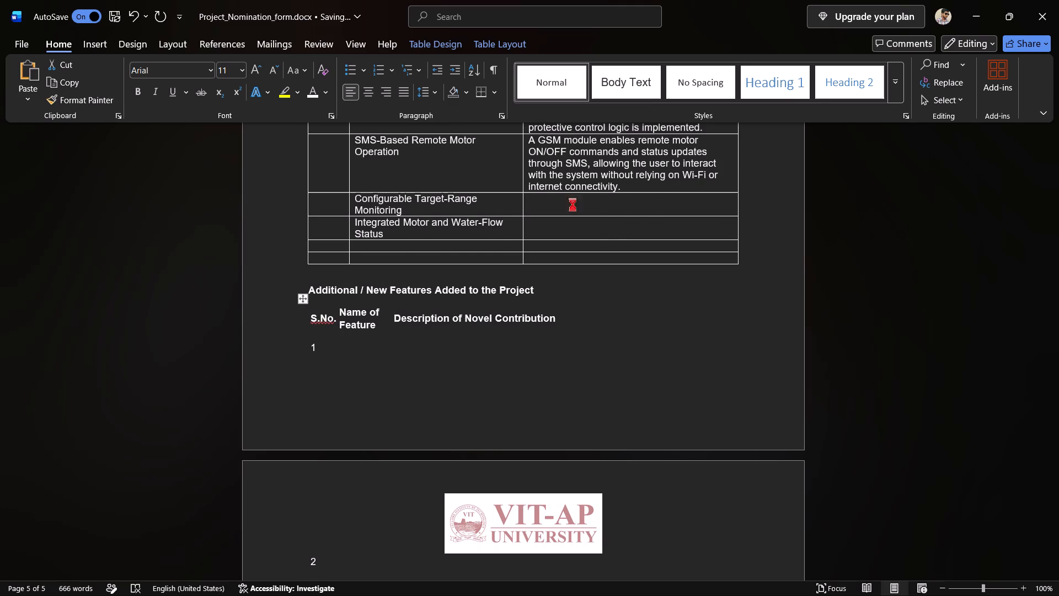
Move the motor status and water-flow description from row 6 of the pasted table into the form's "Integrated Motor and Water-Flow Status" description cell.
scroll(603, 401, down, 2)
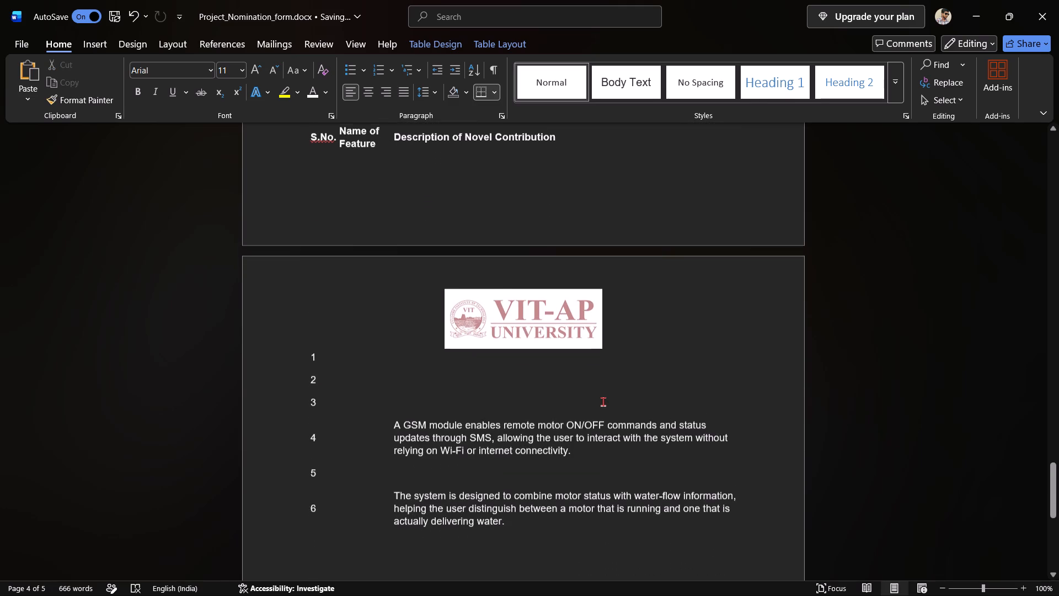
drag(521, 546, 425, 490)
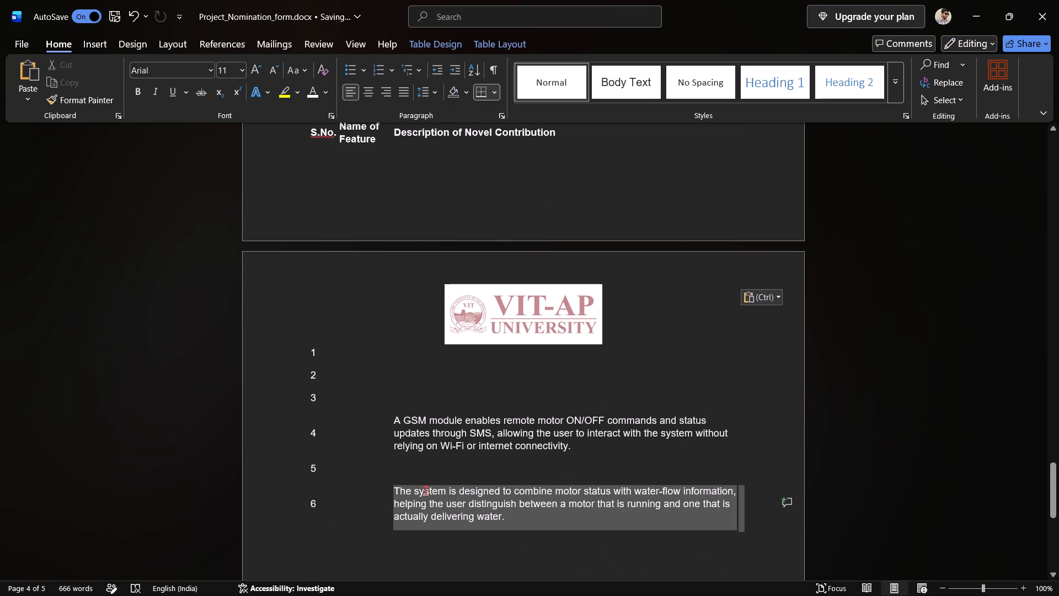
Move the motor-status and water-flow description from row 6 of the pasted table into the description cell for "Integrated Motor and Water-Flow Status".
drag(425, 490, 423, 492)
drag(423, 492, 493, 338)
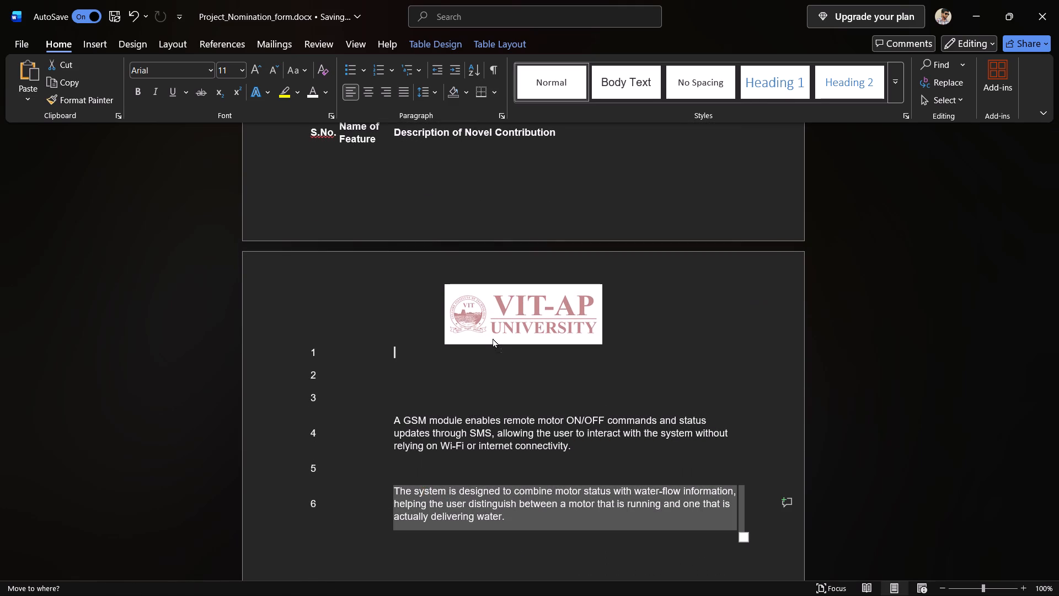
drag(493, 338, 586, 199)
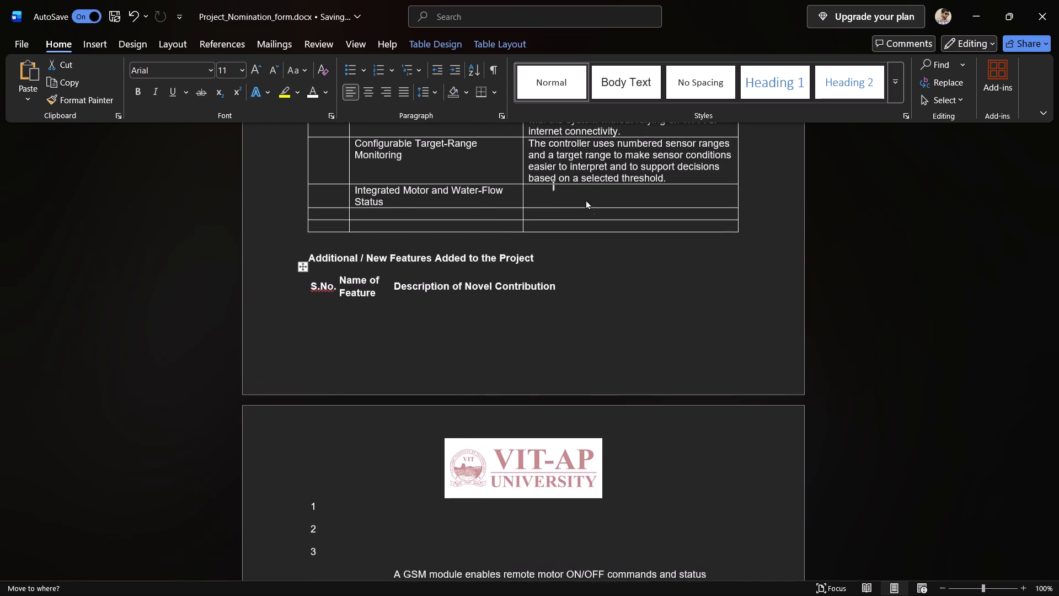
drag(586, 199, 586, 204)
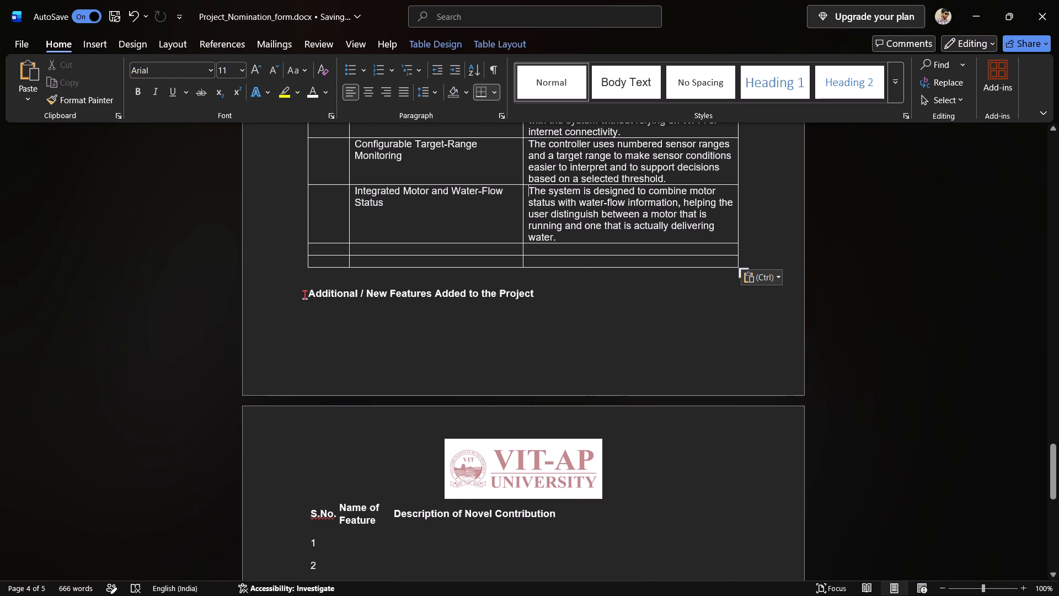
Delete the "Additional / New Features Added to the Project" heading together with the leftover pasted table below the form table.
drag(304, 294, 579, 595)
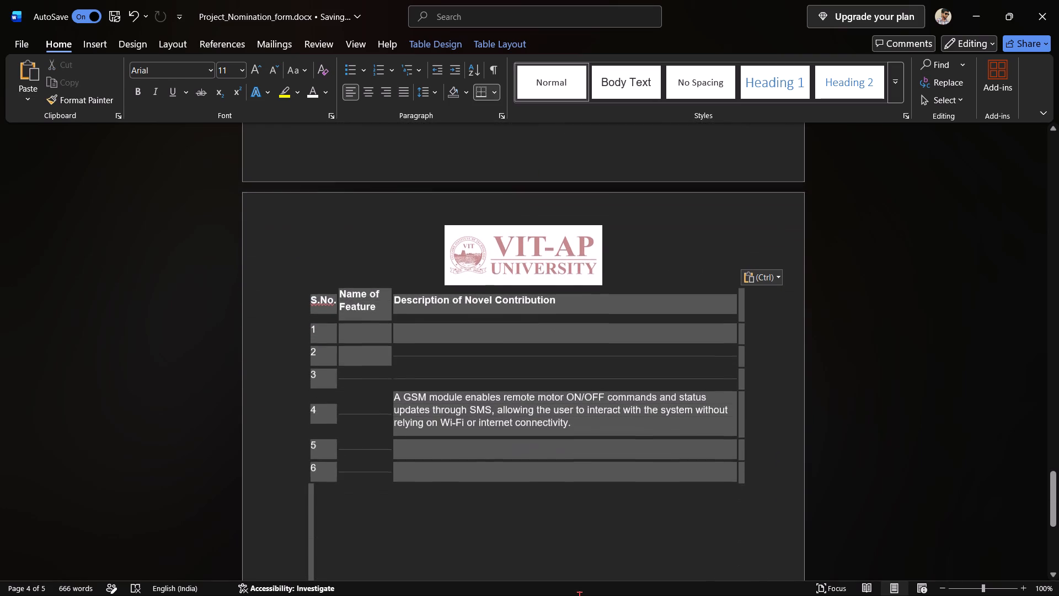
drag(579, 595, 580, 595)
key(BackSpace)
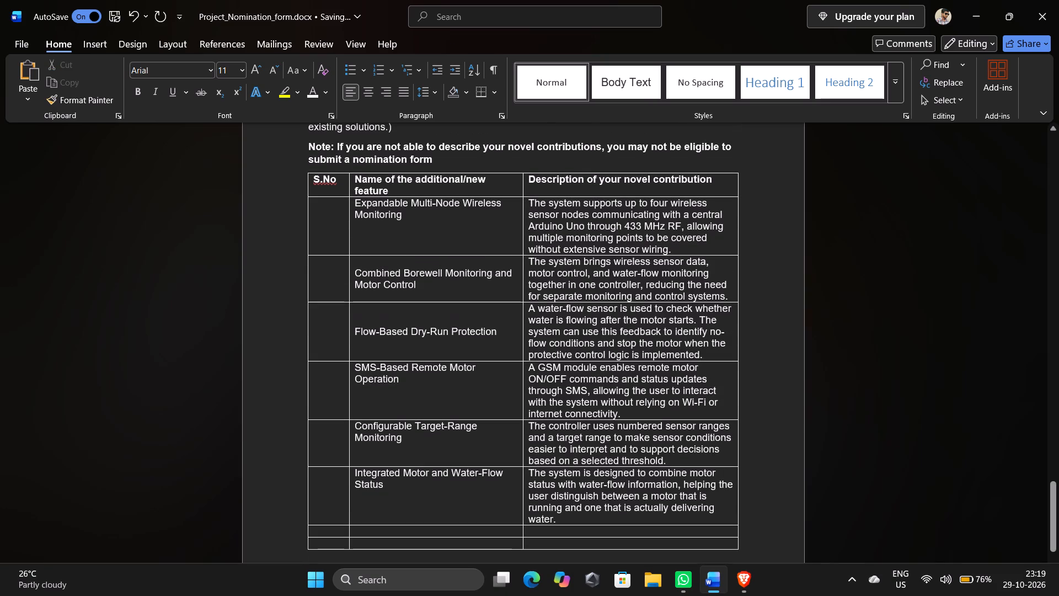
Number the six feature rows in the S.No column of the additional-features table from 1. to 6.
key(Up)
key(Up)
key(Up)
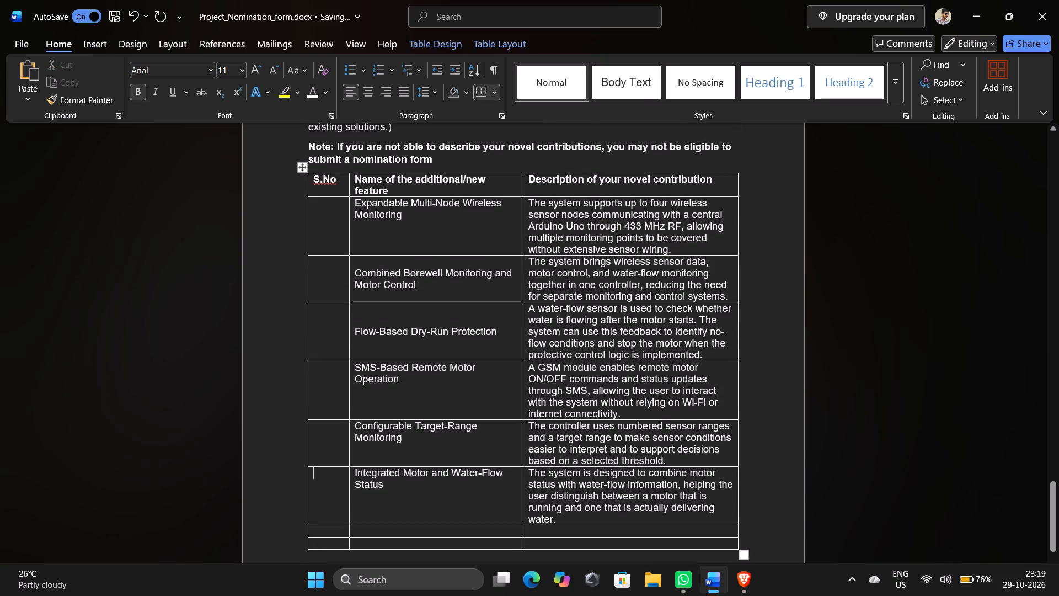
key(Up)
key(Up)
key(Up)
key(Up)
key(Up)
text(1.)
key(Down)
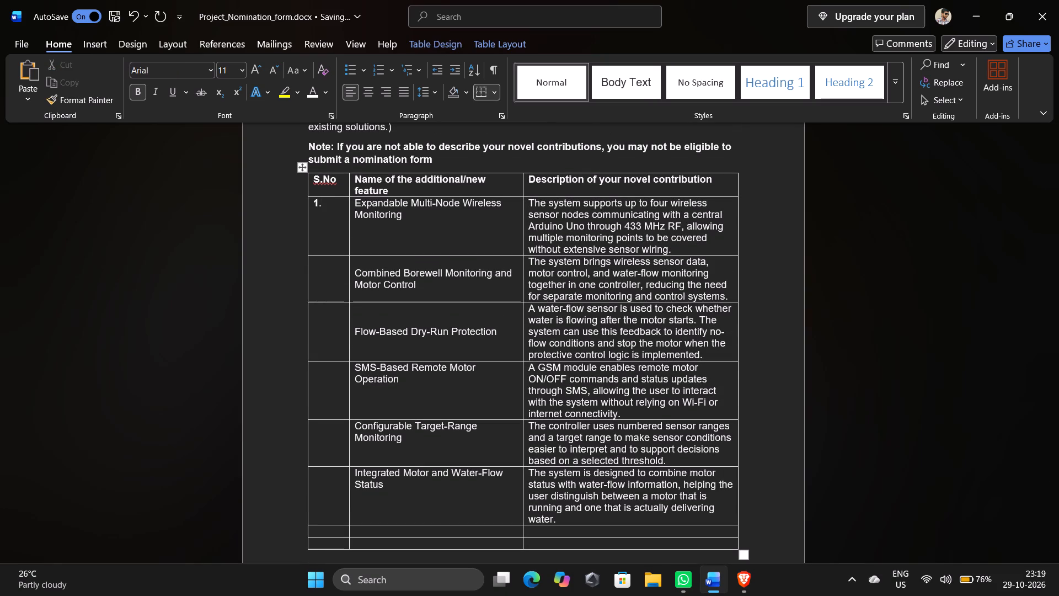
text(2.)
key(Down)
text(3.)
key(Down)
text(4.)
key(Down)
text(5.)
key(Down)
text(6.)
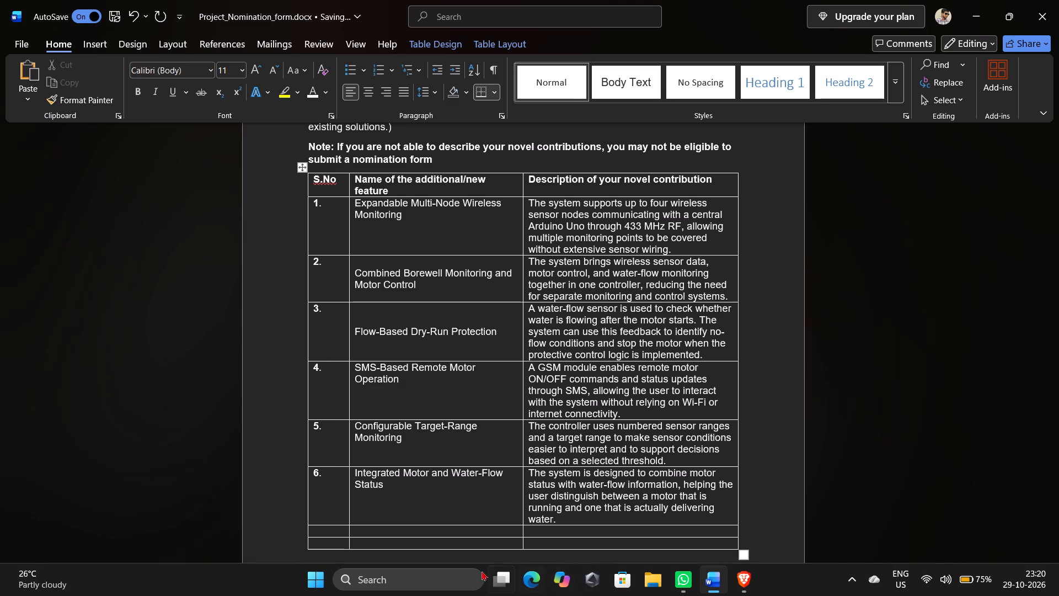
Delete the two empty rows at the bottom of the additional-features table.
drag(471, 534, 511, 549)
right_click(511, 549)
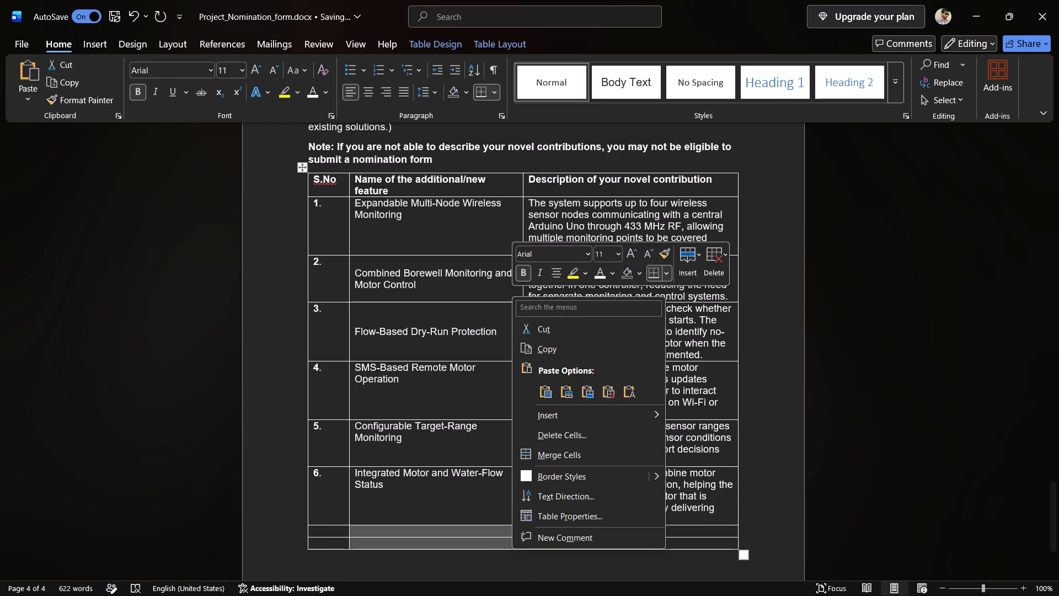
click(556, 432)
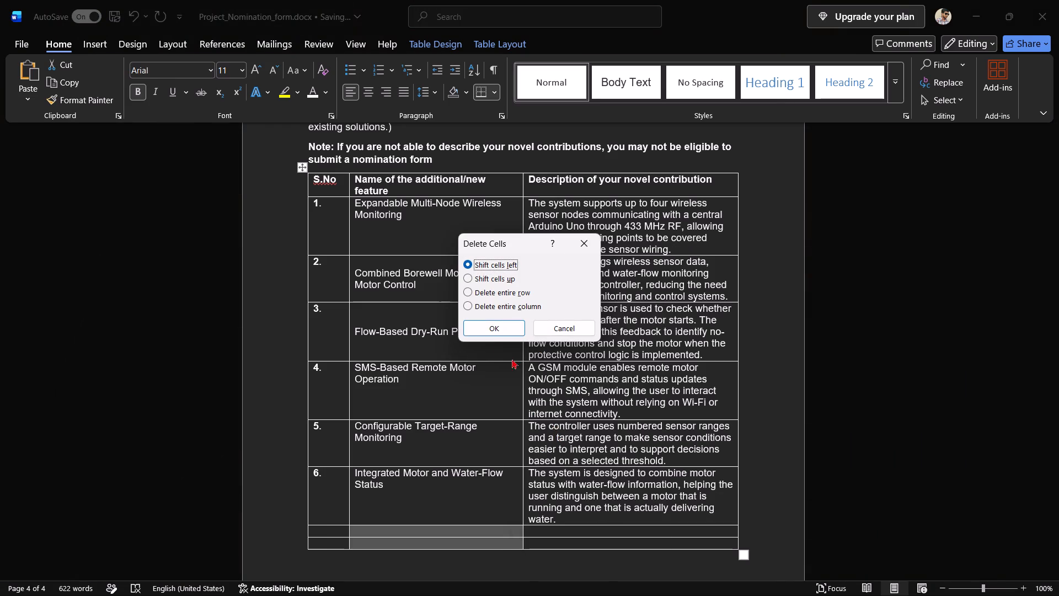
click(465, 291)
click(485, 328)
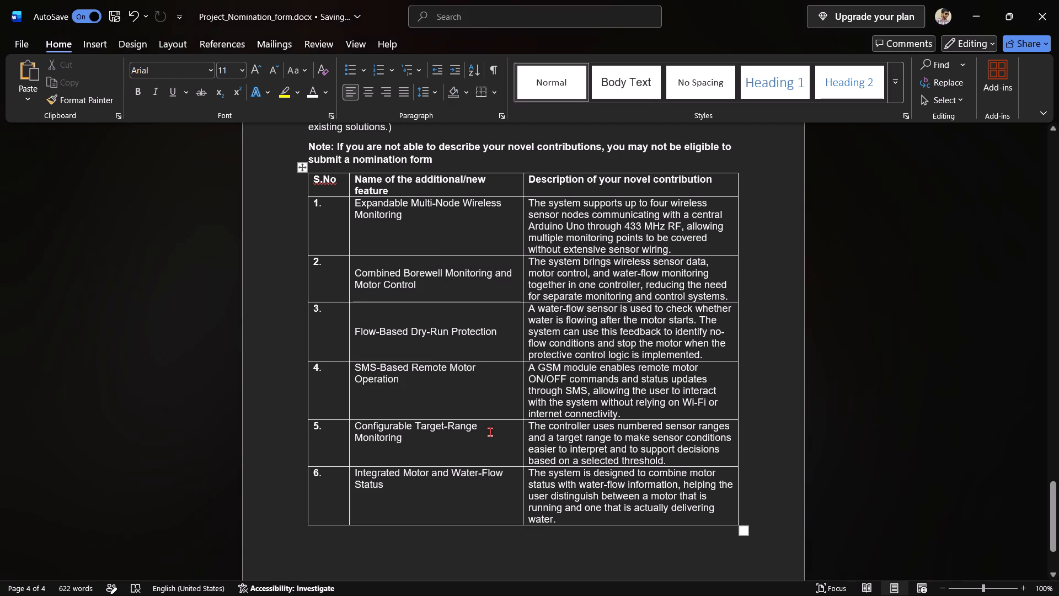
click(865, 354)
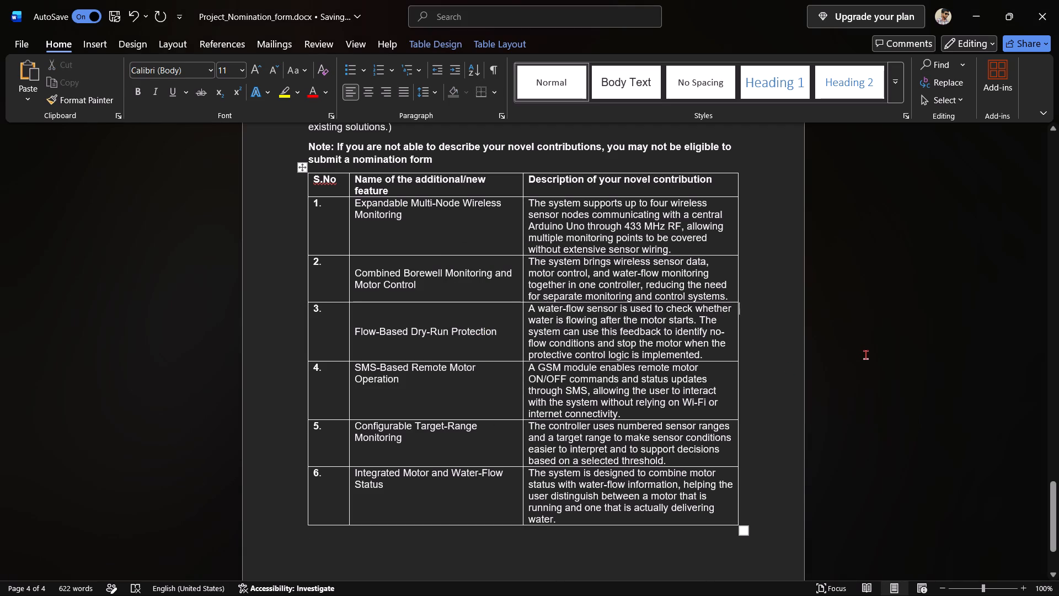
scroll(667, 392, right, 1)
scroll(667, 392, down, 4)
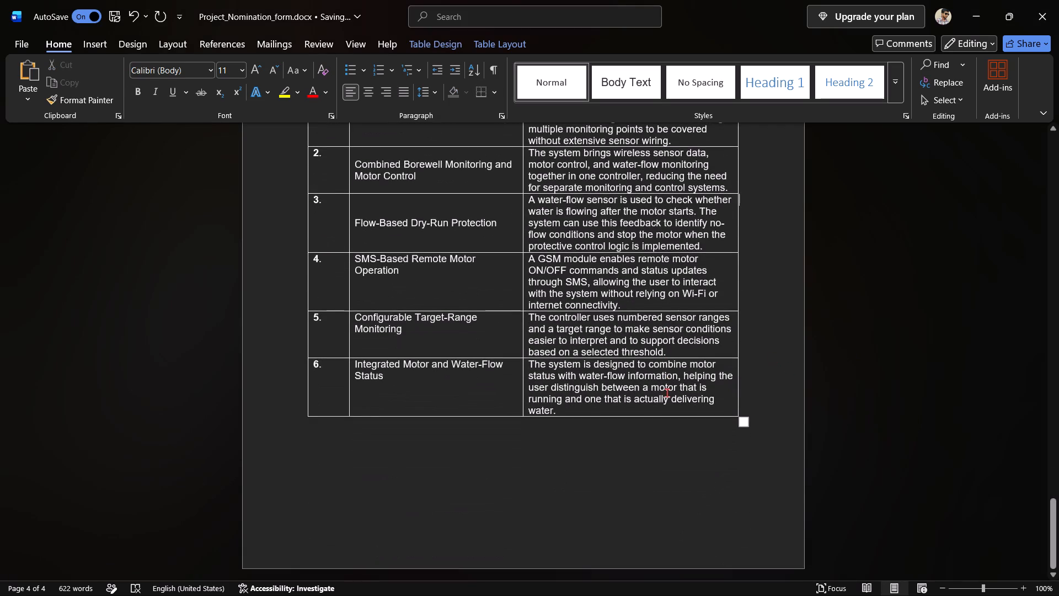
scroll(667, 392, up, 6)
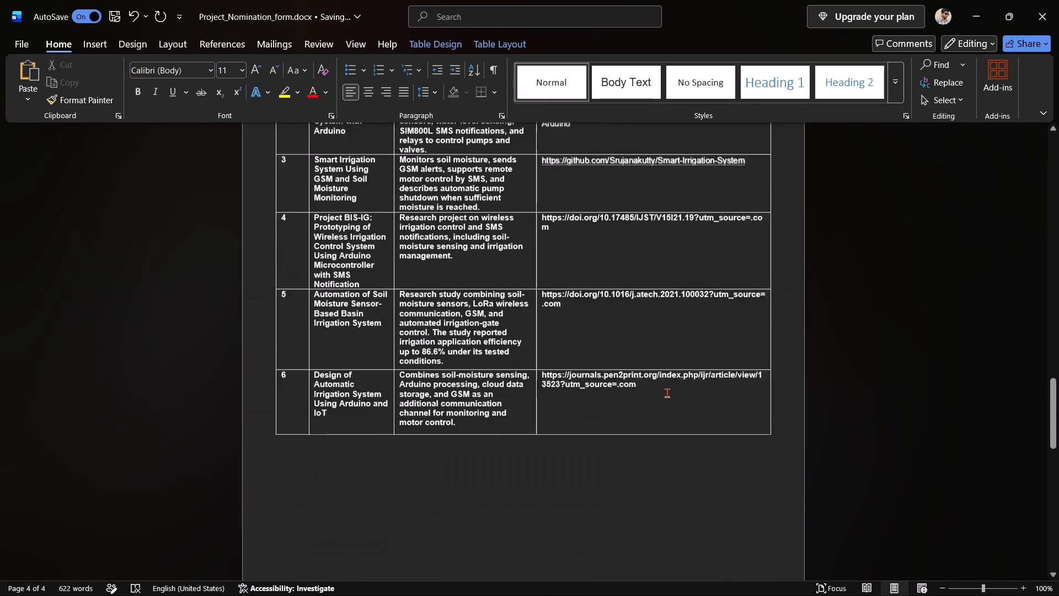
scroll(667, 392, up, 7)
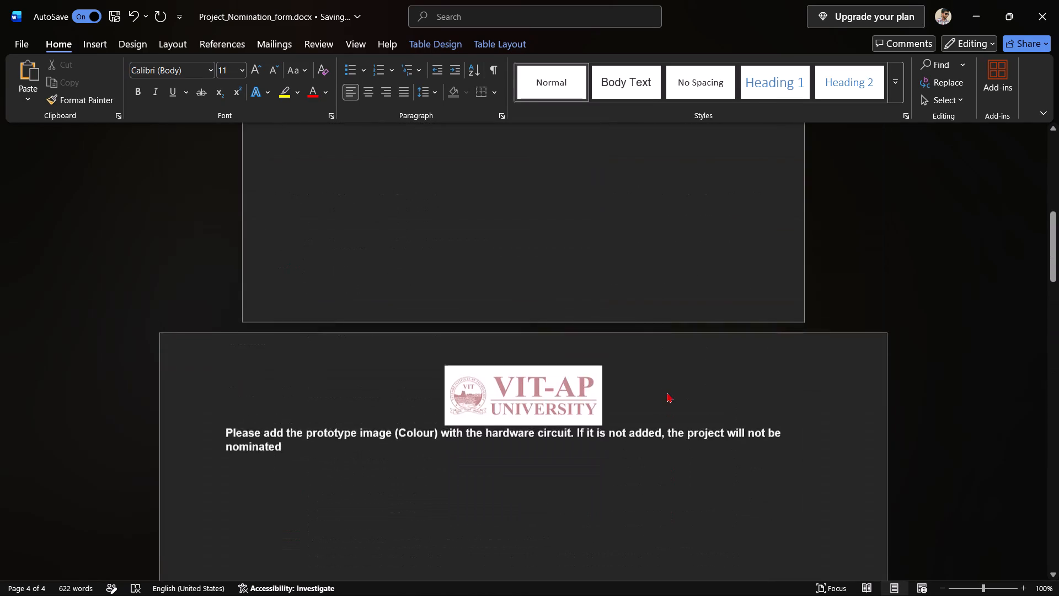
scroll(667, 392, up, 4)
scroll(667, 392, down, 1)
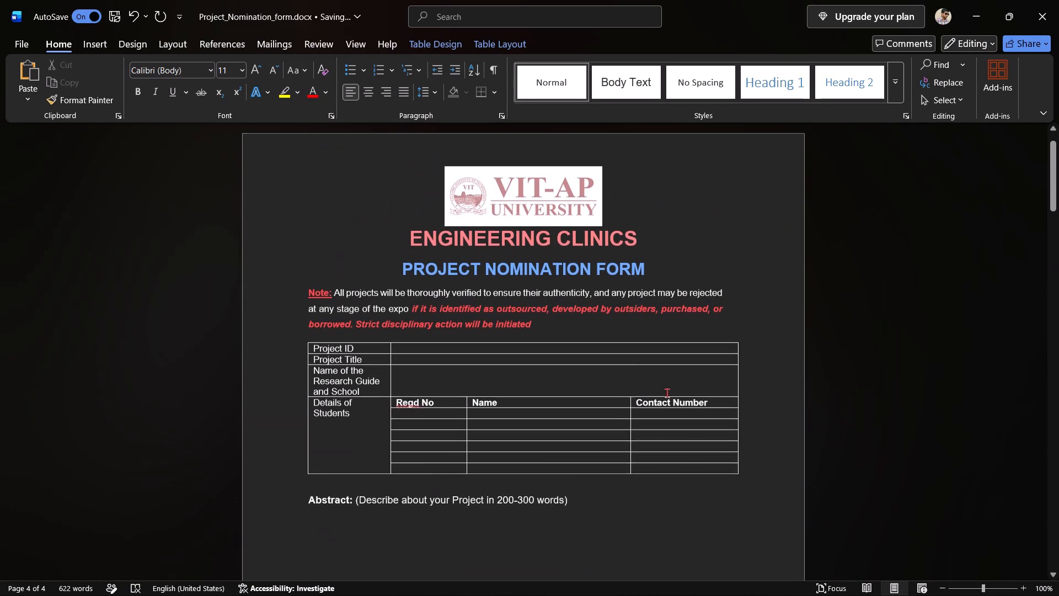
scroll(667, 392, down, 1)
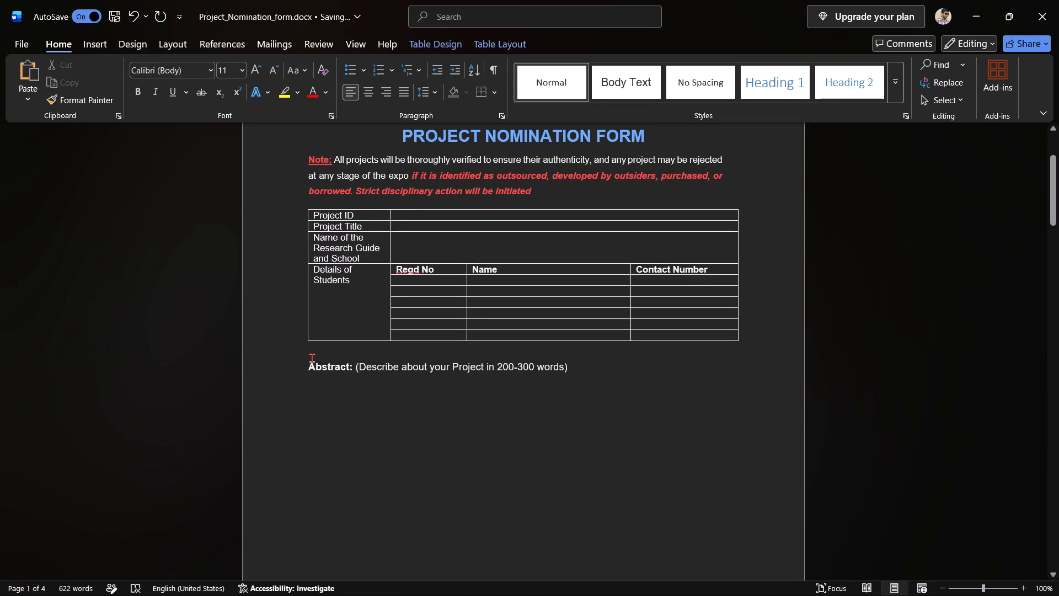
drag(312, 358, 573, 366)
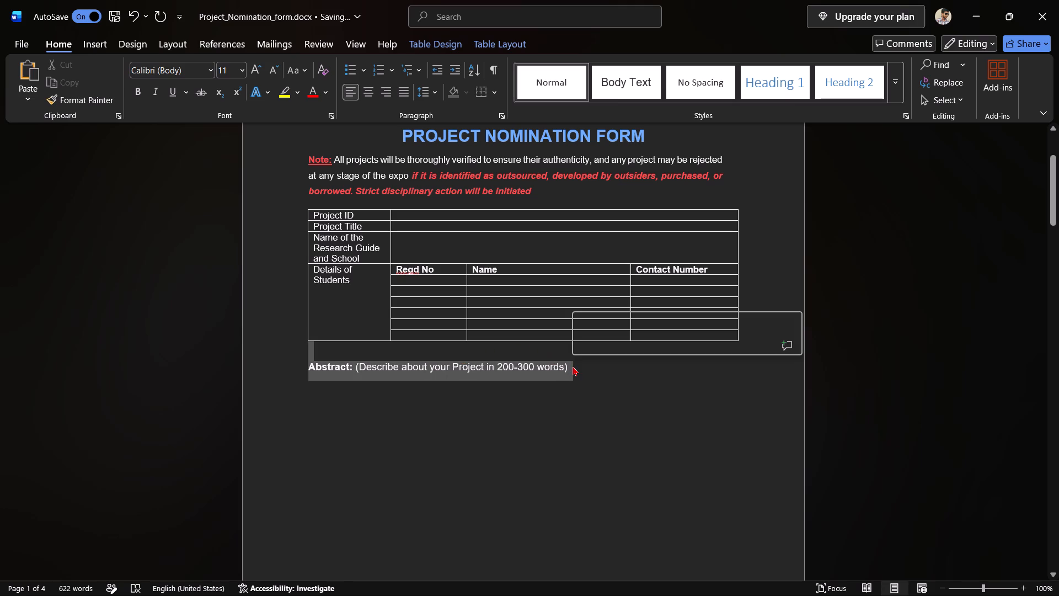
key(ctrl+c)
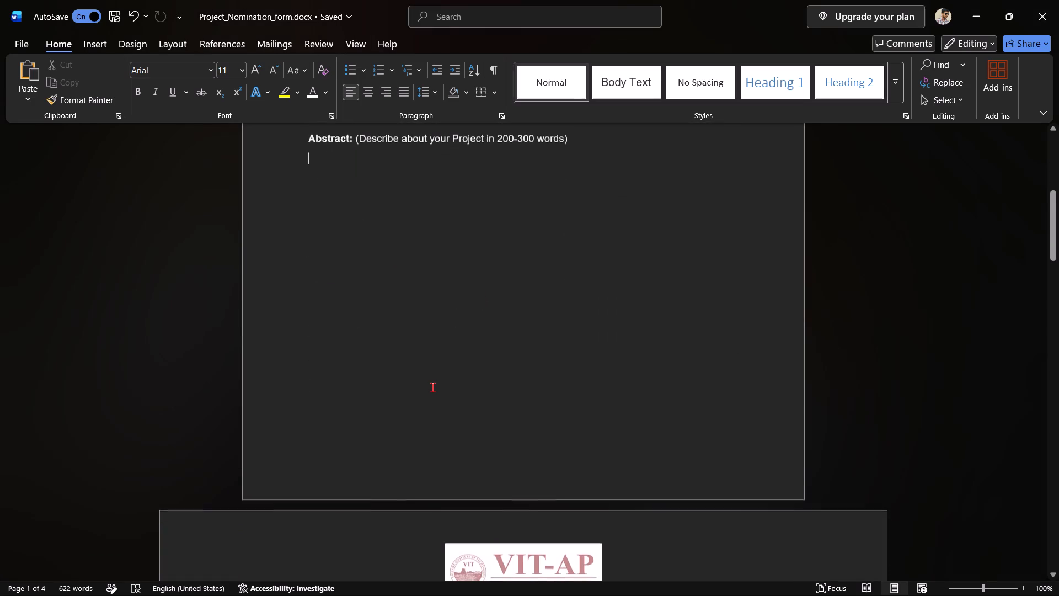
Paste the copied project abstract at font size 8 beneath the "Abstract: (Describe about your Project in 200-300 words)" line.
scroll(432, 387, up, 1)
scroll(432, 387, down, 1)
scroll(432, 387, up, 3)
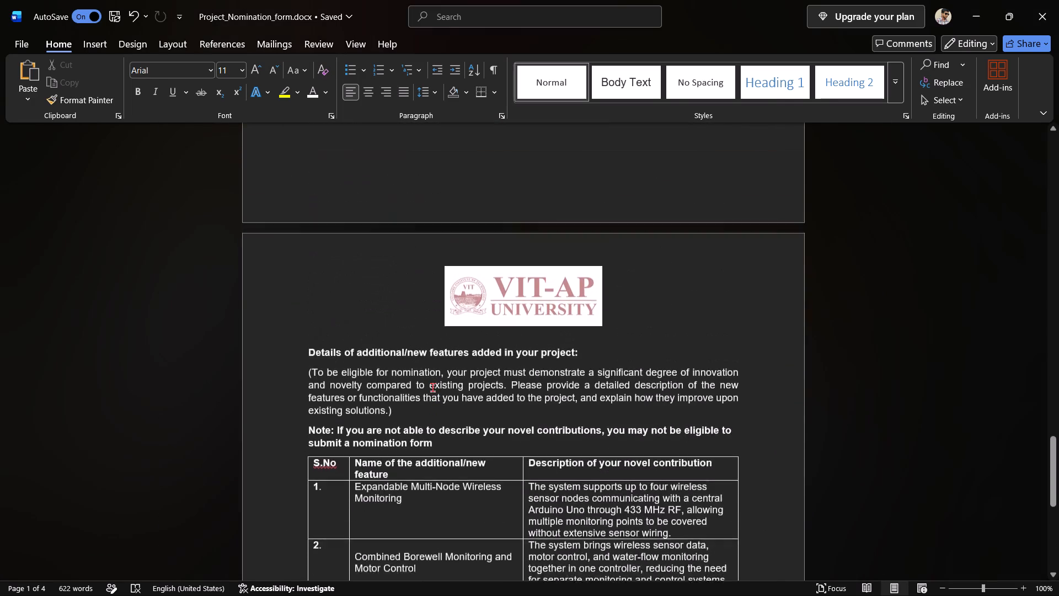
scroll(432, 387, up, 5)
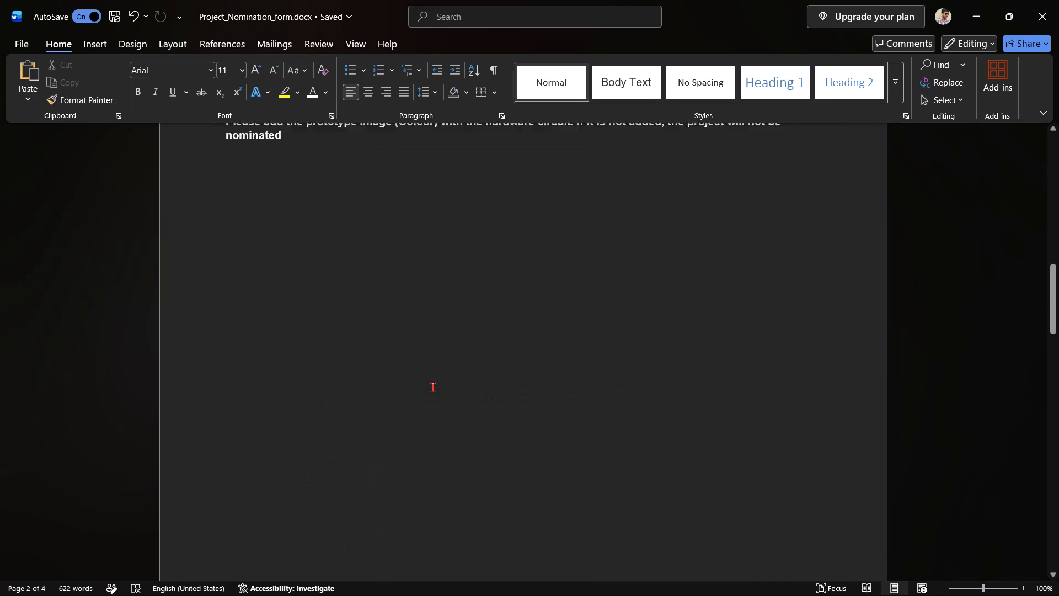
scroll(432, 387, up, 4)
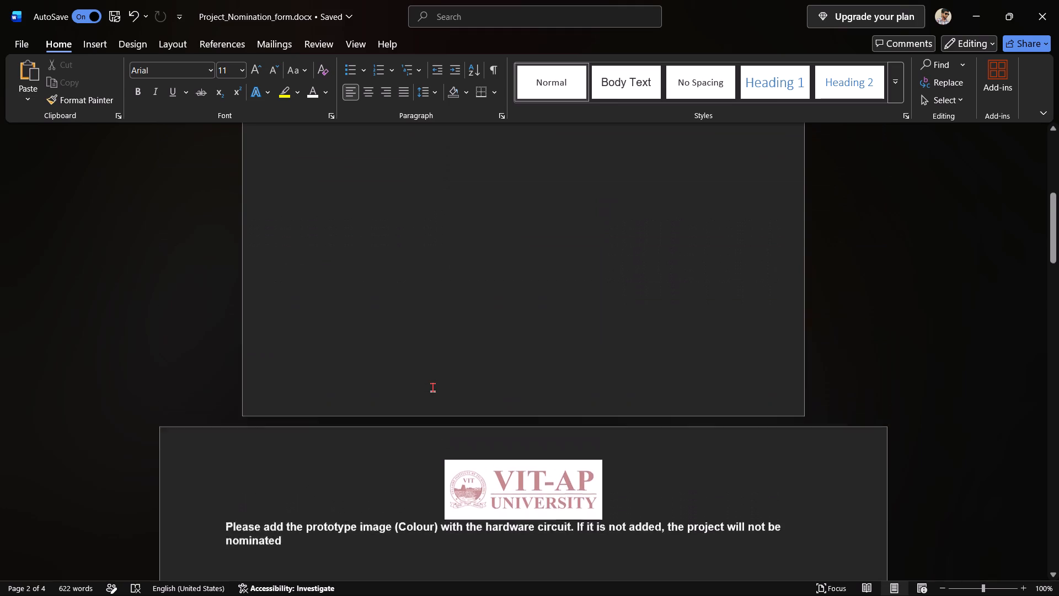
scroll(432, 387, up, 1)
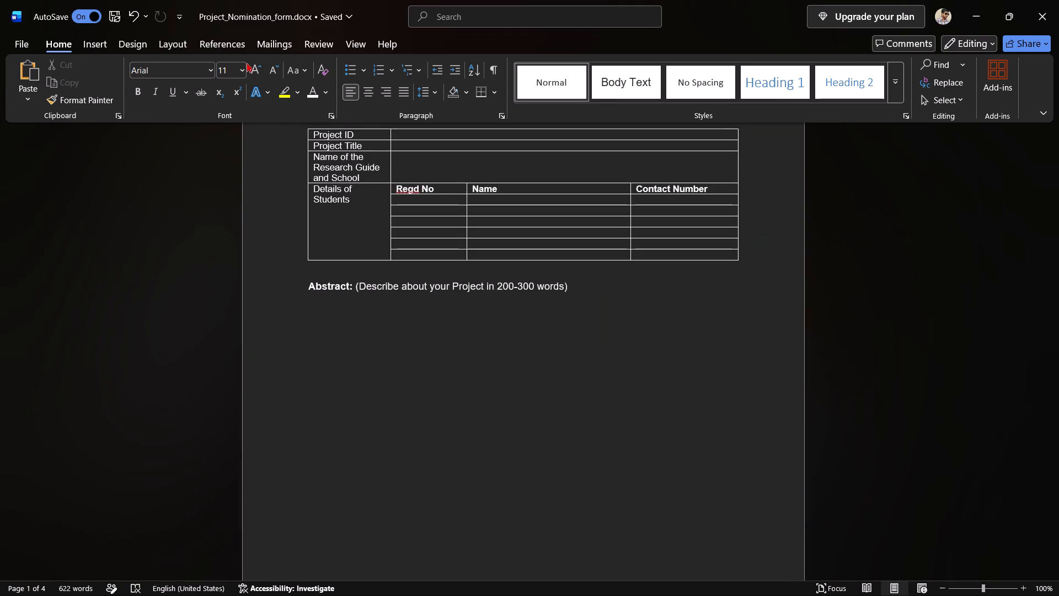
click(238, 72)
click(236, 91)
click(318, 307)
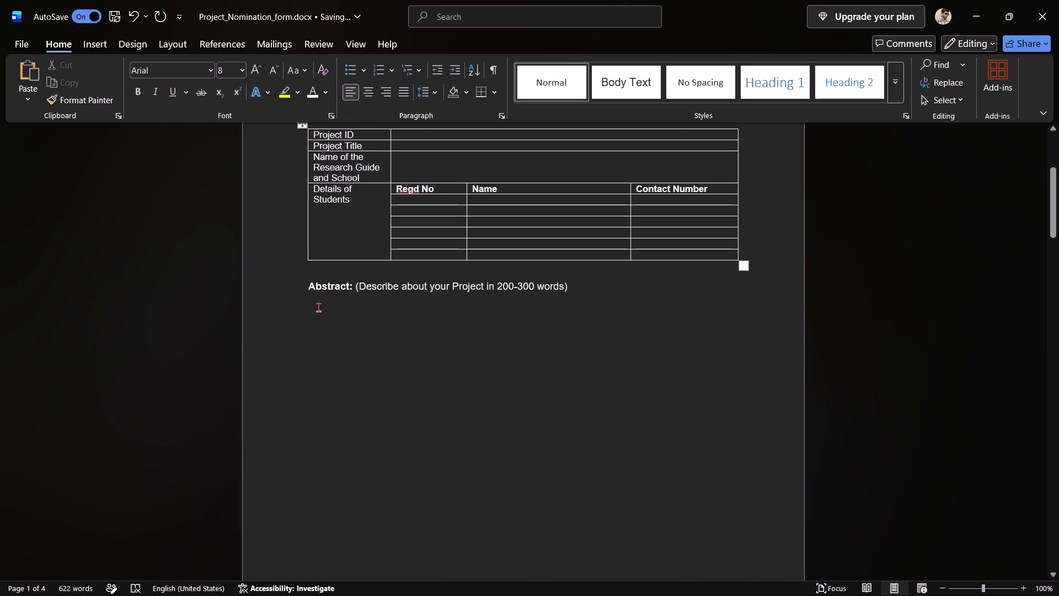
key(ctrl+v)
Delete the redundant "Abstract" heading above the first paragraph of the pasted abstract.
key(Up)
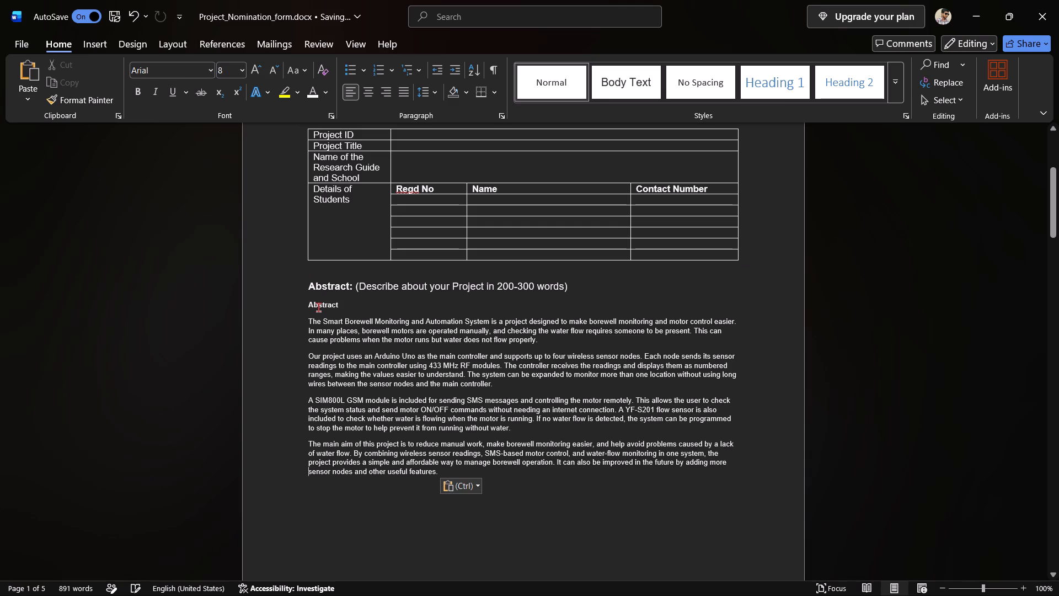
key(Up)
key(Up)
key(Up)
key(Up)
key(Up)
key(Up)
key(Up)
key(Up)
key(Up)
key(Up)
key(Up)
key(Up)
key(Up)
key(Up)
key(Up)
key(Down)
key(Left)
key(BackSpace)
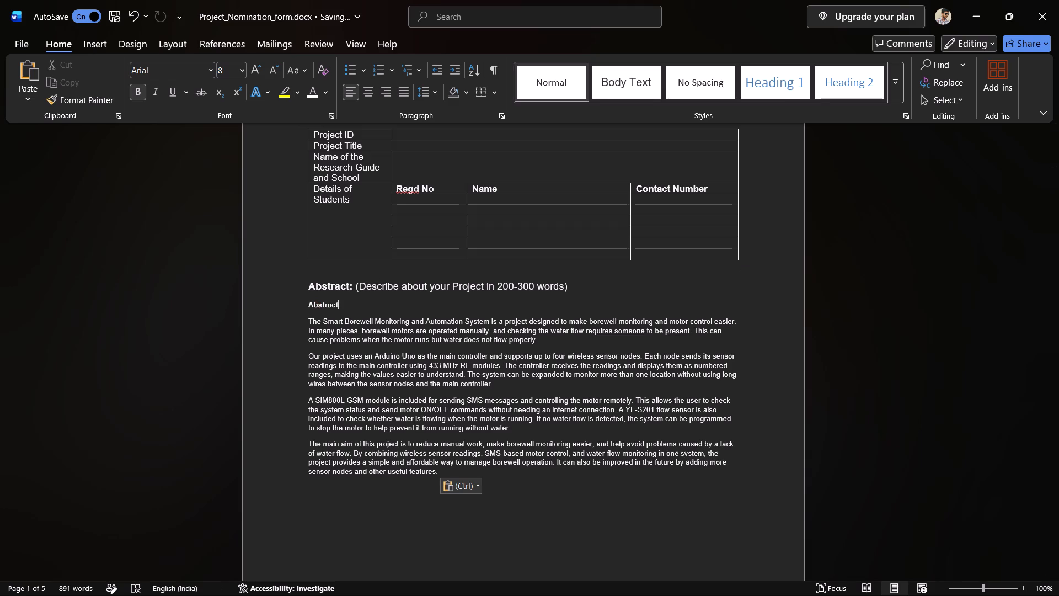
Delete the duplicate "Abstract" heading above the pasted abstract text in the Word nomination form.
key(BackSpace)
key(BackSpace)
key(BackSpace)
key(BackSpace)
key(BackSpace)
key(BackSpace)
key(BackSpace)
key(BackSpace)
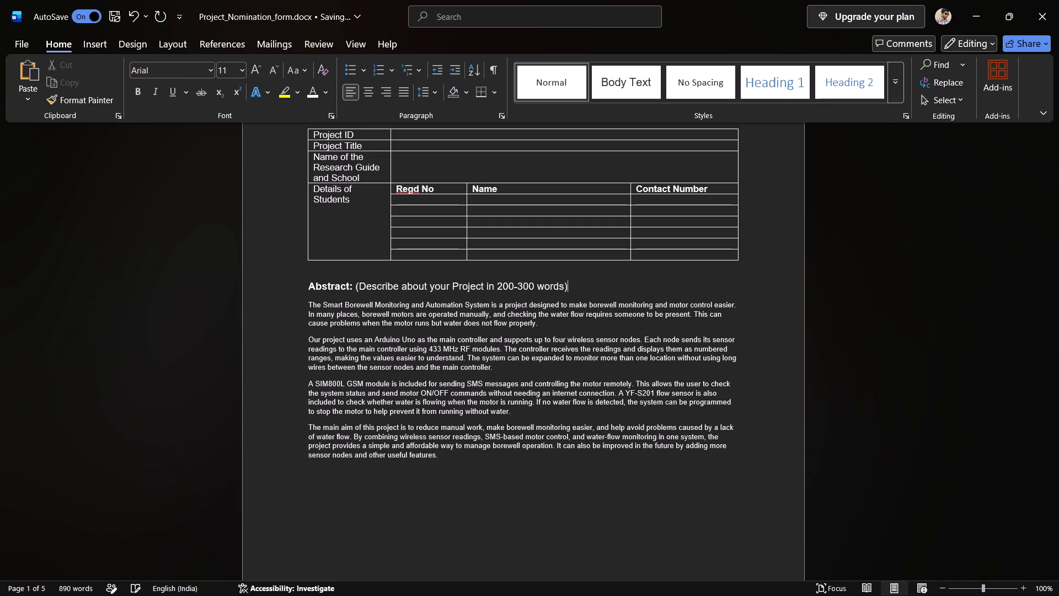
Set the font size of all four pasted abstract paragraphs to 11.
key(Down)
key(Left)
key(Left)
key(Left)
key(Left)
key(Left)
key(Left)
key(Left)
key(Left)
key(Left)
key(Left)
key(Left)
key(Left)
key(Left)
key(Left)
key(Left)
key(Left)
key(Left)
key(Left)
key(Left)
key(Left)
key(Left)
key(Right)
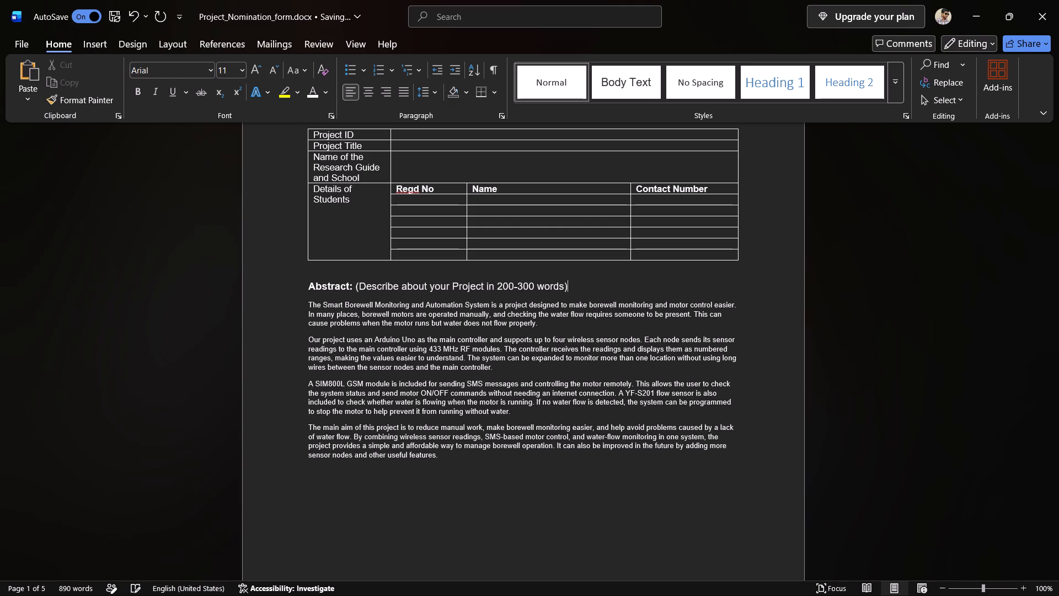
key(ctrl+shift+Down)
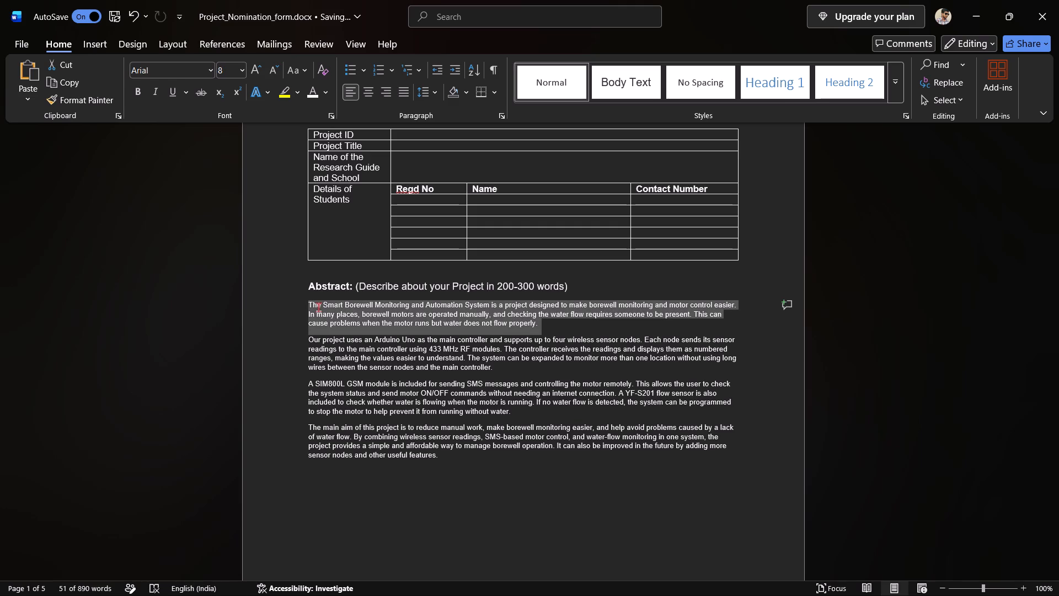
key(ctrl+shift+Down)
key(ctrl+shift+Down)
key(ctrl+shift+Down)
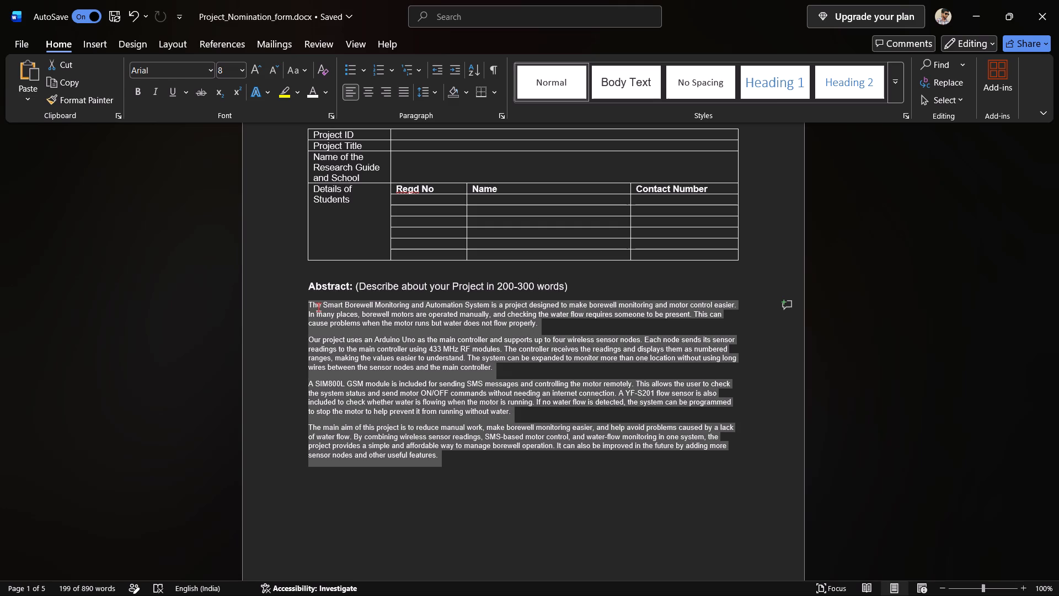
click(242, 67)
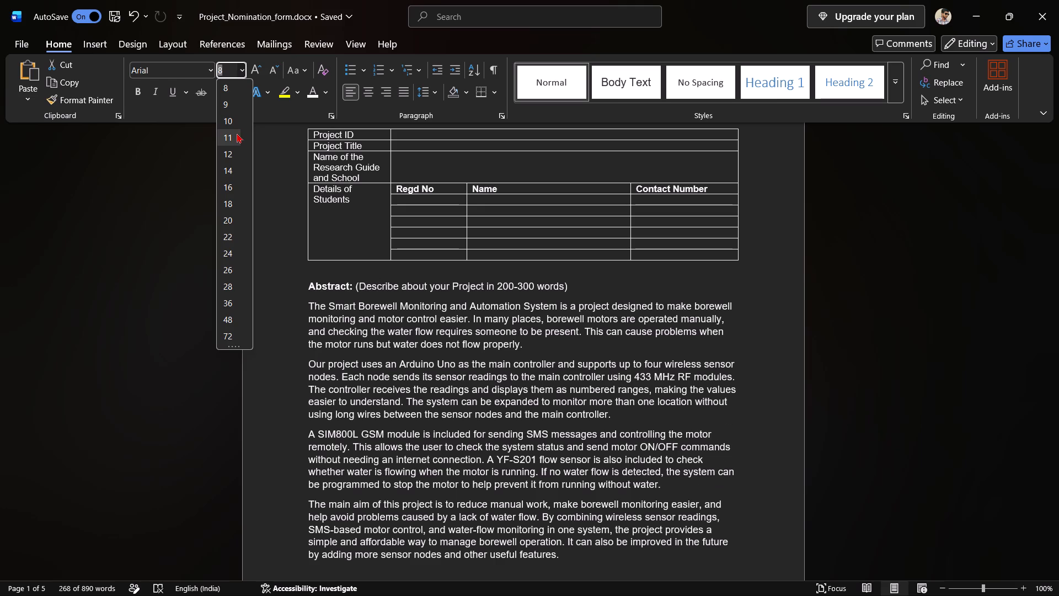
click(237, 133)
click(205, 251)
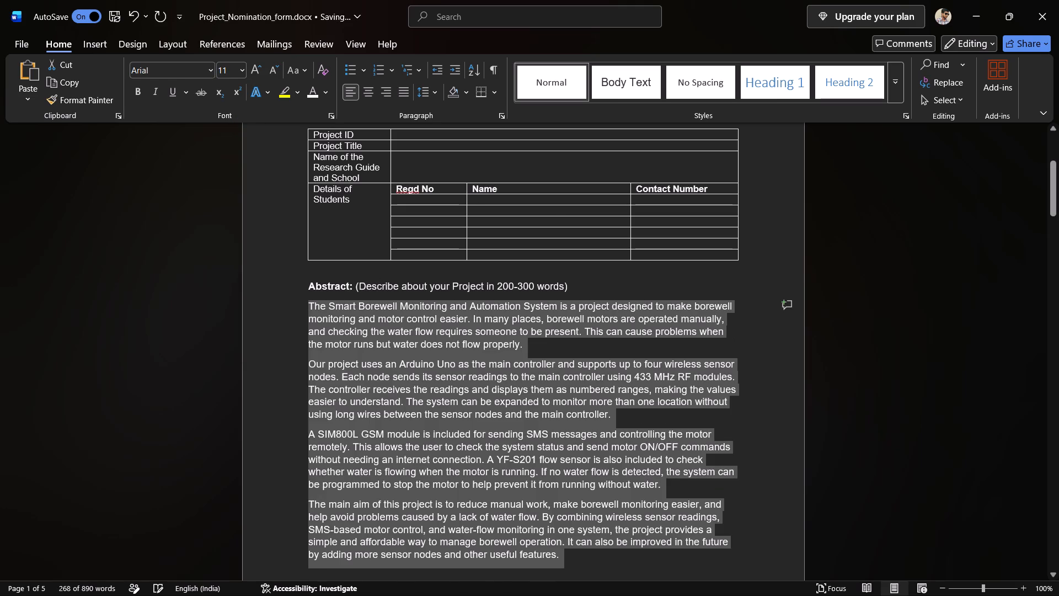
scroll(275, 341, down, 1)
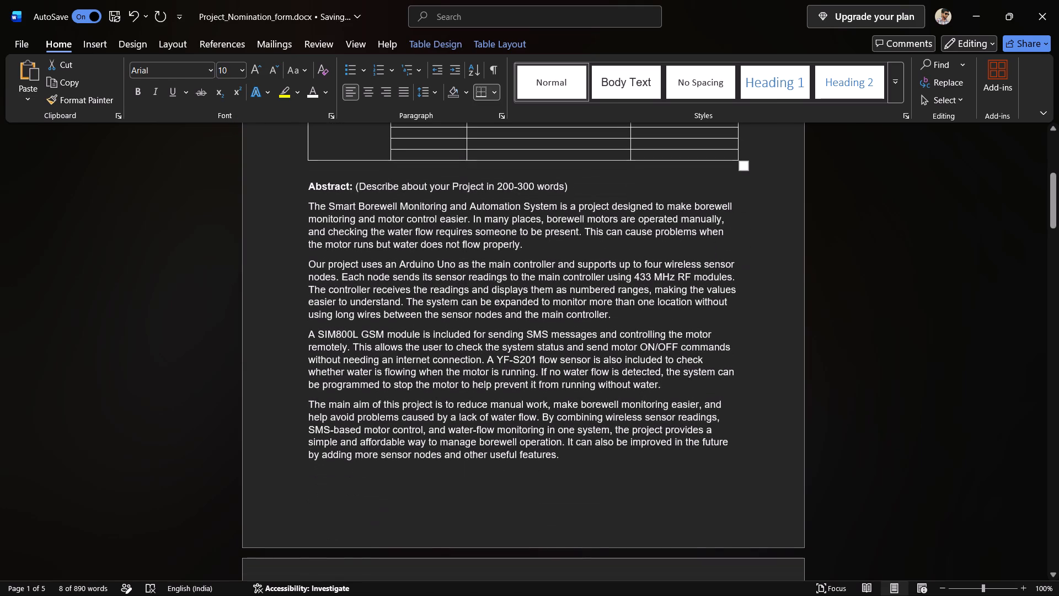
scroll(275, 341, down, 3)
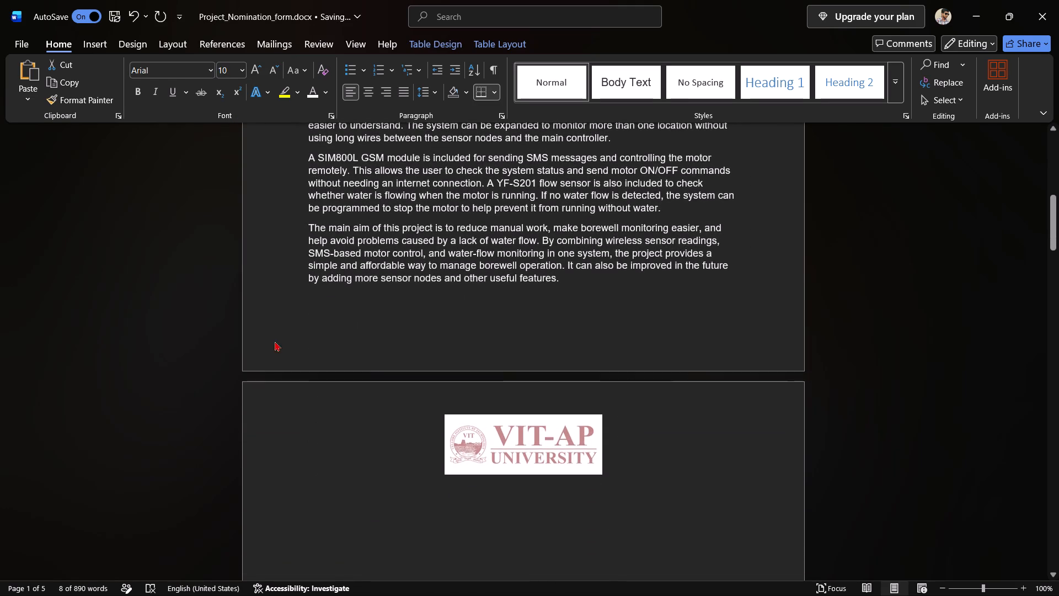
Delete the empty paragraphs after the abstract to remove the blank page before the prototype image page.
scroll(275, 341, down, 5)
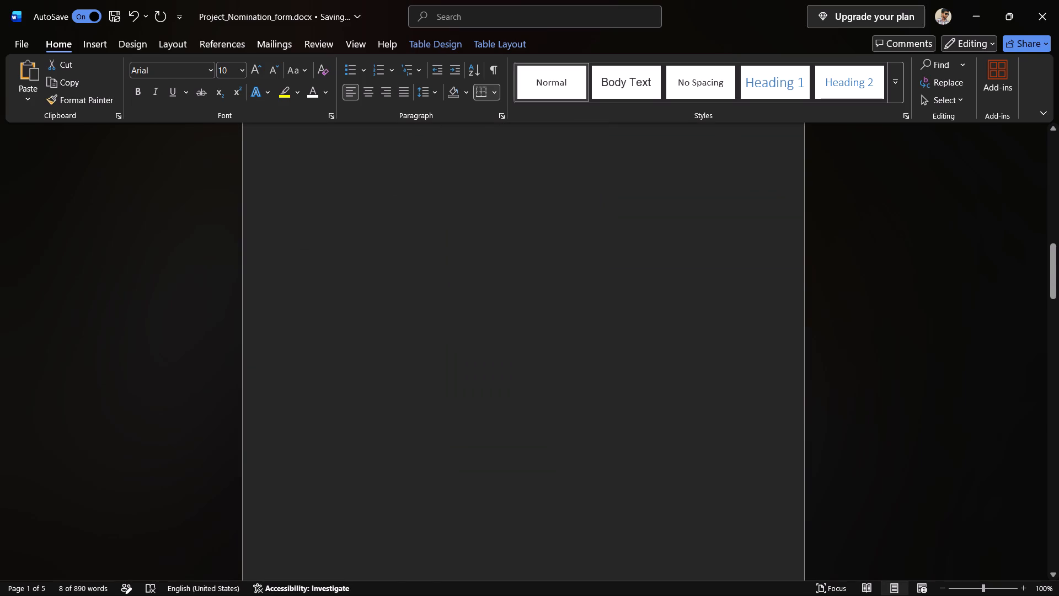
scroll(275, 341, down, 2)
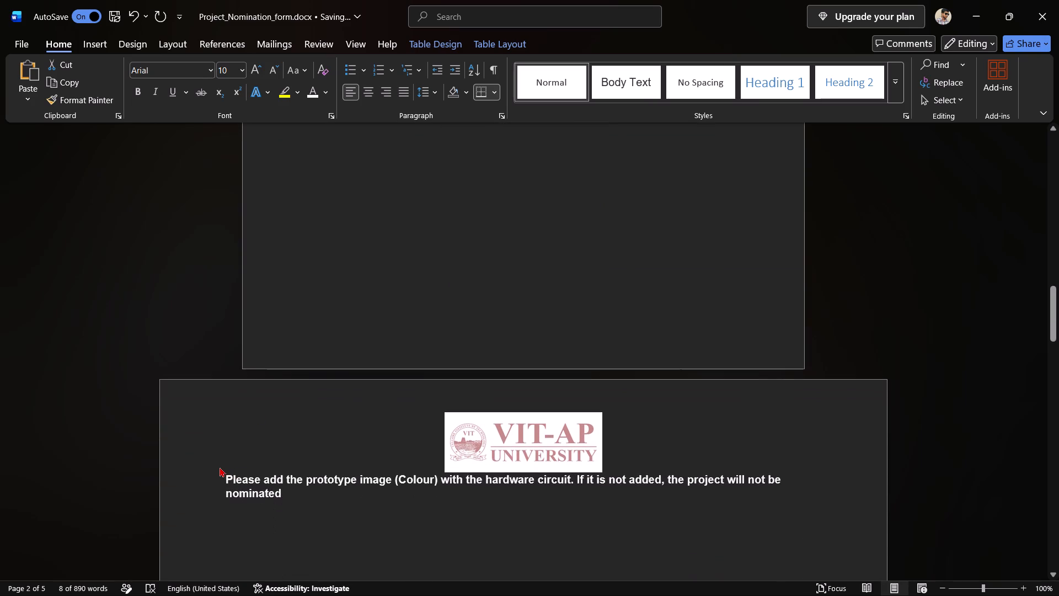
click(340, 296)
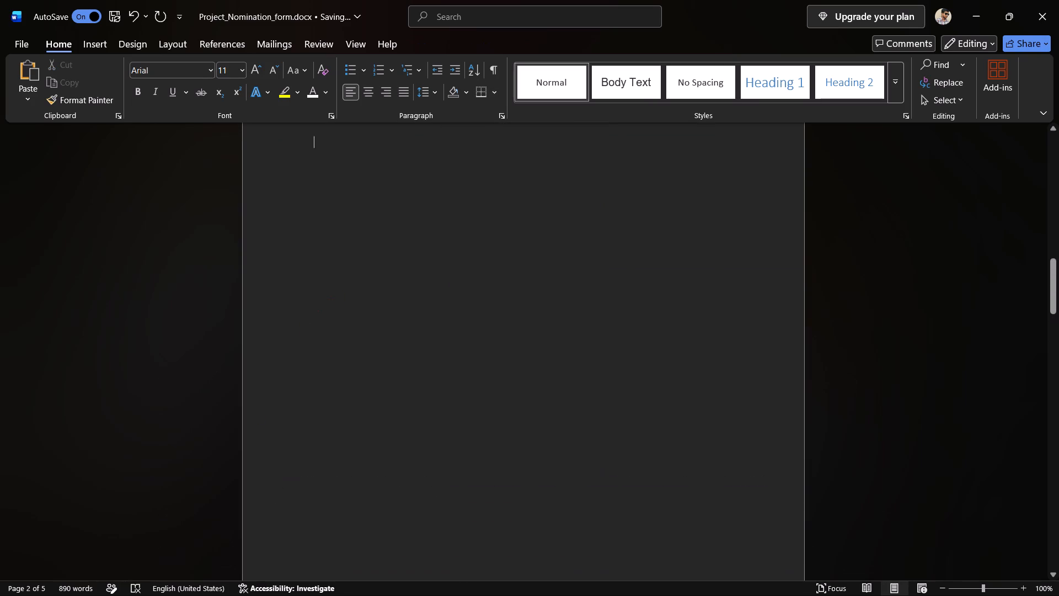
key(BackSpace)
key(BackSpace)
key(BackSpace)
key(BackSpace)
key(BackSpace)
key(BackSpace)
key(BackSpace)
key(BackSpace)
key(Down)
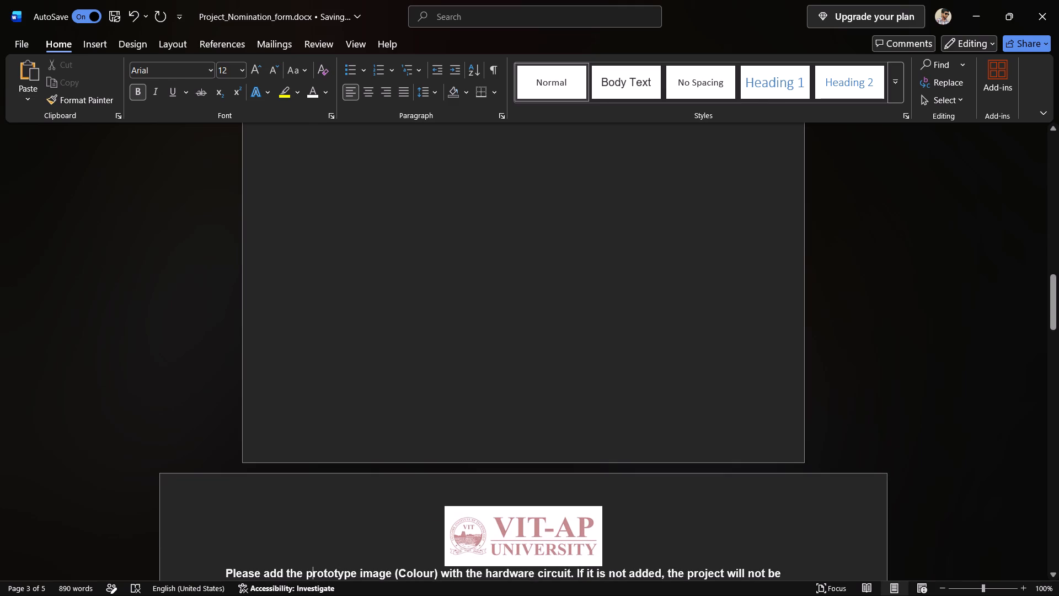
key(Up)
key(BackSpace)
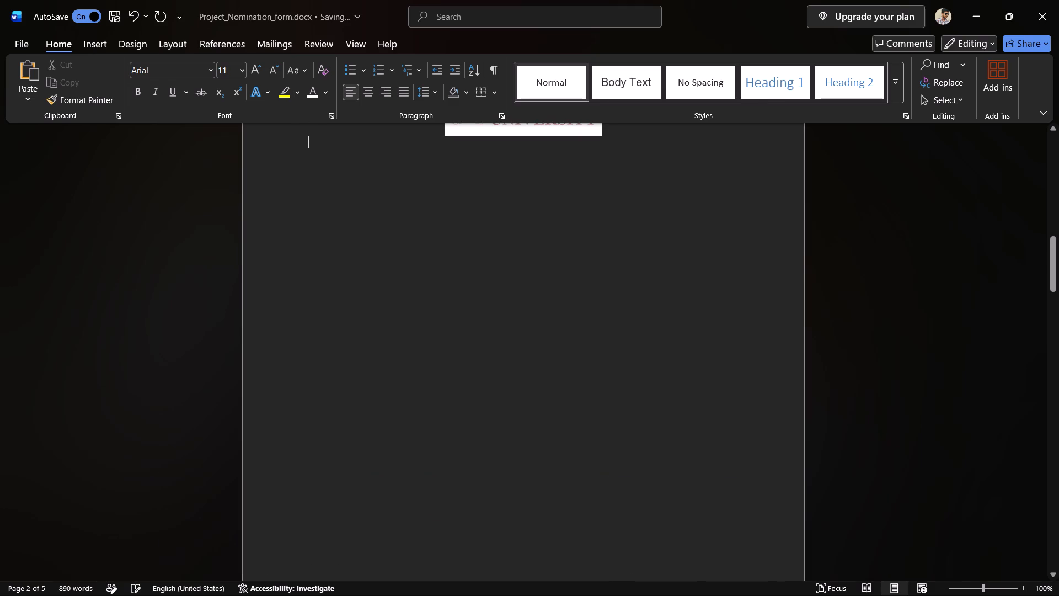
key(BackSpace)
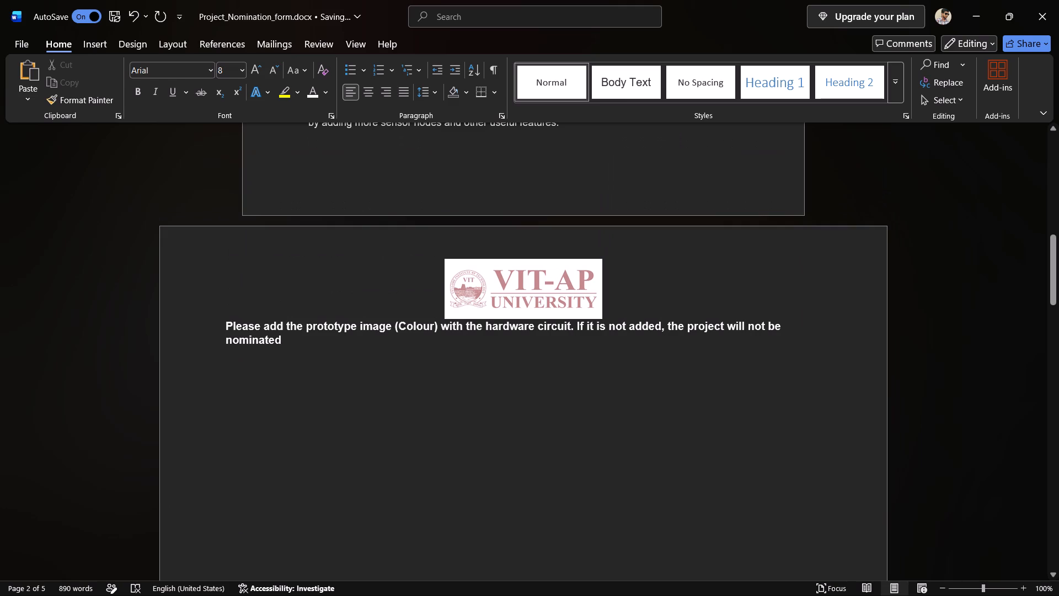
Review the whole nomination form, checking the details table, abstract, prototype image page, similar-projects table and additional-features table.
scroll(248, 238, up, 2)
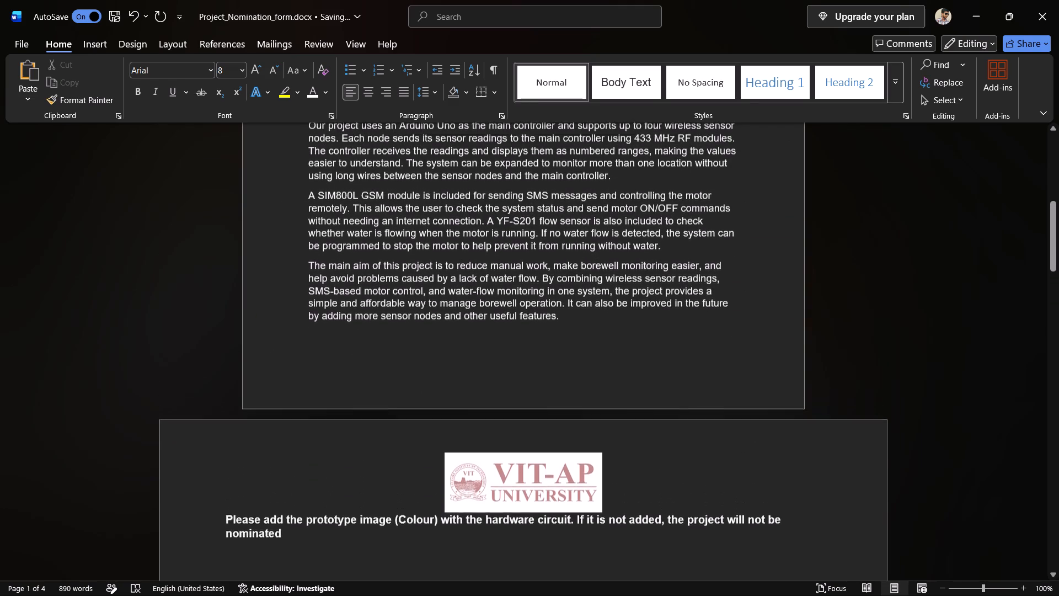
scroll(248, 238, up, 3)
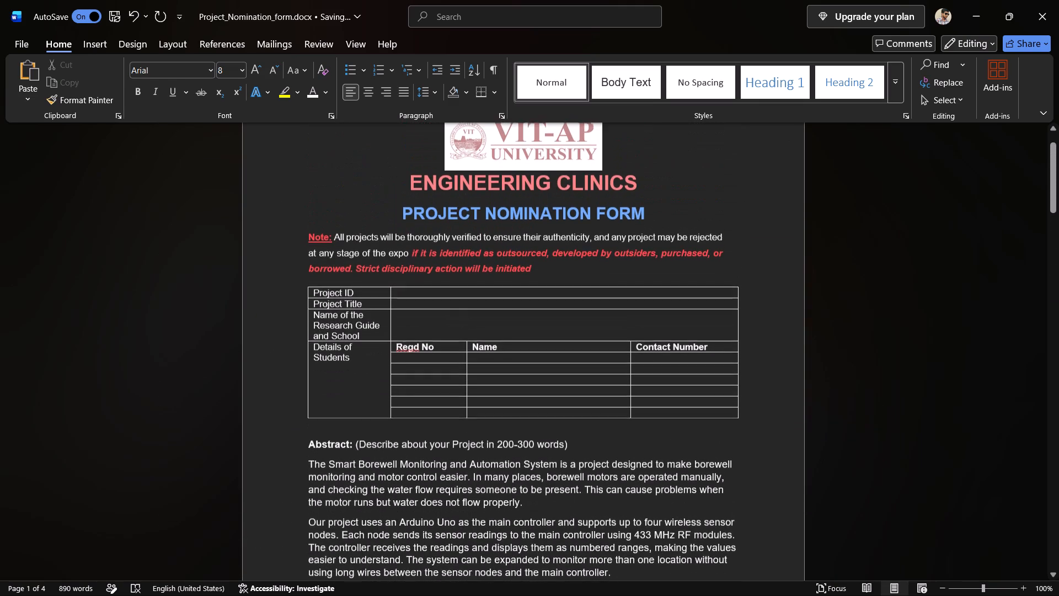
scroll(248, 238, down, 1)
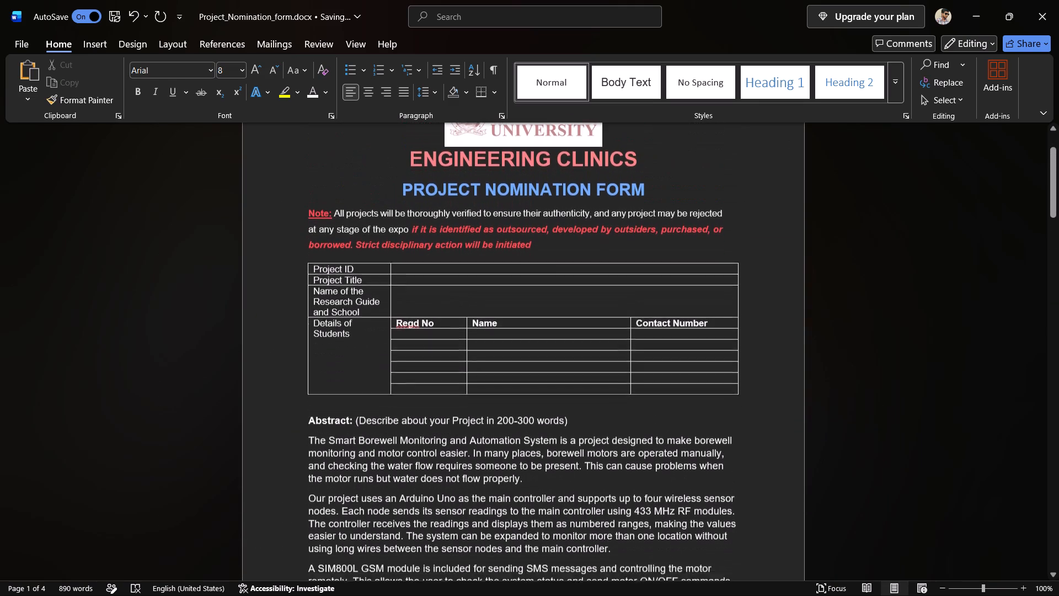
scroll(248, 238, down, 1)
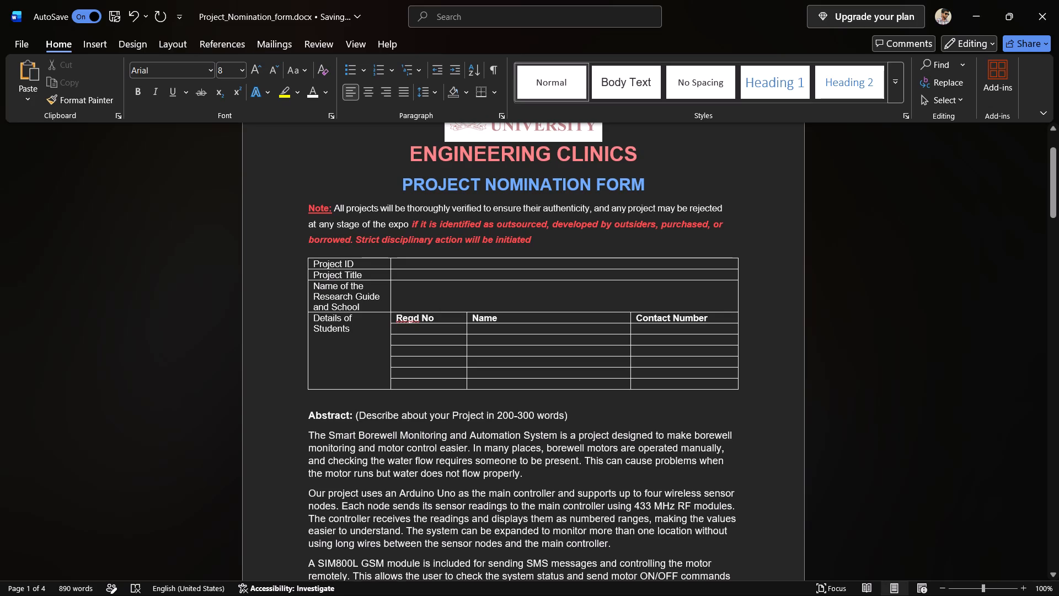
scroll(266, 265, down, 1)
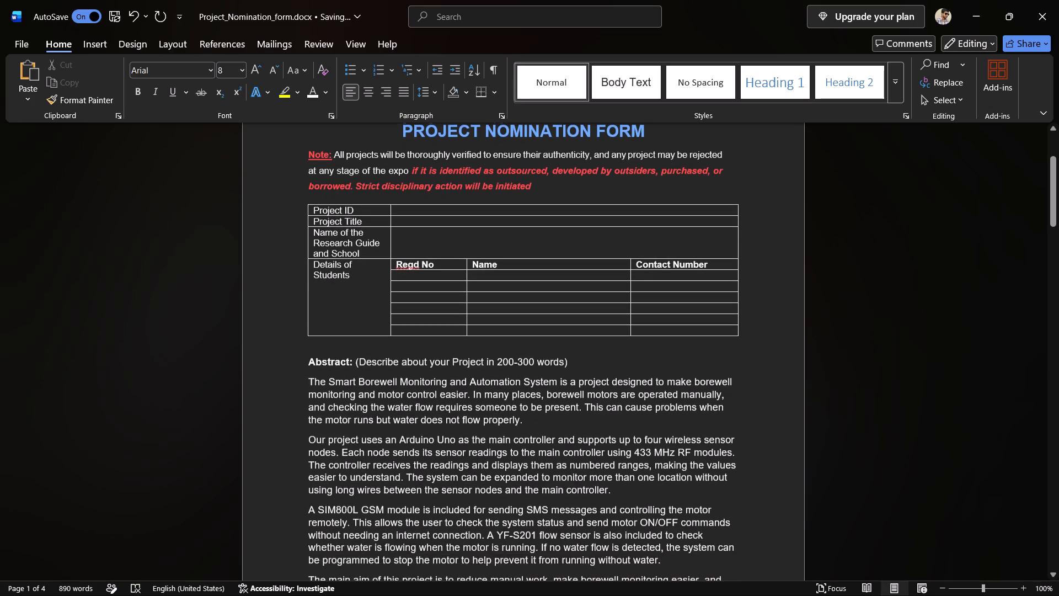
scroll(266, 265, down, 3)
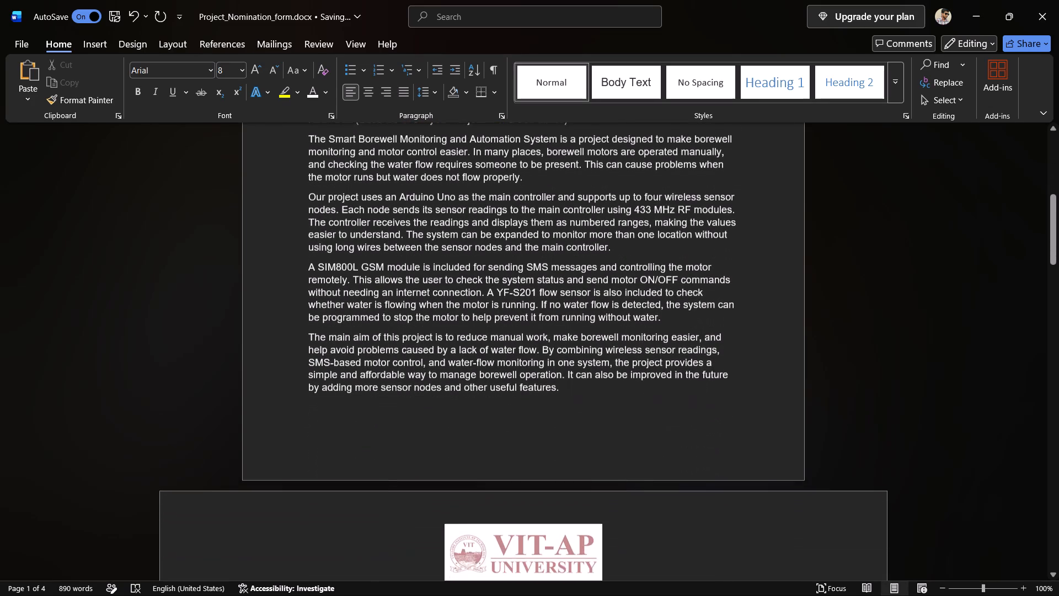
scroll(266, 265, down, 8)
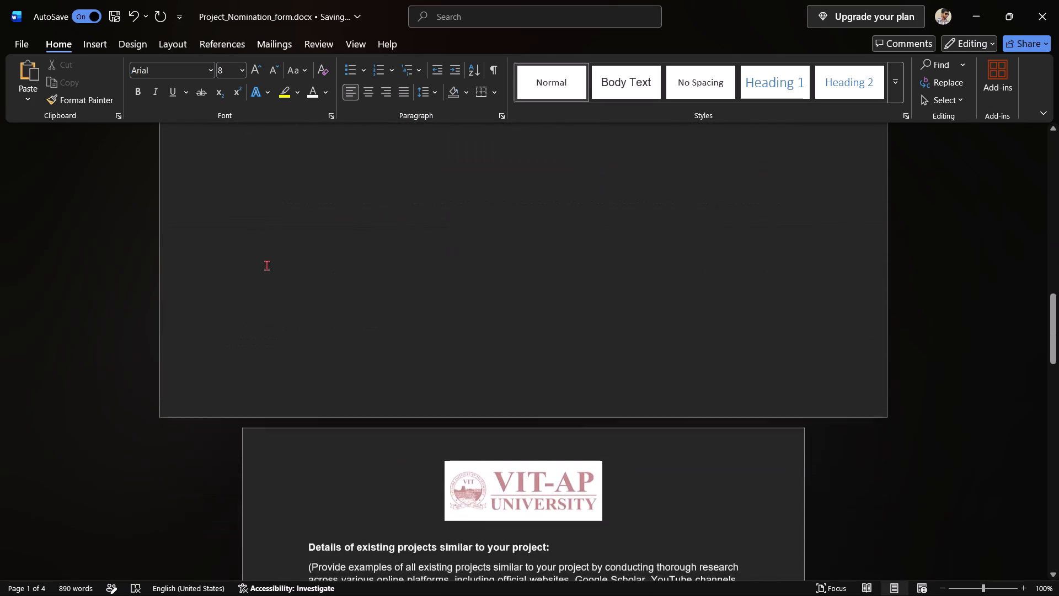
scroll(266, 265, down, 4)
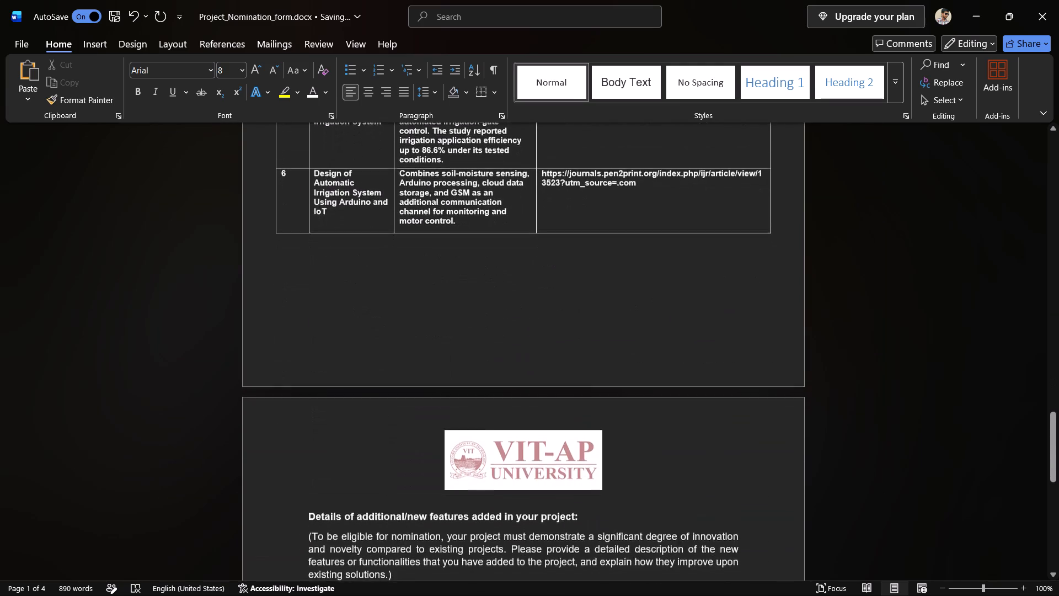
scroll(266, 265, down, 8)
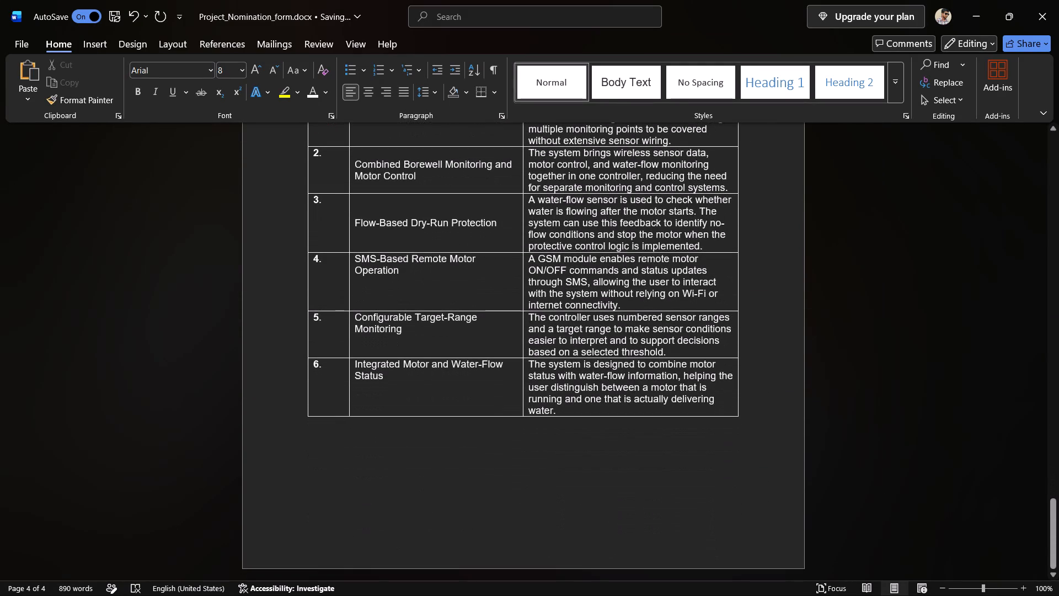
scroll(266, 265, up, 4)
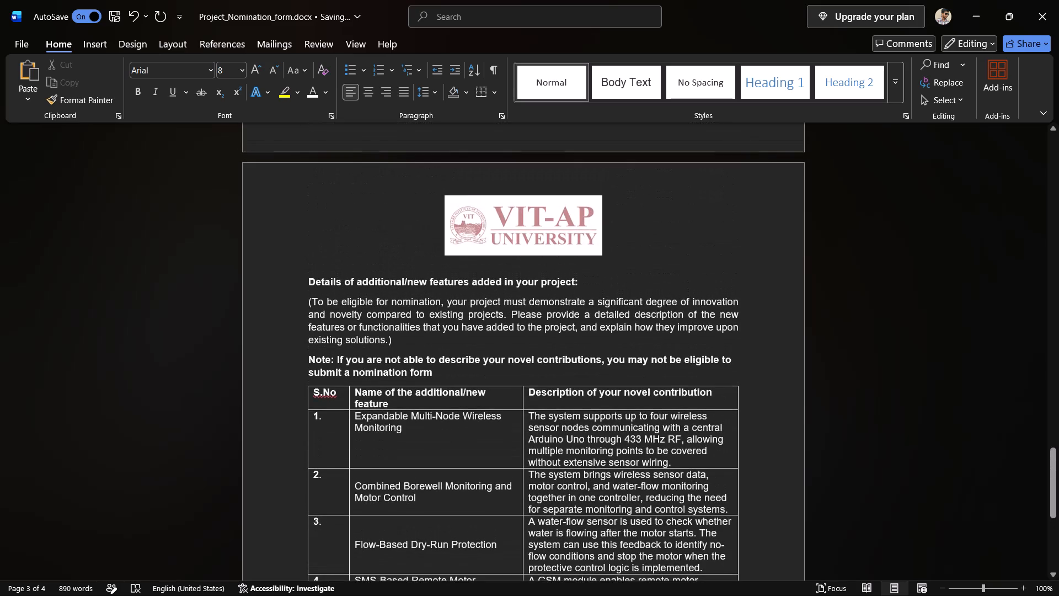
scroll(266, 265, up, 6)
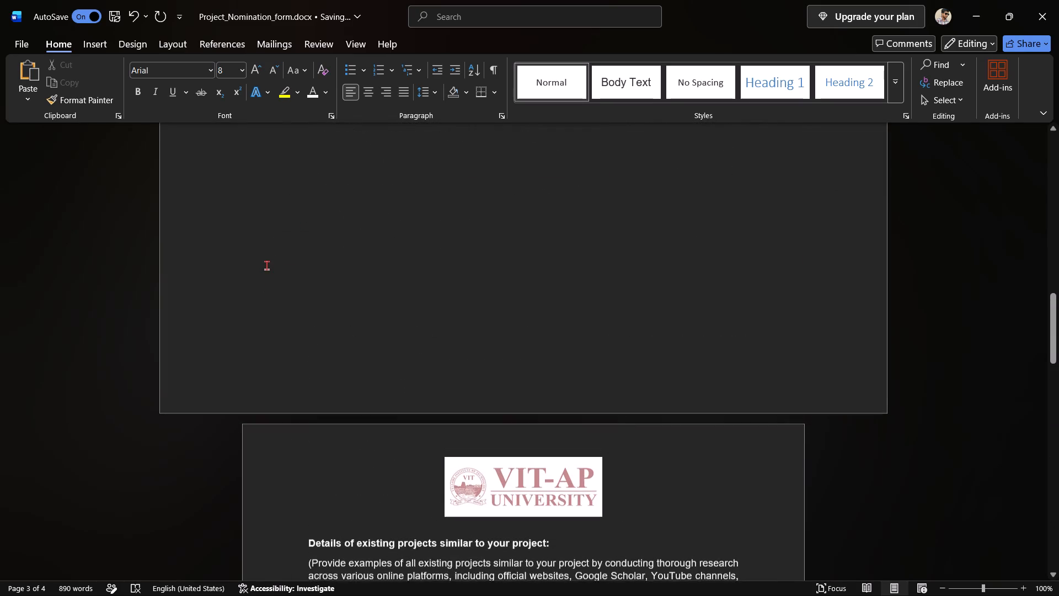
scroll(266, 265, up, 5)
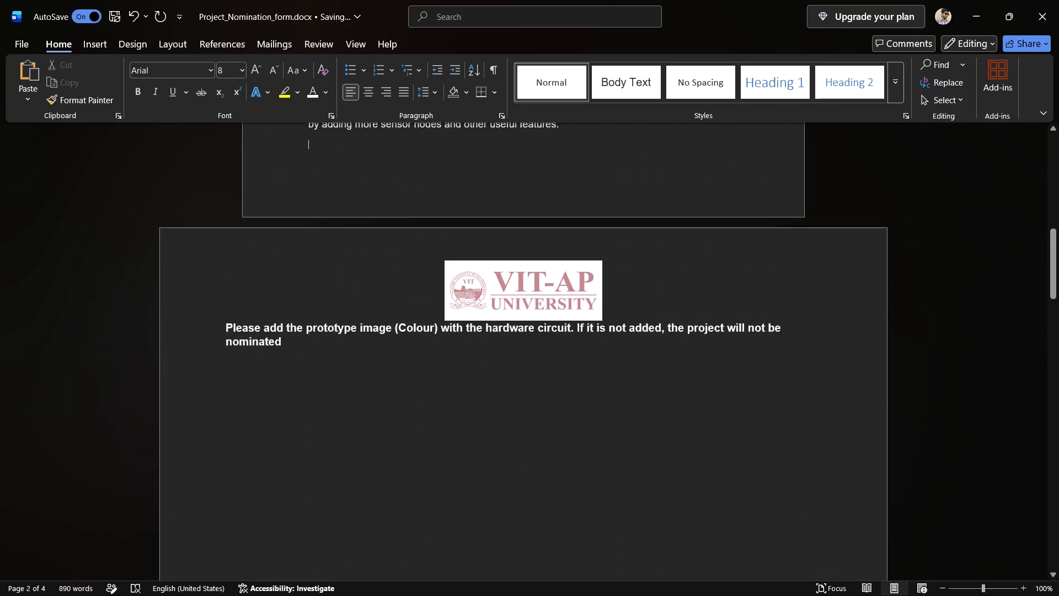
scroll(266, 265, up, 3)
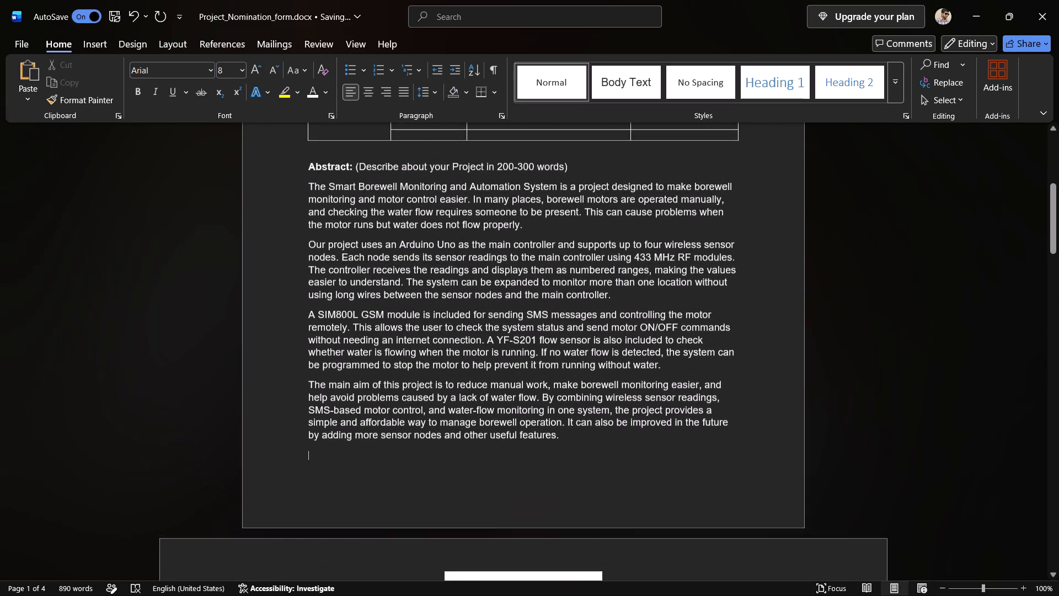
scroll(266, 265, up, 2)
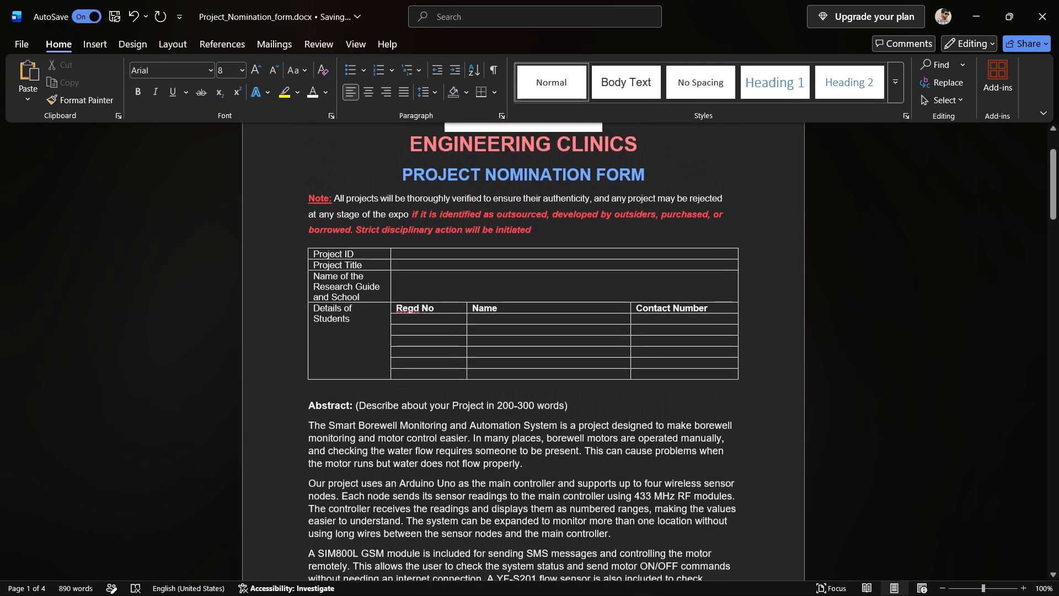
scroll(266, 265, up, 1)
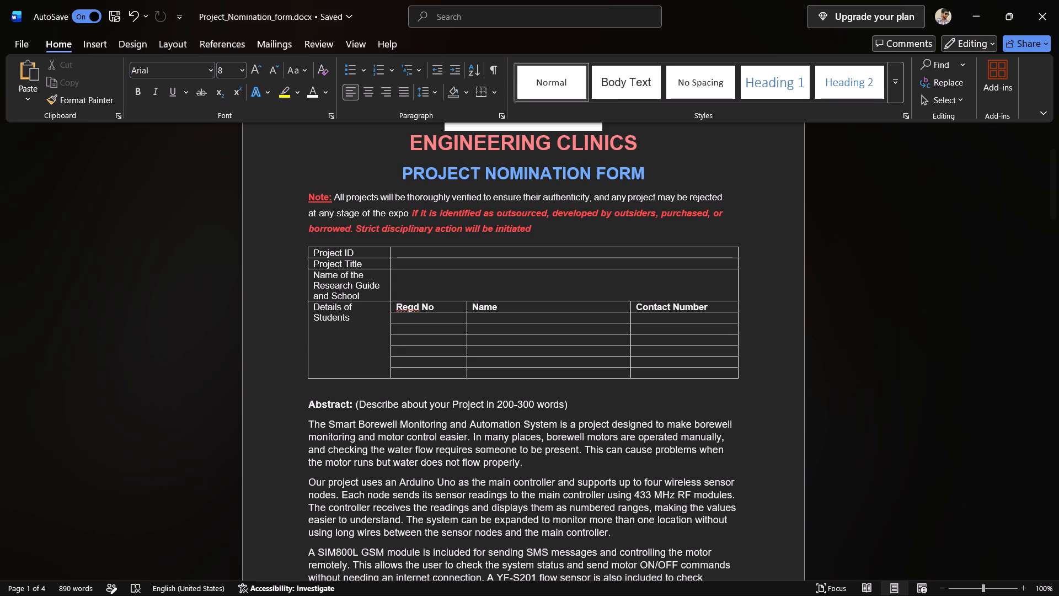
scroll(266, 265, up, 1)
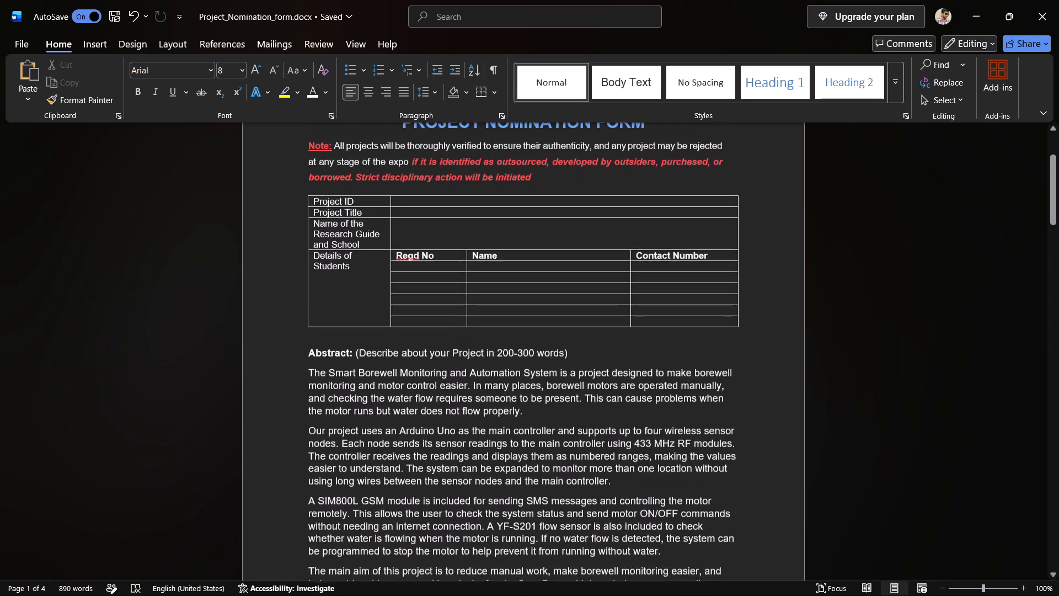
scroll(266, 265, up, 2)
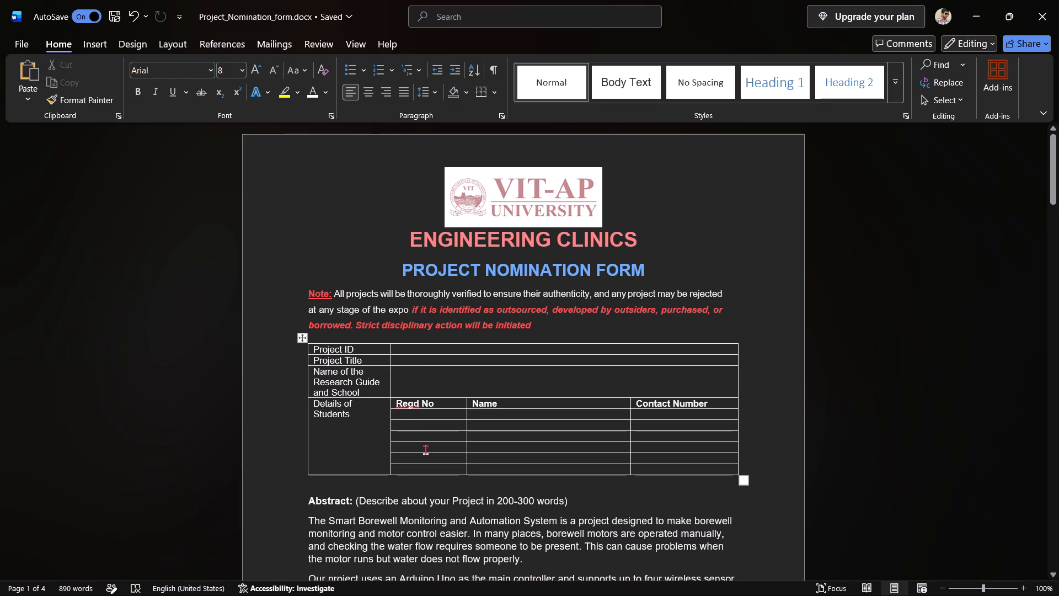
Enter the first student's registration number in capitals in the first empty Regd No row of the student details table.
click(403, 417)
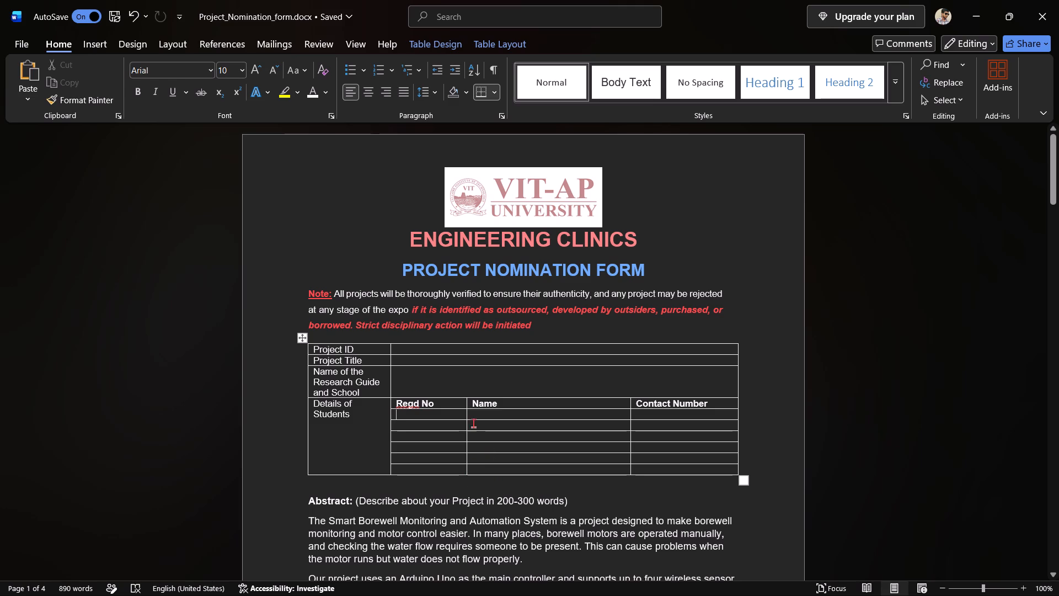
click(398, 380)
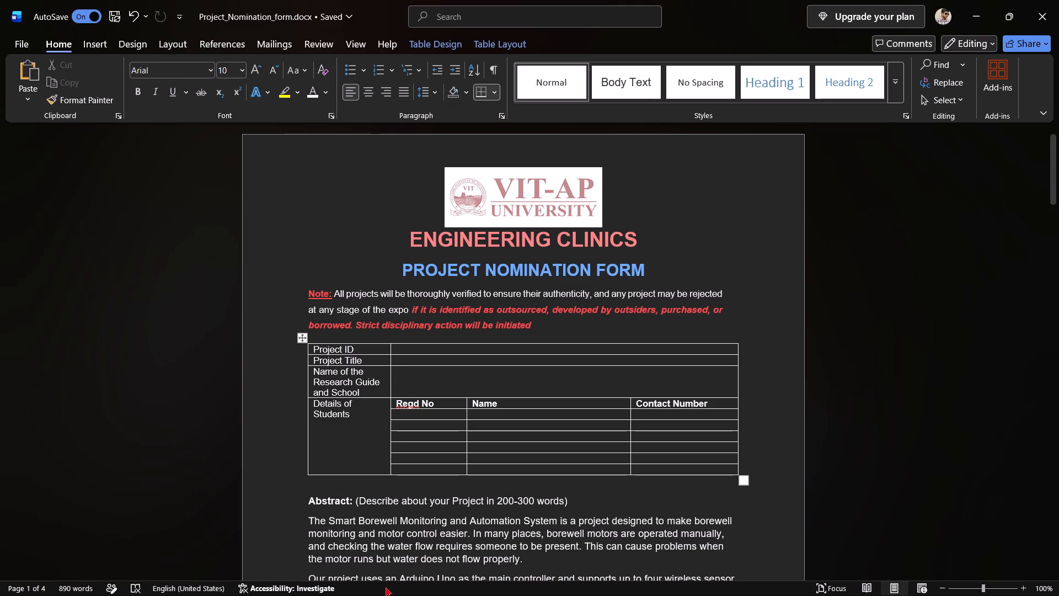
click(400, 413)
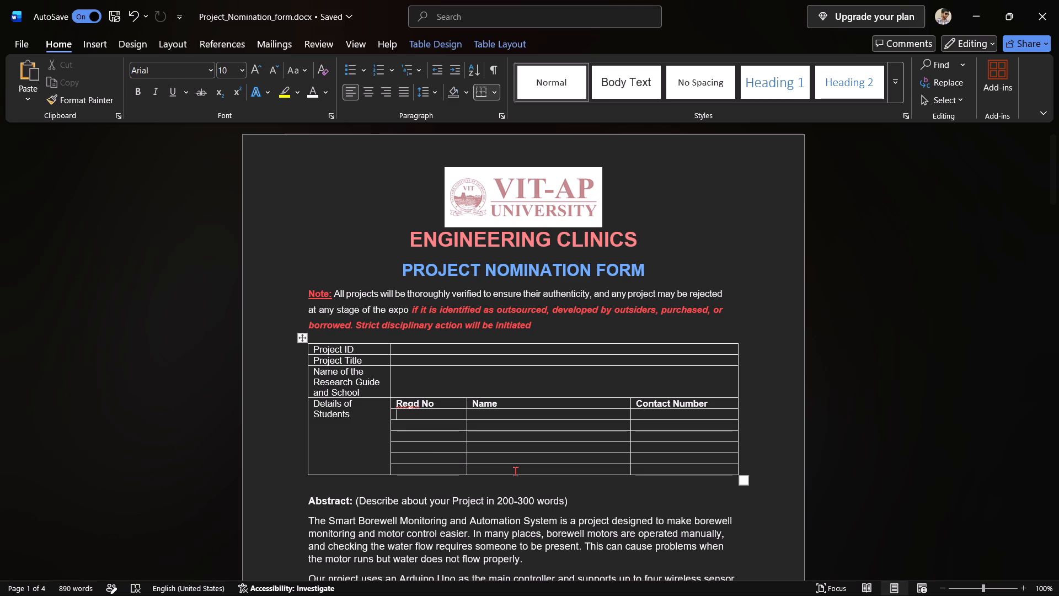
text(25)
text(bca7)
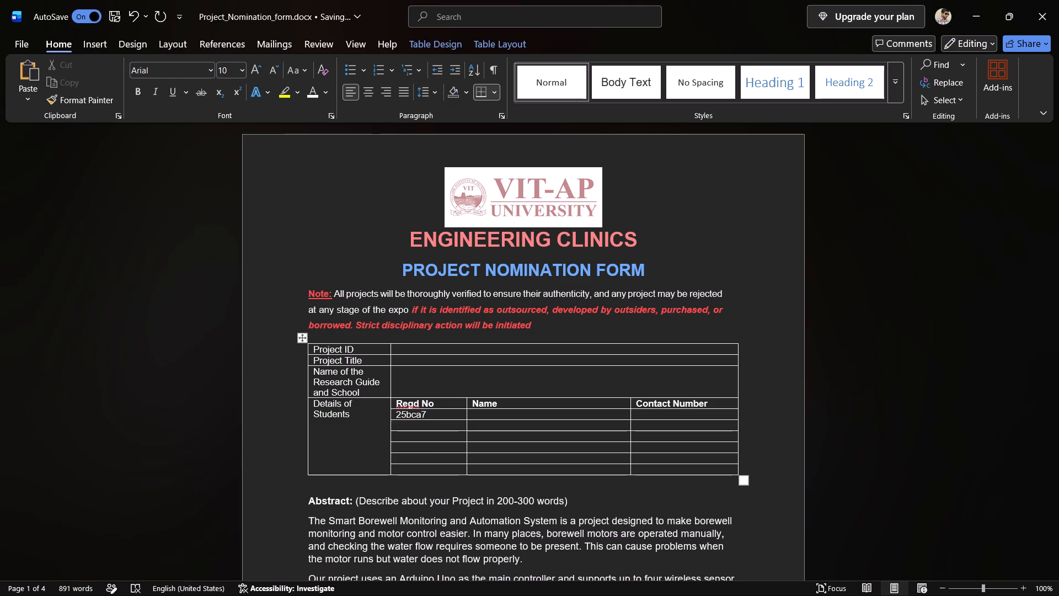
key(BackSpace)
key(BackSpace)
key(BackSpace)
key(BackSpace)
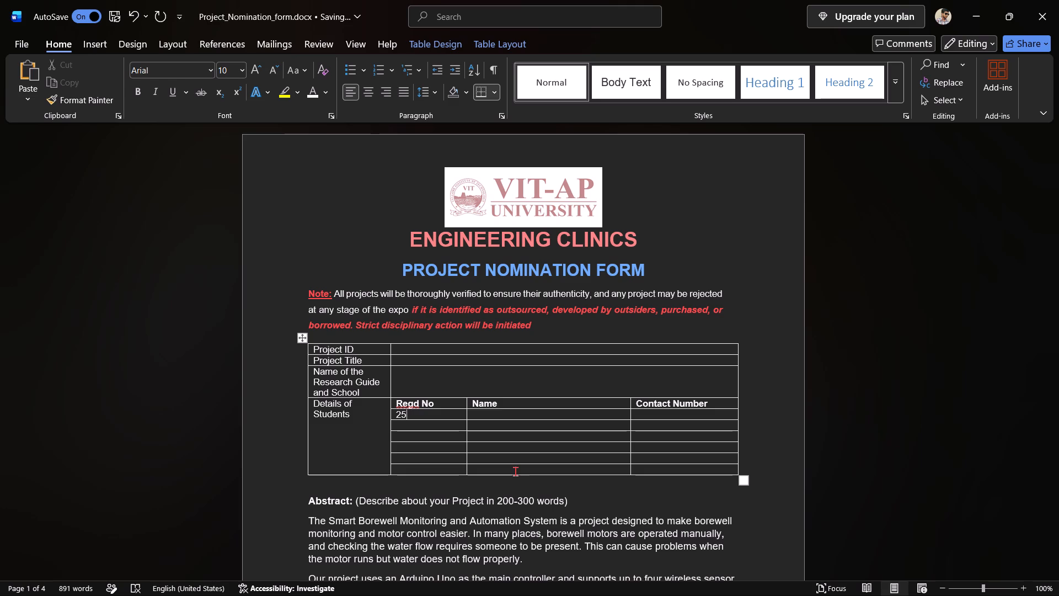
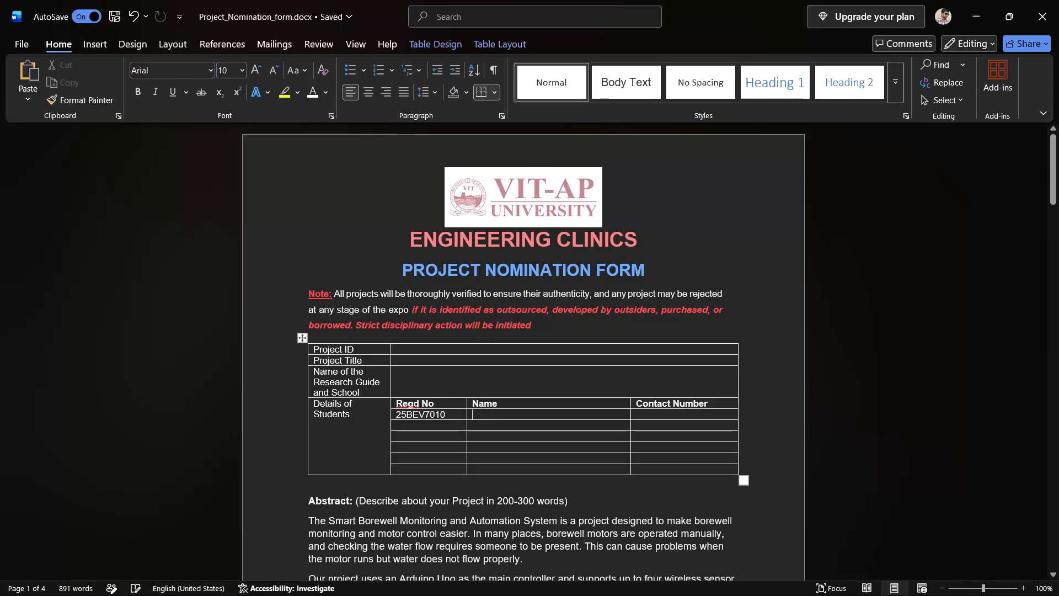
Paste the first student's full name in capitals into the Name cell beside the entered registration number.
key(ctrl+v)
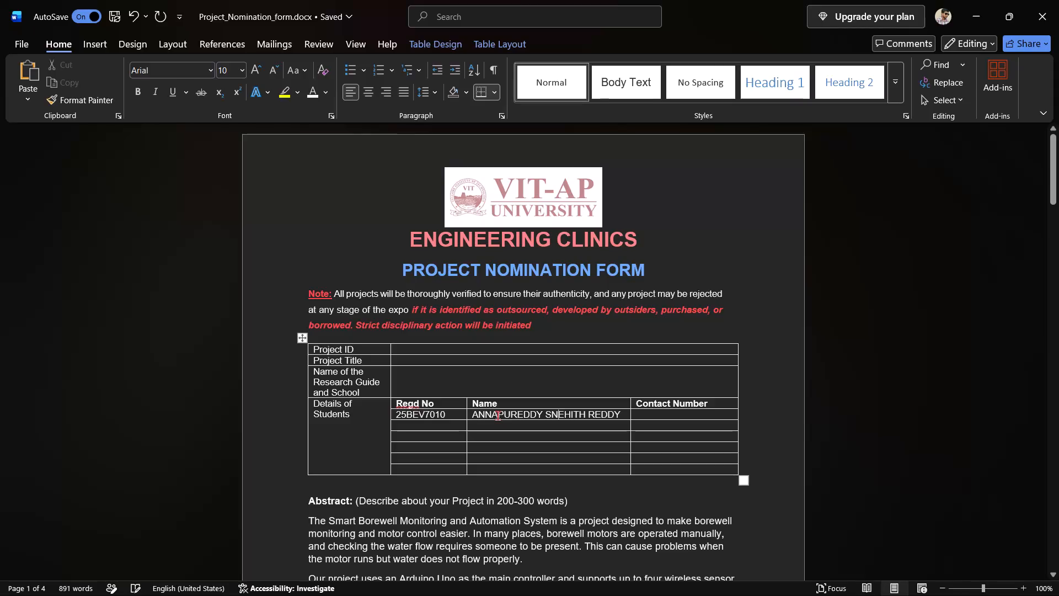
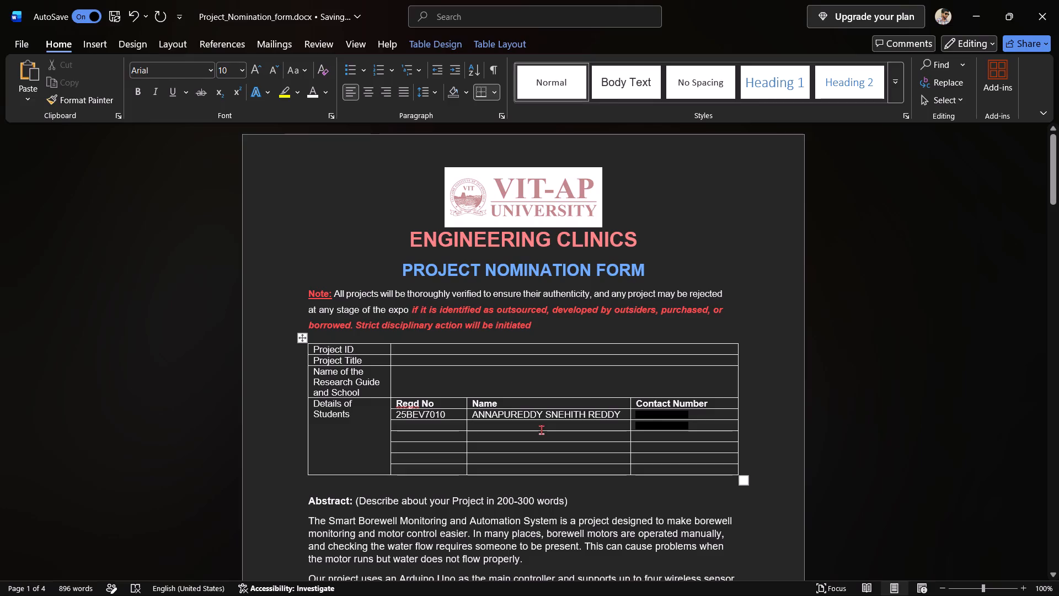
Enter the second student's full name in capitals in the Name cell of the second student row.
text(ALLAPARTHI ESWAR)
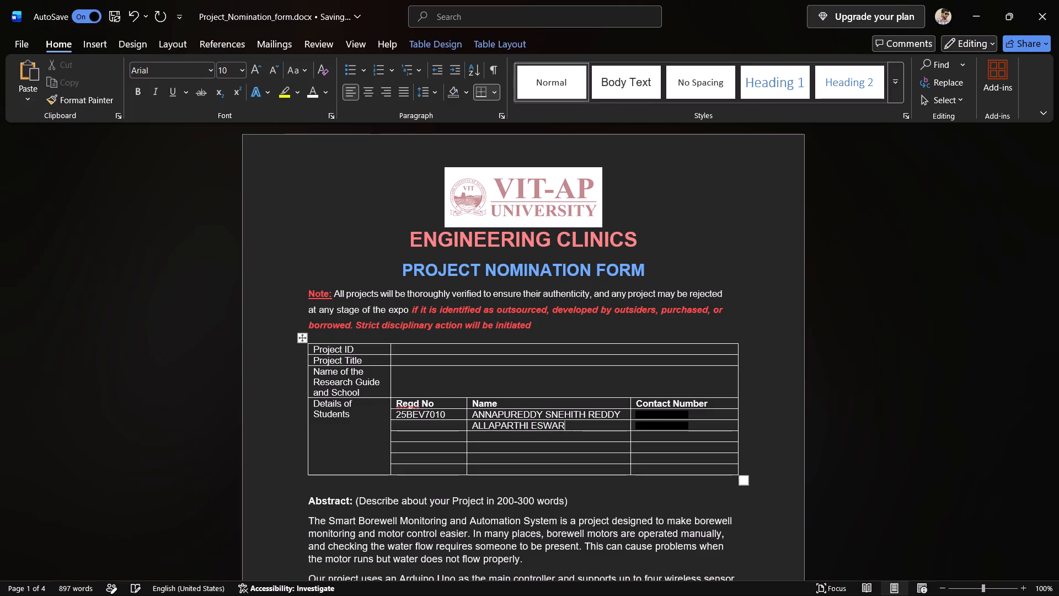
Enter the second student's registration number in capitals in the empty Regd No cell beside that student's name.
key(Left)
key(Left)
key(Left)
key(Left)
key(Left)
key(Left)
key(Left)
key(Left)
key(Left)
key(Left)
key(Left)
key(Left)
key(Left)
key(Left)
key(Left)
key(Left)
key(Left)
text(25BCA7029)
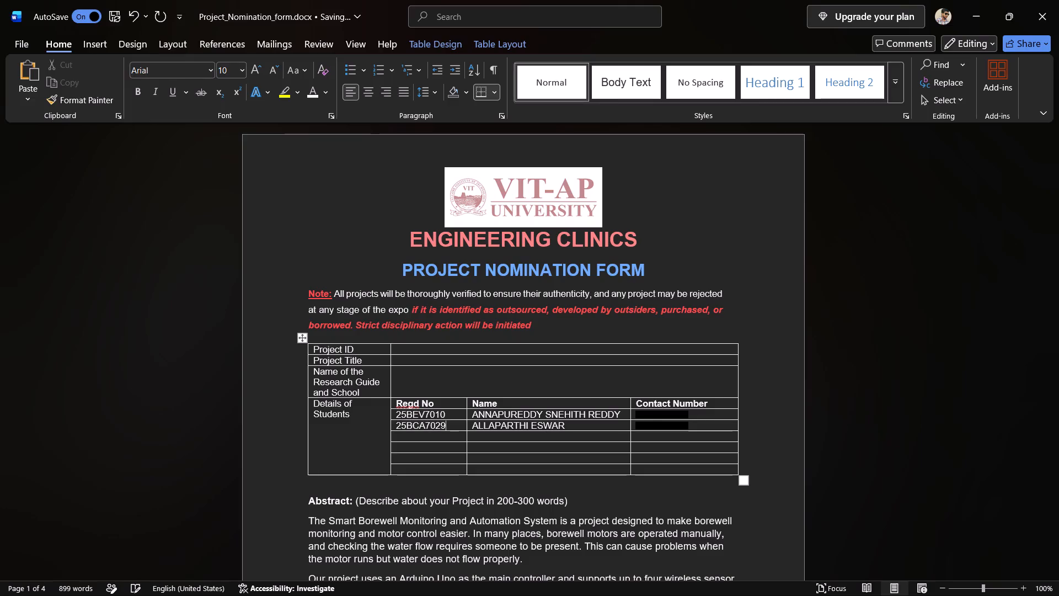
Place the cursor in the empty Regd No cell of the third student row.
click(440, 431)
click(444, 442)
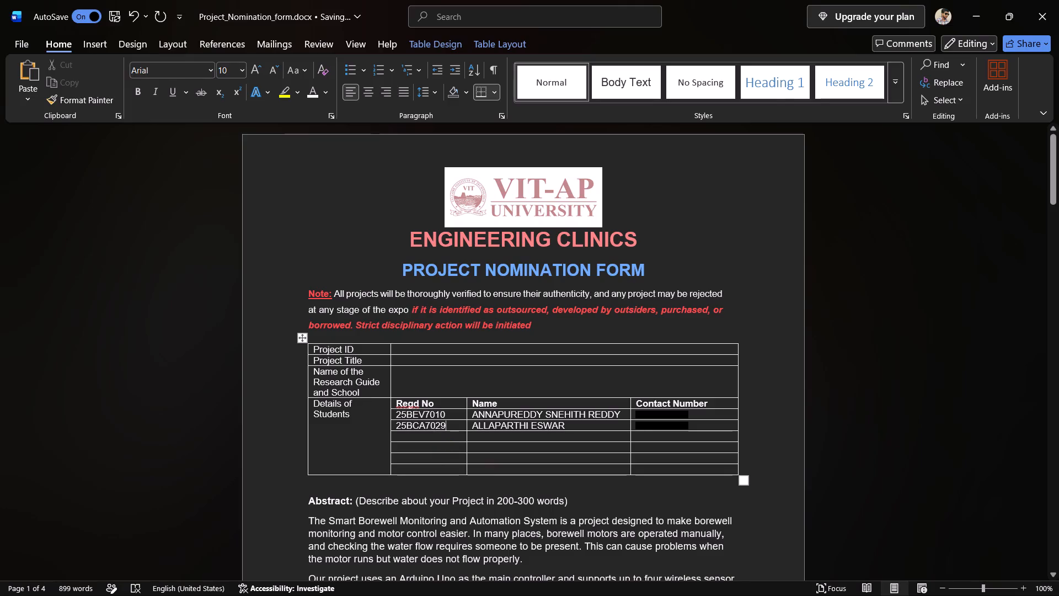
key(Down)
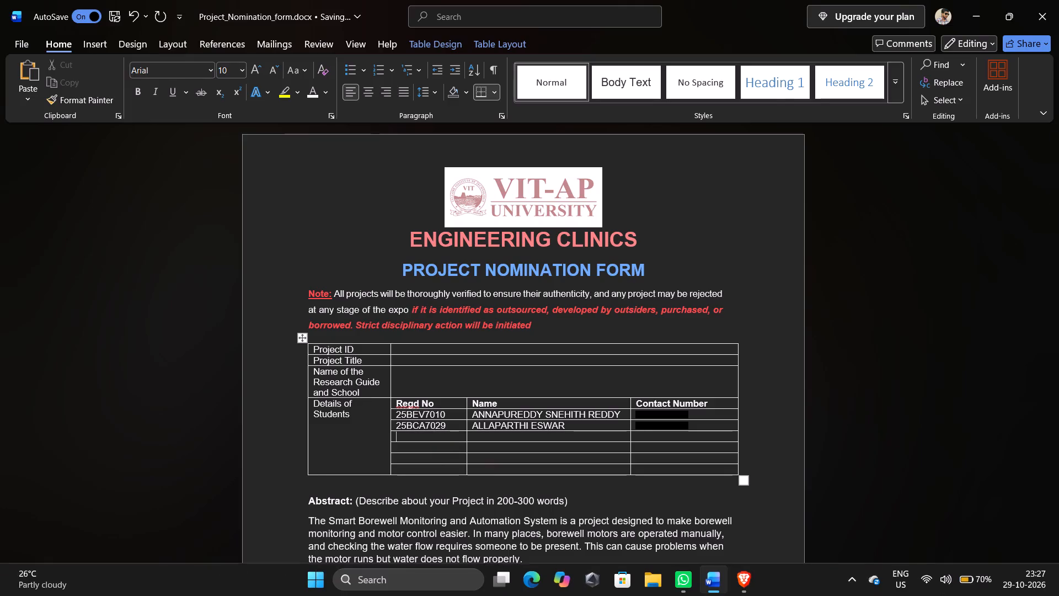
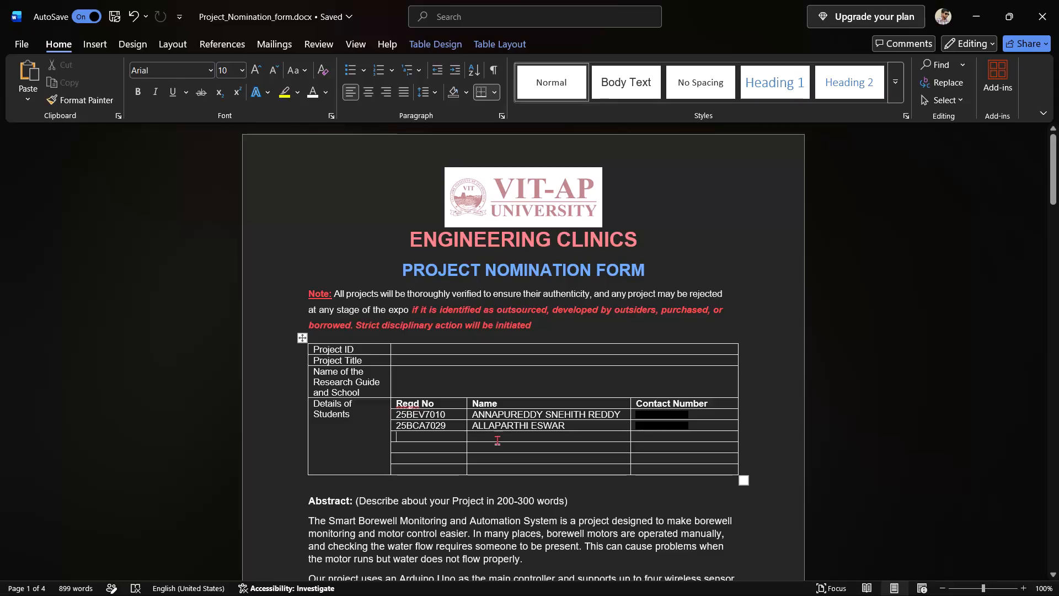
Paste the copied student name into the Name cell of the fourth student row, leaving the third row empty.
click(495, 439)
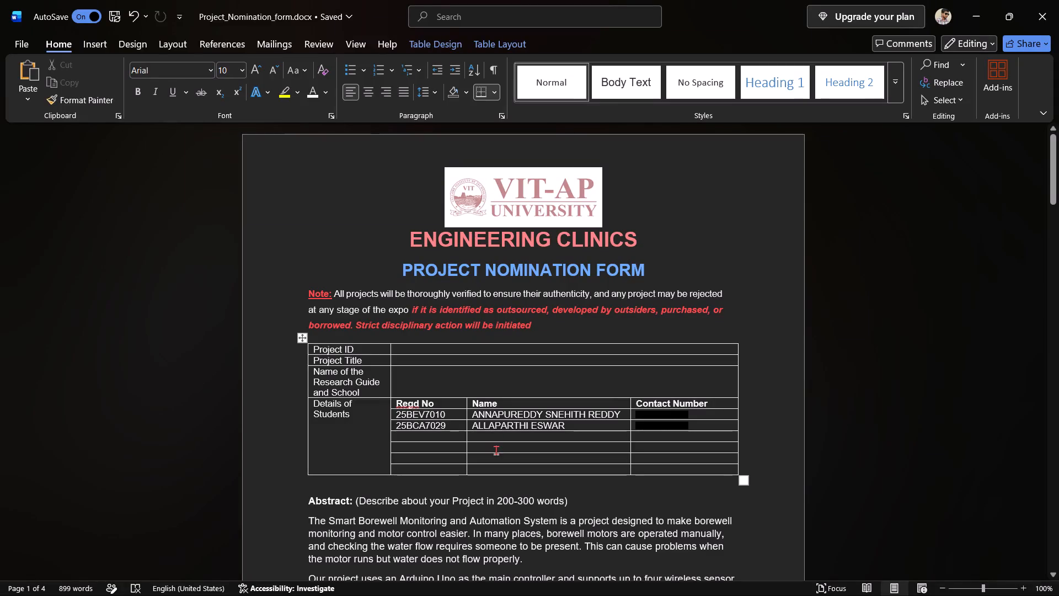
key(Down)
key(ctrl+v)
Insert the missing first letter G at the start of the student name in the fourth student row.
key(Left)
key(Left)
key(Left)
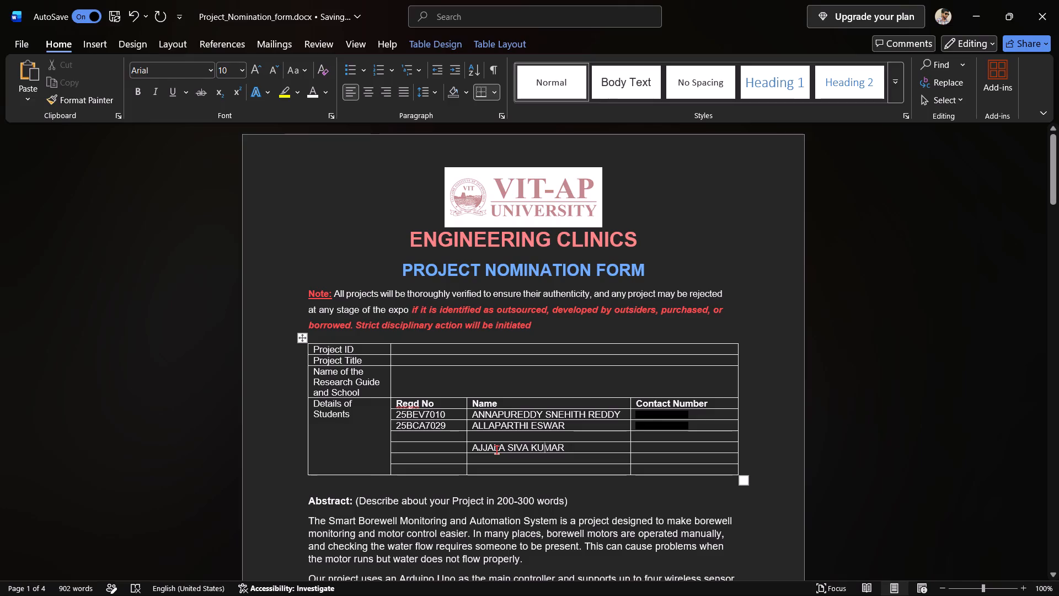
key(Left)
key(Left)
key(Left)
key(Left)
key(Left)
key(Left)
key(Left)
key(Left)
key(Left)
key(Left)
key(Left)
key(Left)
key(Left)
key(Left)
key(Left)
key(Left)
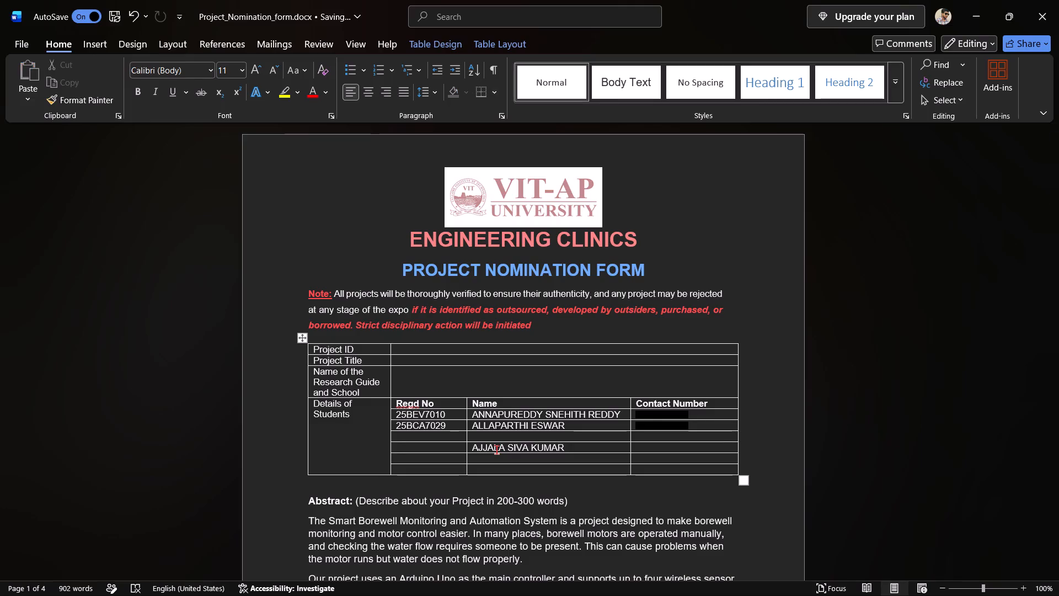
key(Right)
key(Right)
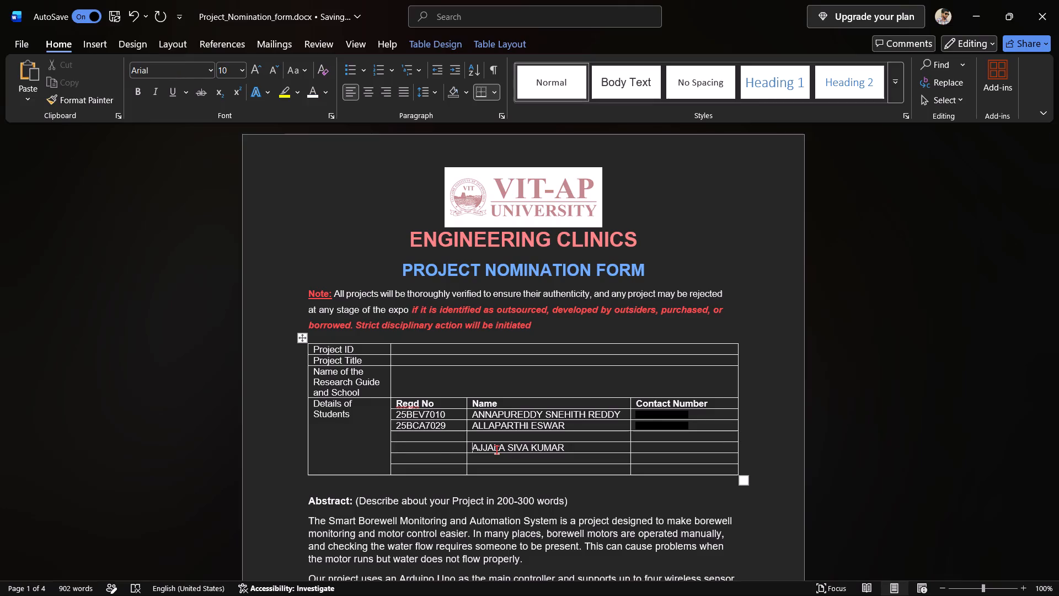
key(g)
Paste the student's registration number from the clipboard history into the Regd No cell of the fourth student row.
key(Left)
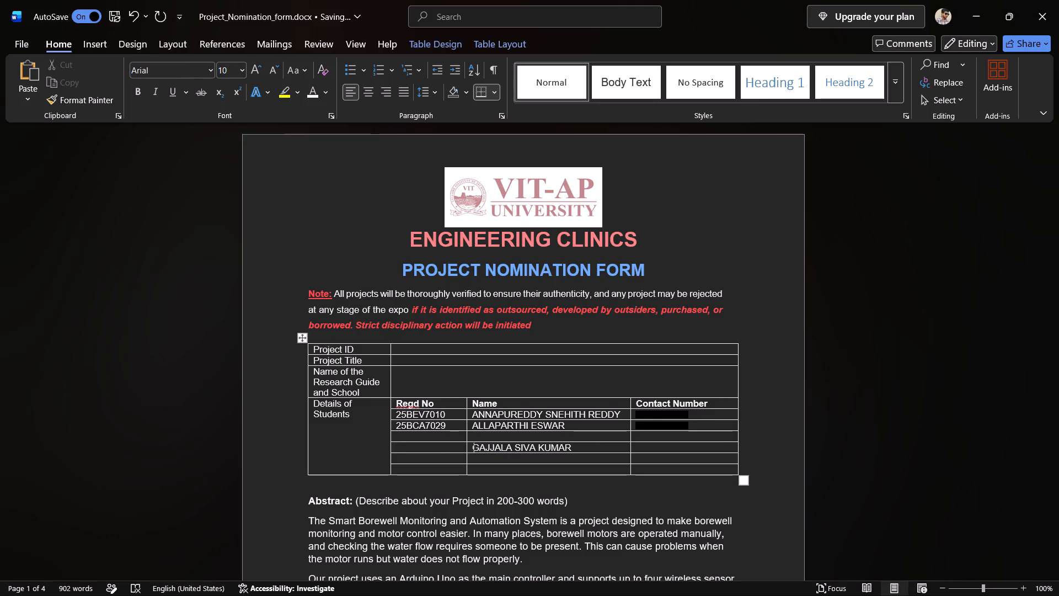
key(Left)
key(super+v)
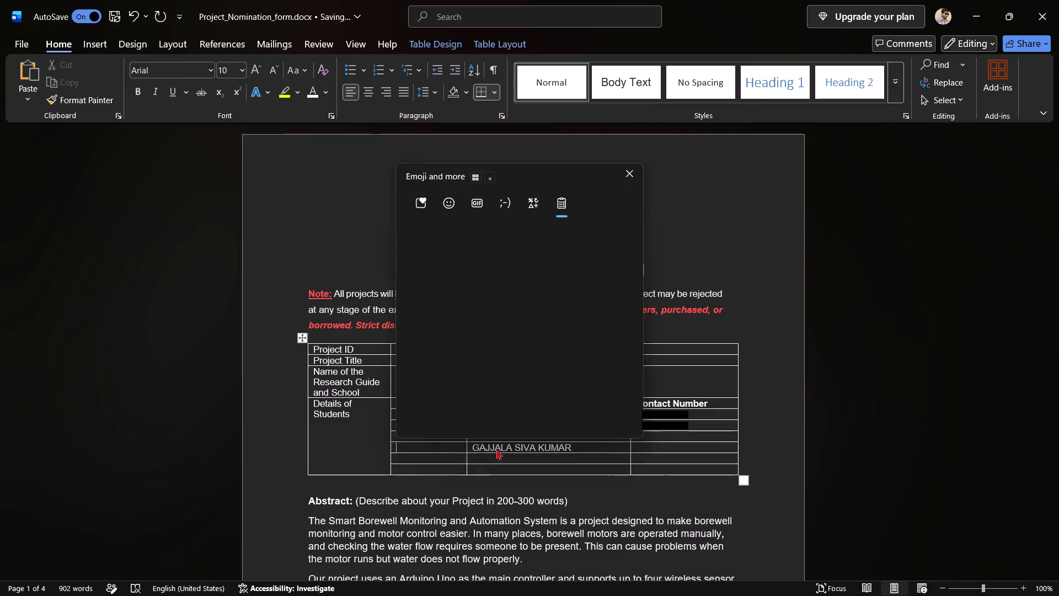
click(485, 355)
key(ctrl+v)
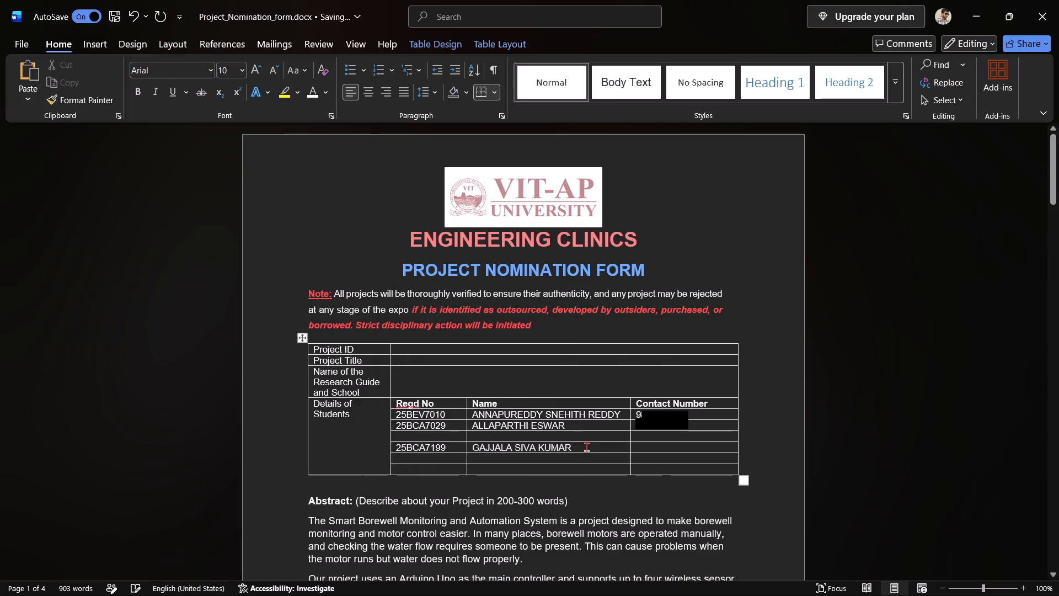
Place the cursor in the empty Contact Number cell of the fourth student row.
click(647, 454)
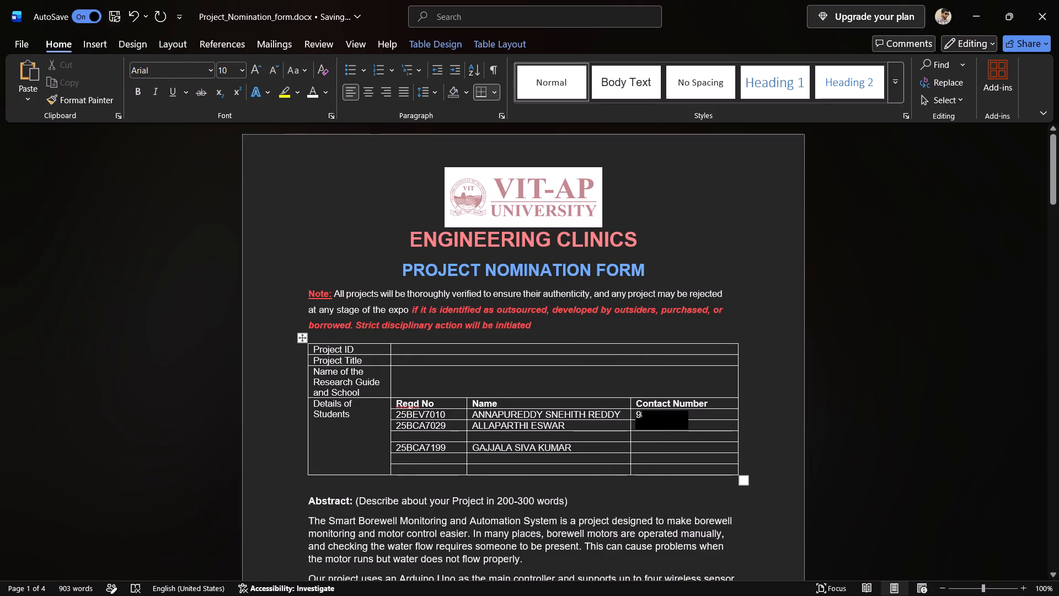
click(648, 445)
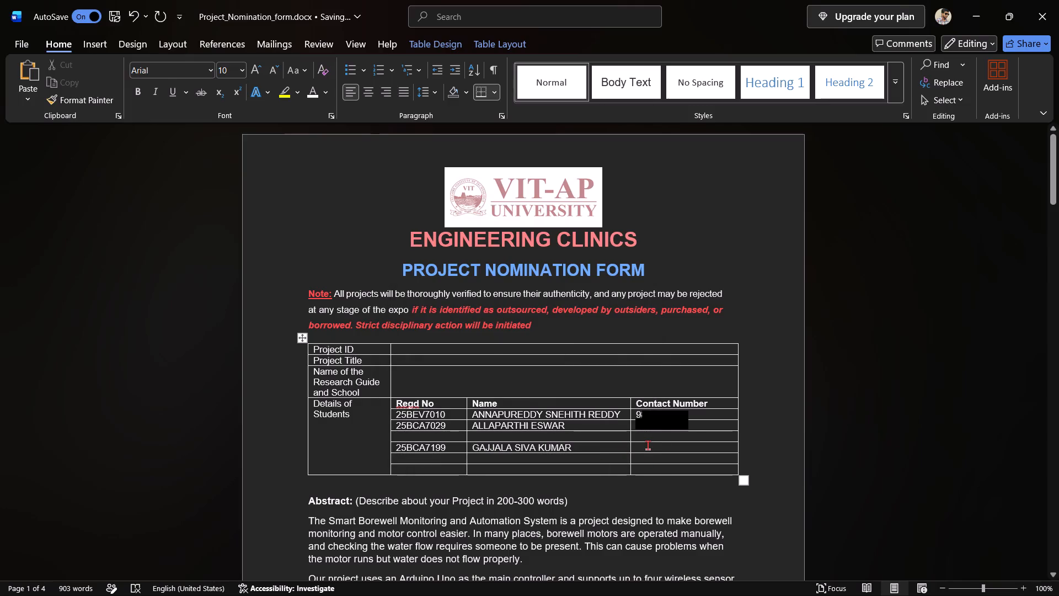
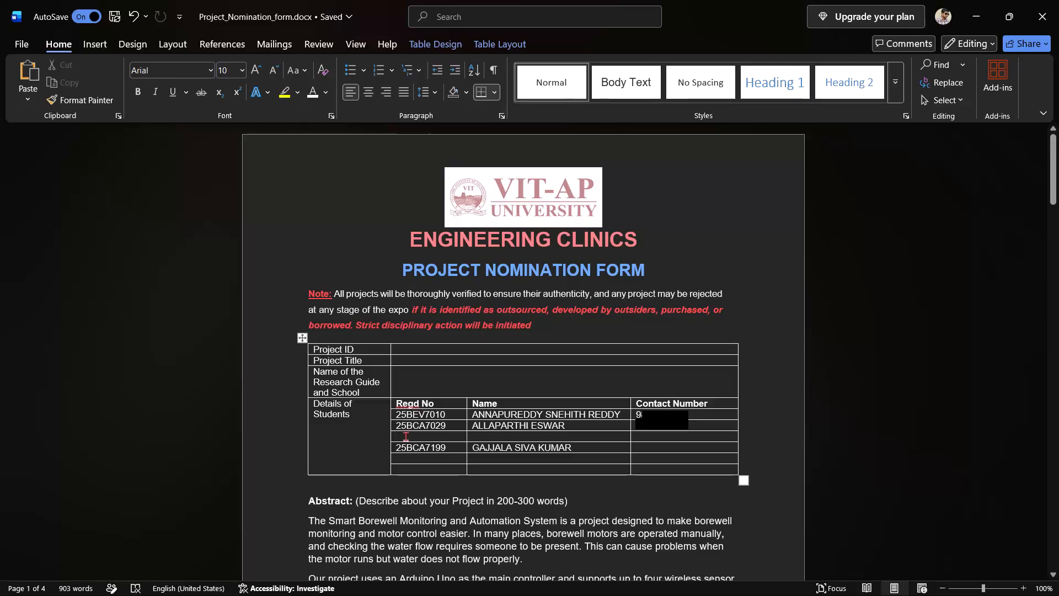
Insert the third student's copied registration number from the clipboard history into the empty Regd No cell of the third student row.
key(super+v)
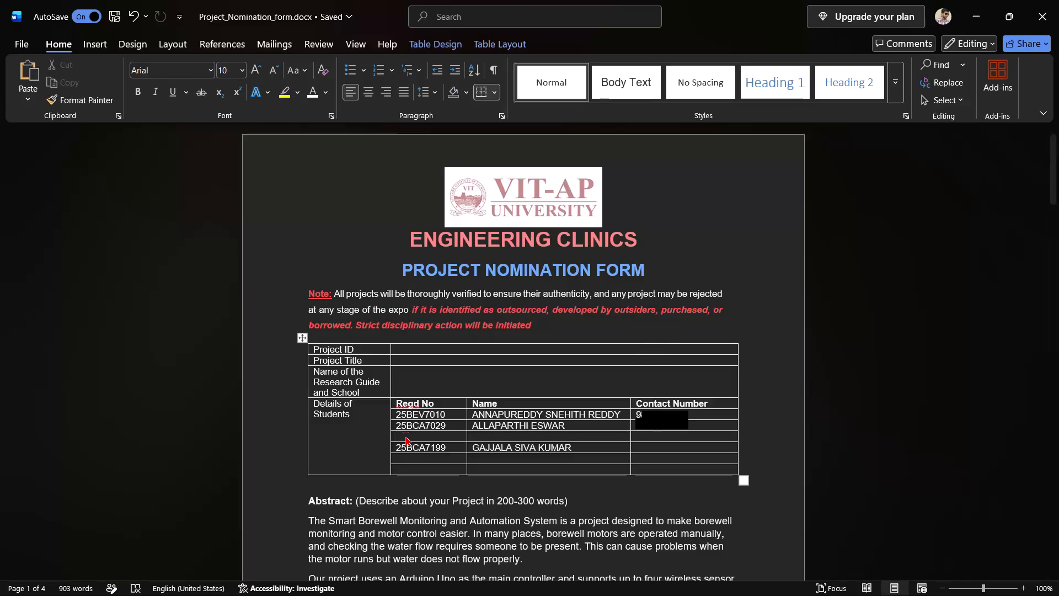
click(499, 254)
key(ctrl+v)
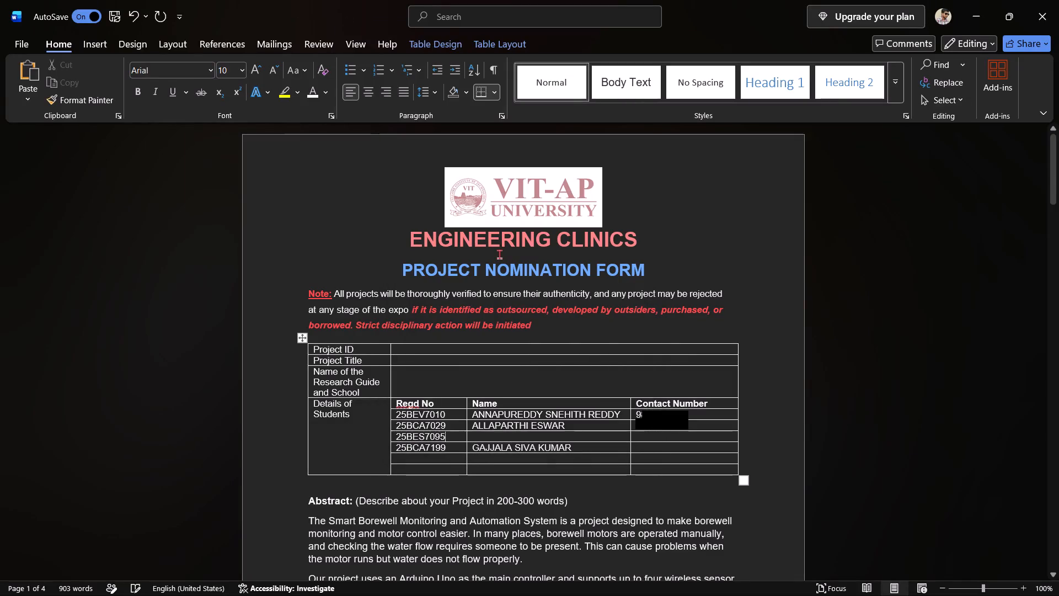
Insert the third student's copied full name from the clipboard history into the Name cell of the third student row.
click(489, 435)
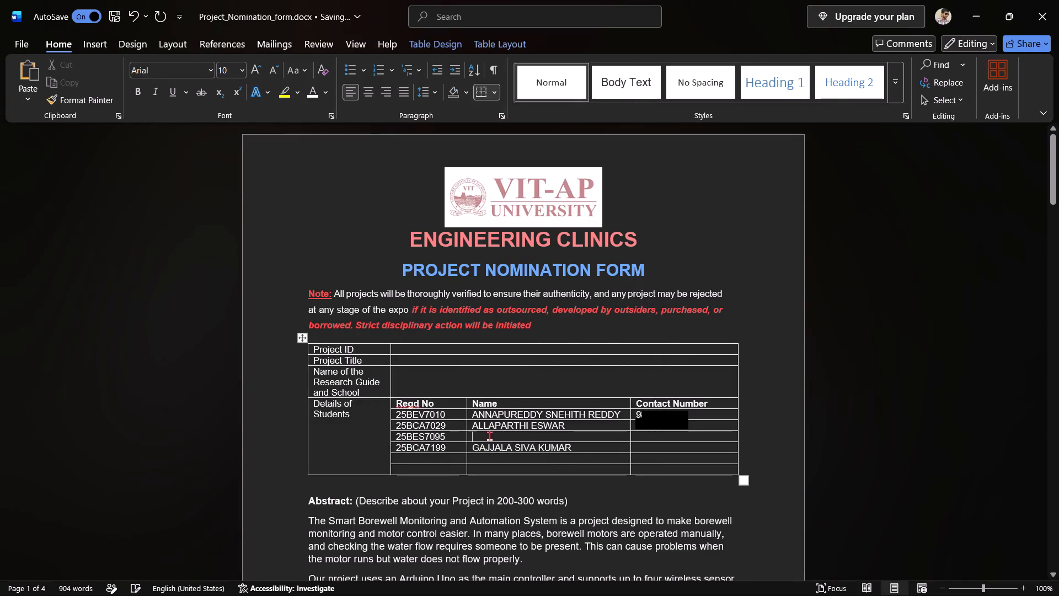
key(super+v)
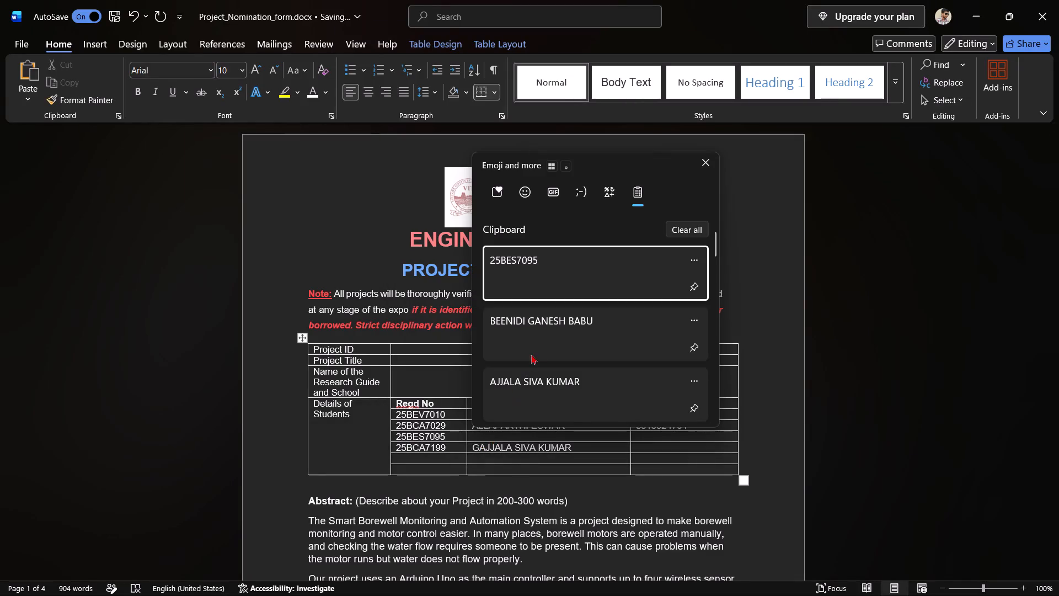
click(542, 334)
key(ctrl+v)
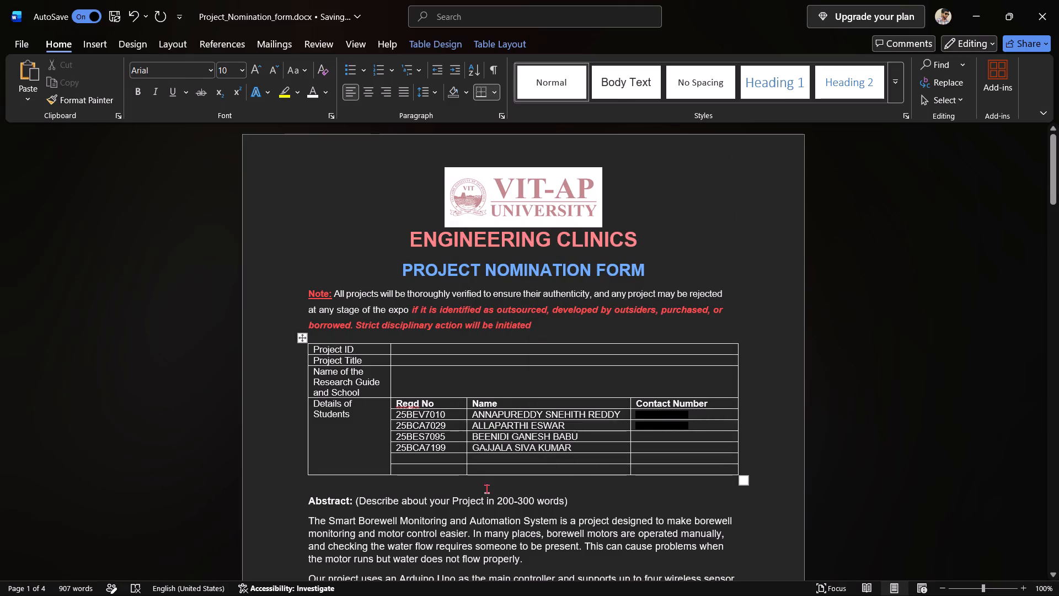
Place the cursor in the empty Regd No cell of the fifth student row.
click(412, 459)
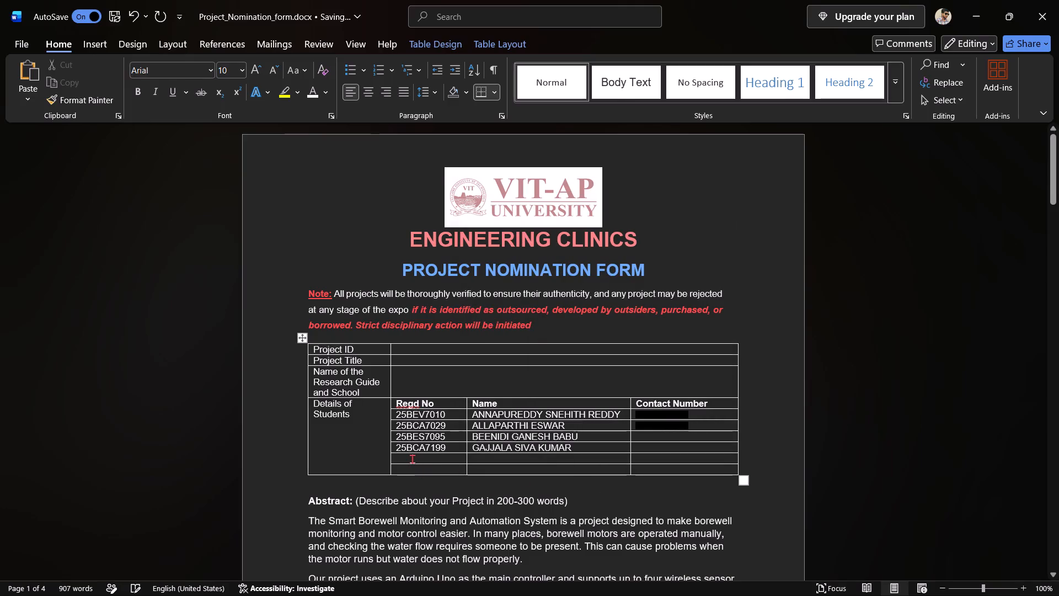
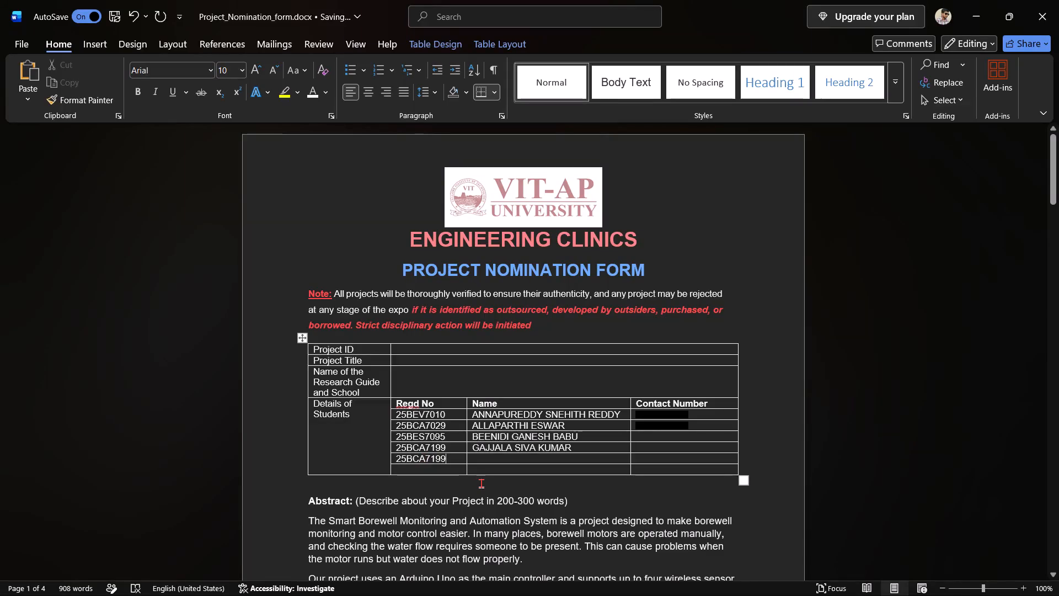
Remove the last three digits of the registration number in the fourth student's Regd No cell to correct the duplicated entry.
click(451, 451)
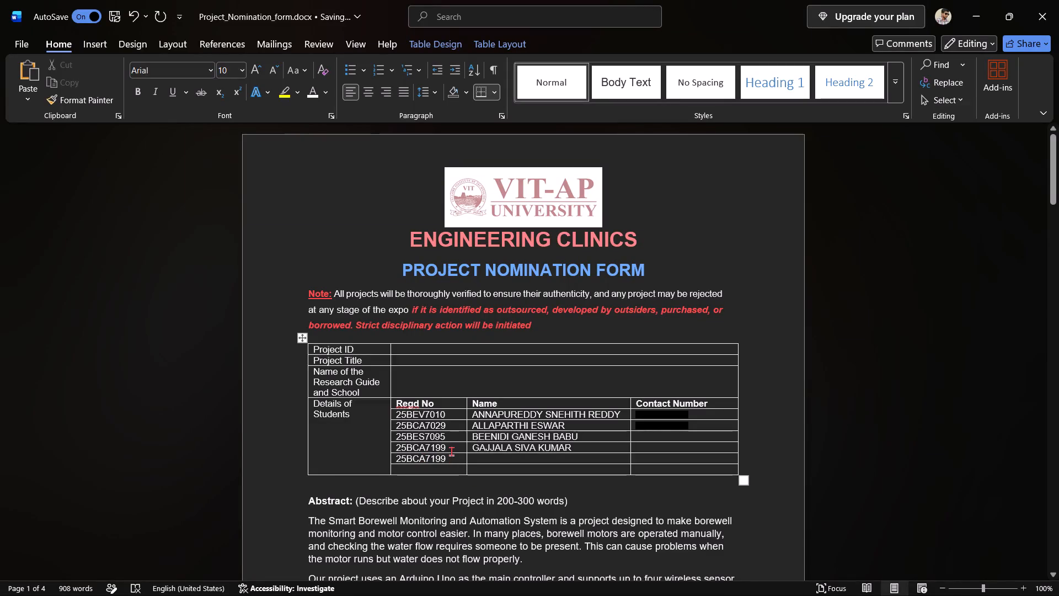
key(BackSpace)
key(BackSpace)
key(BackSpace)
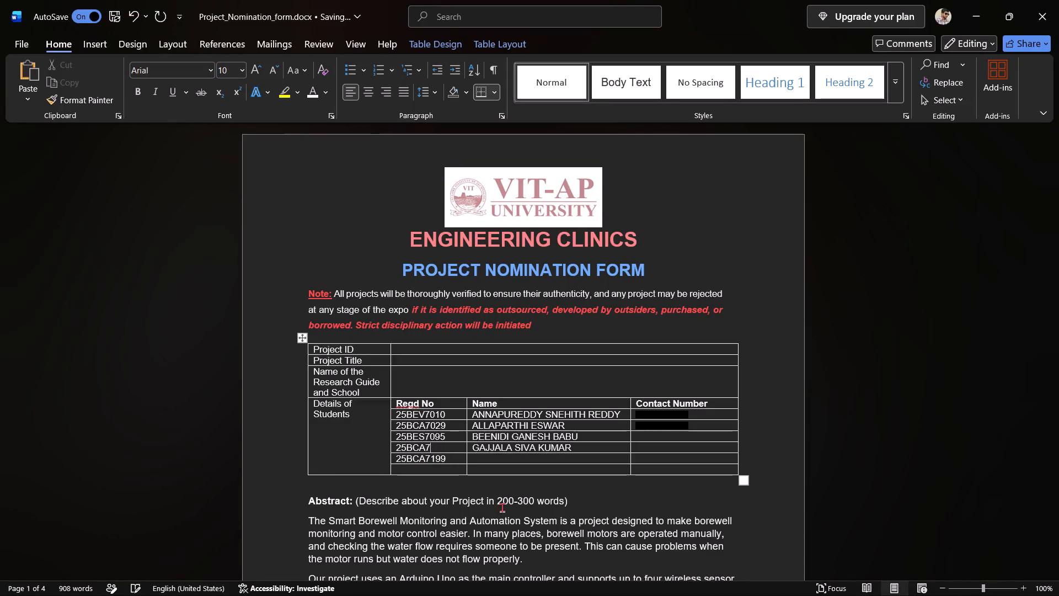
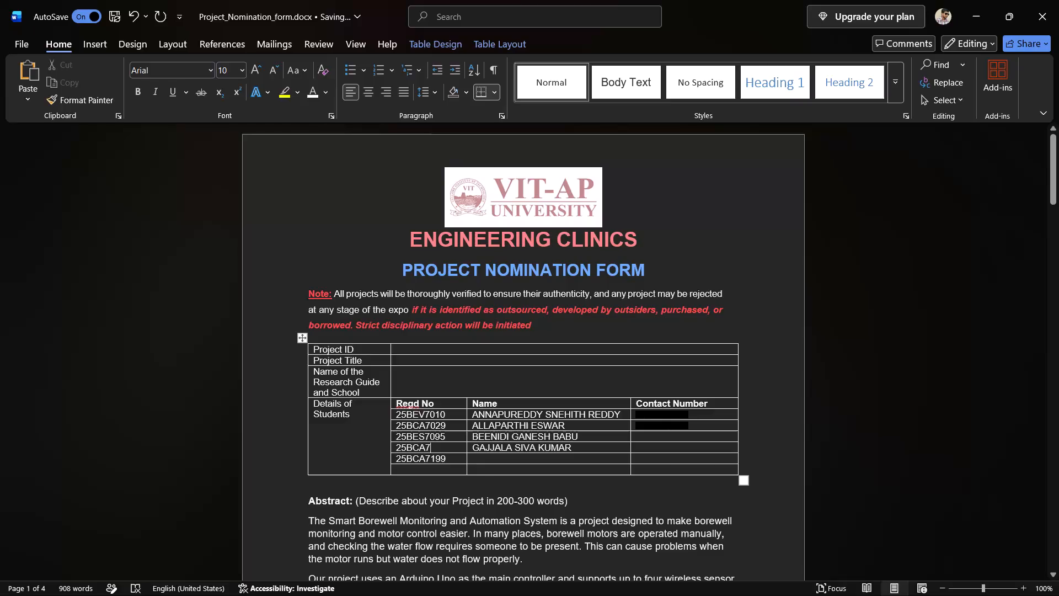
Complete the registration number in the Regd No cell of the fourth student row with its last three digits.
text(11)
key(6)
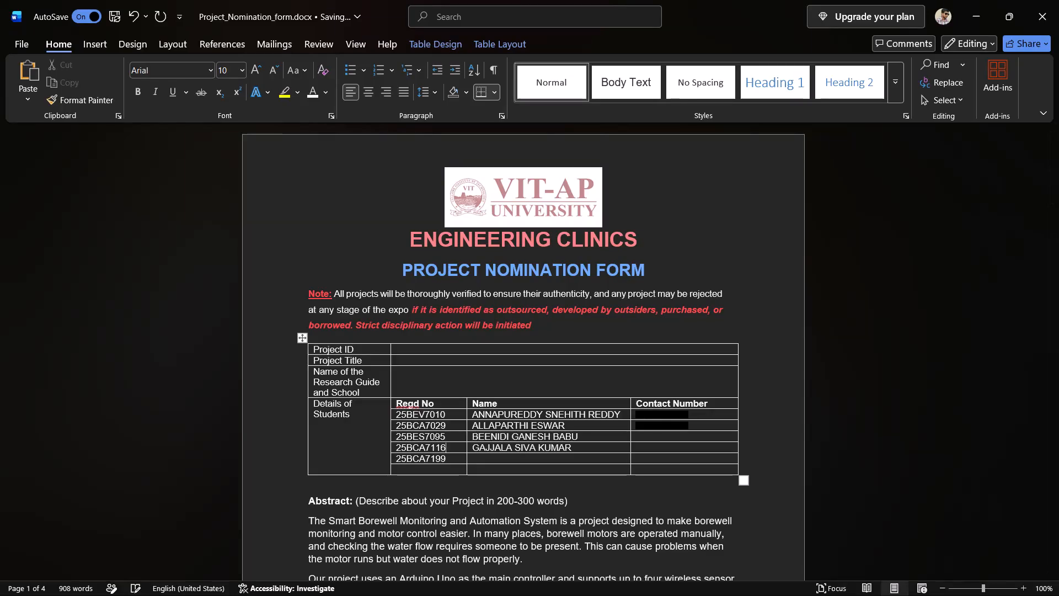
Paste the fifth student's full name from the clipboard history into the empty Name cell of the fifth student row.
click(490, 455)
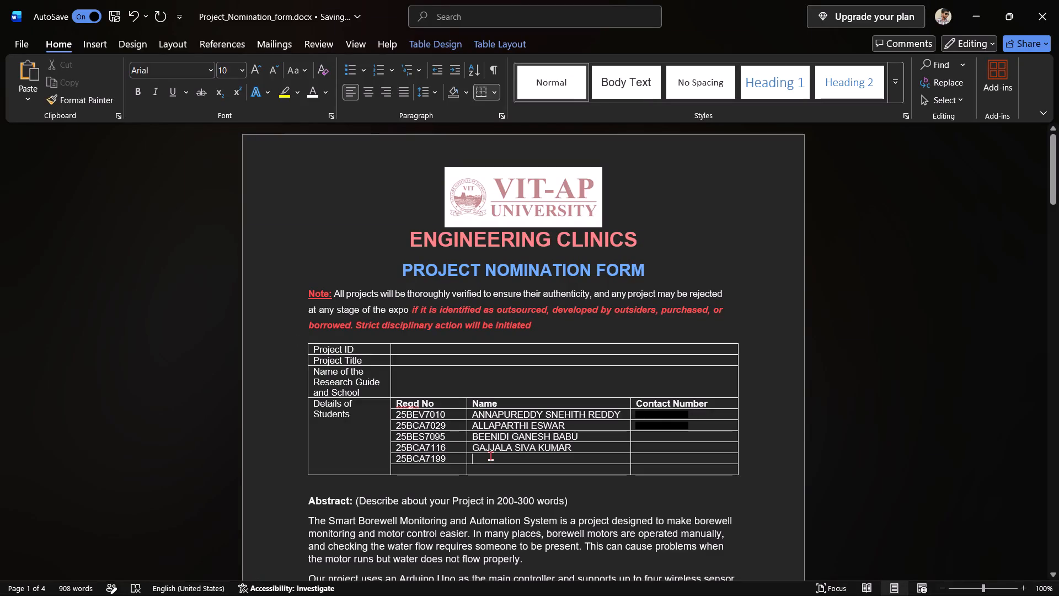
key(super+v)
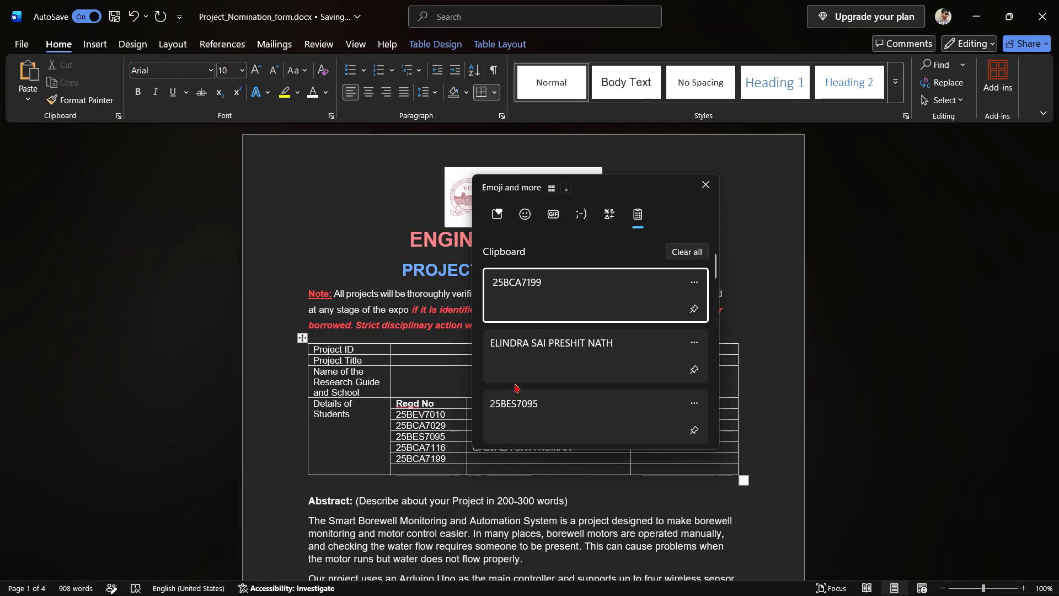
click(562, 339)
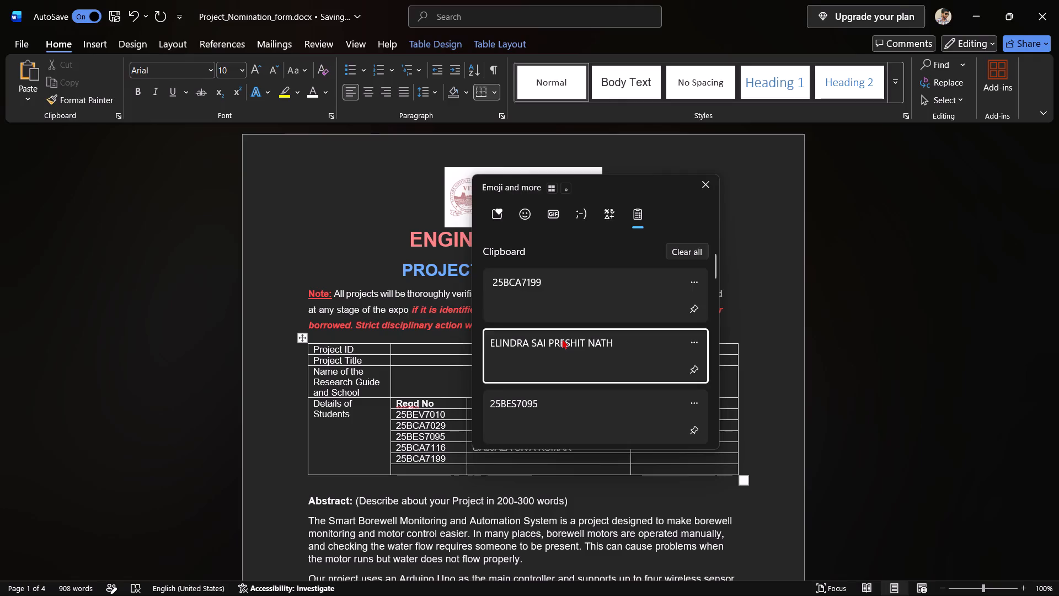
key(ctrl+v)
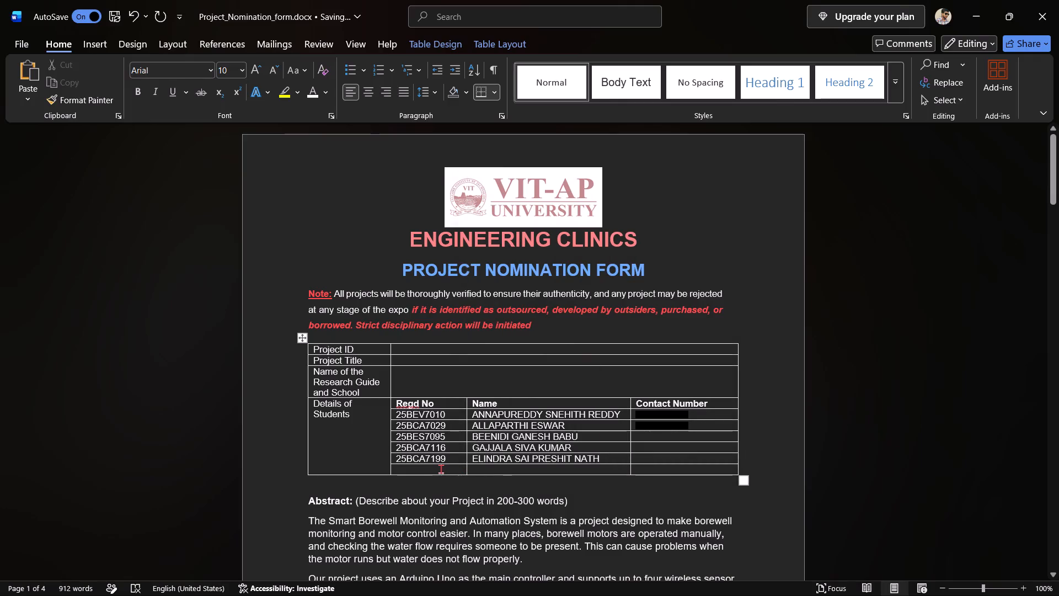
Place the cursor in the empty Regd No cell of the sixth student row.
click(431, 470)
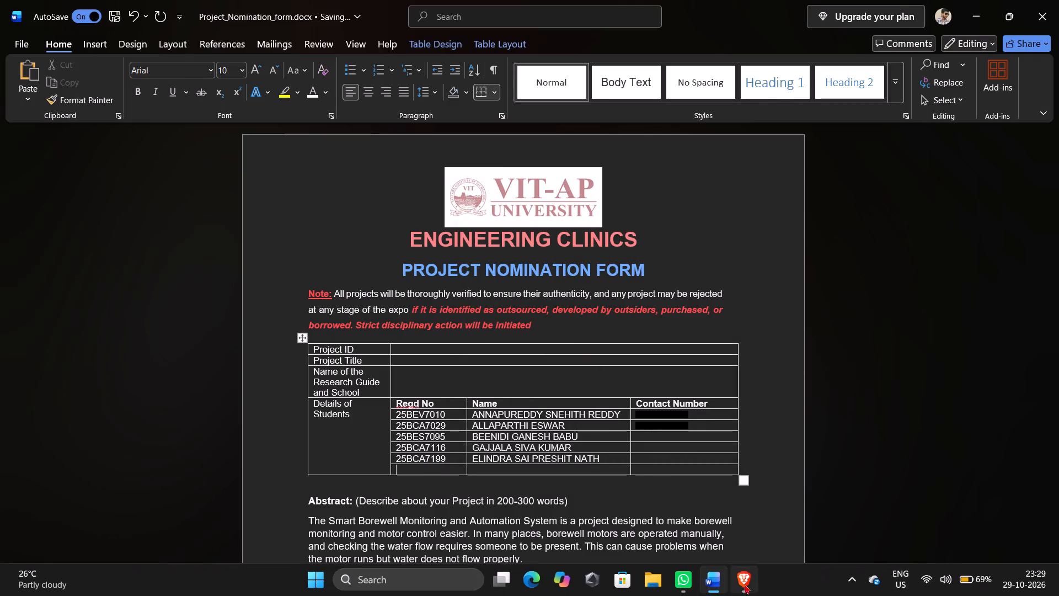
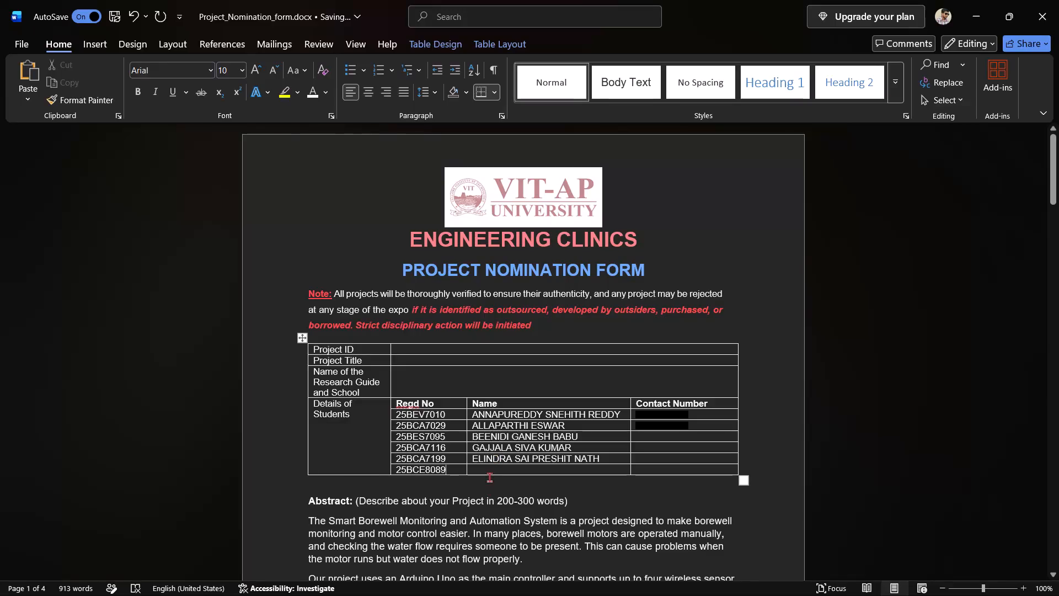
Paste the sixth student's full name from the clipboard history into the empty Name cell of the last student row.
click(489, 471)
key(super+v)
click(565, 362)
key(ctrl+v)
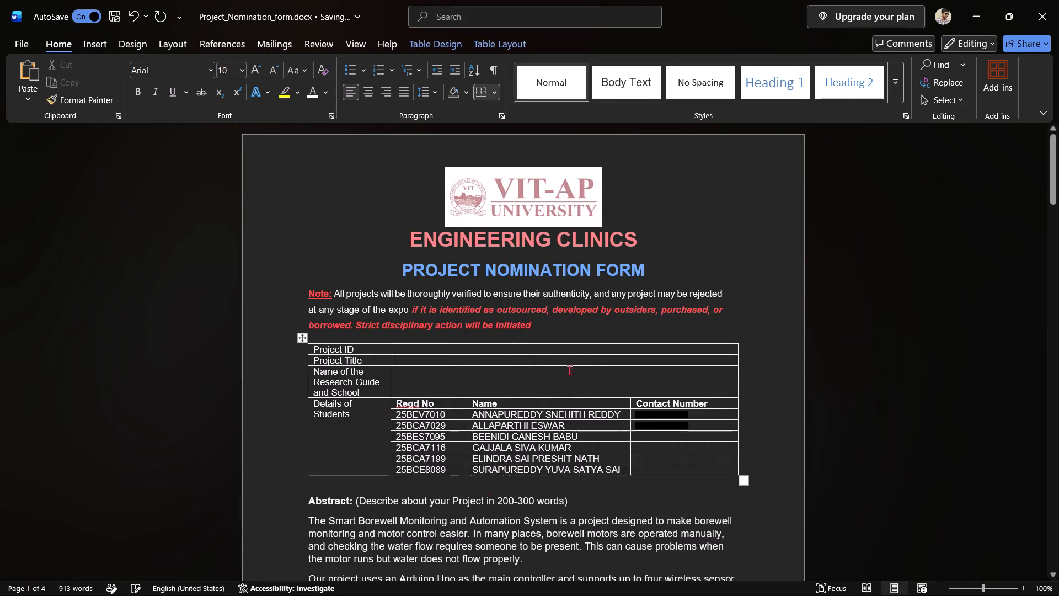
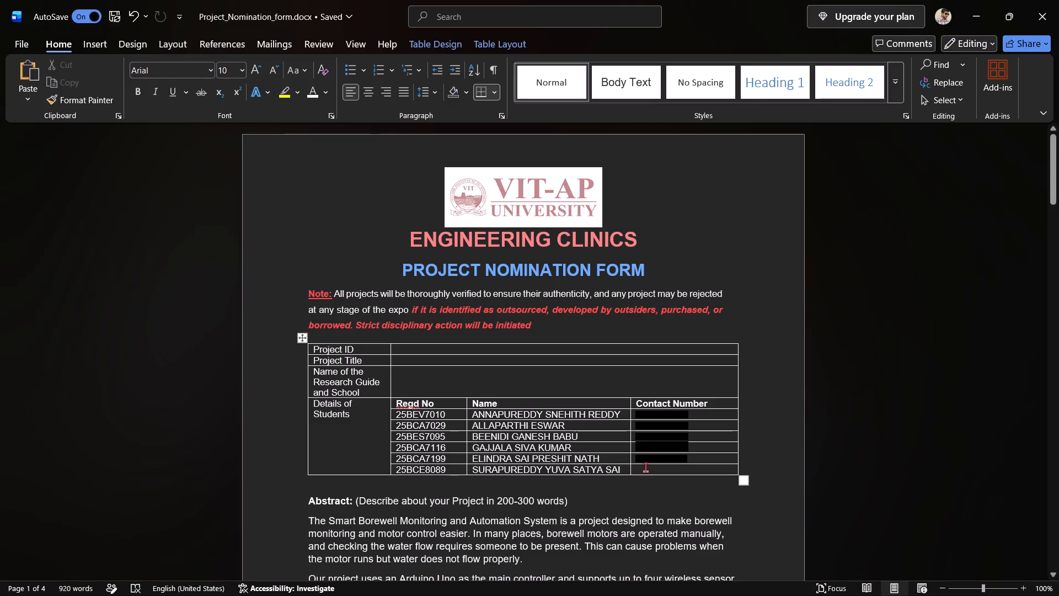
Enter the sixth student's contact number in the empty Contact Number cell of the last student row.
click(648, 469)
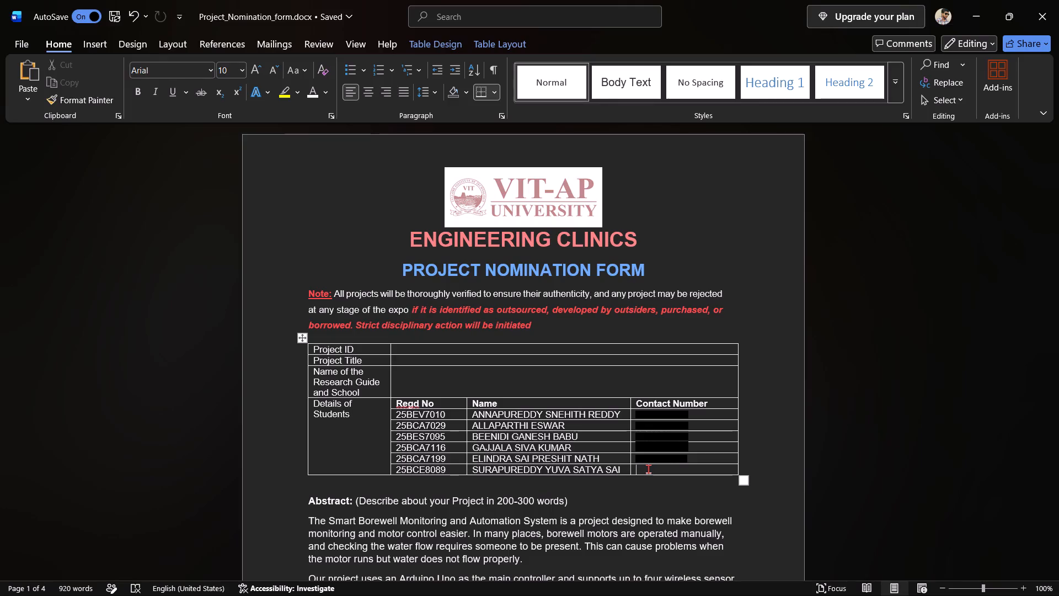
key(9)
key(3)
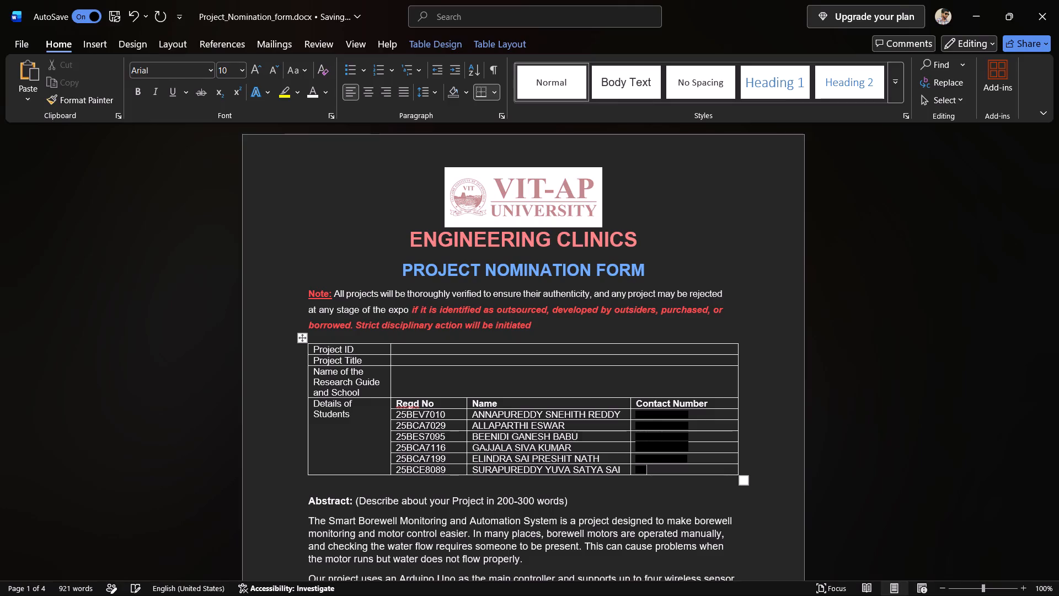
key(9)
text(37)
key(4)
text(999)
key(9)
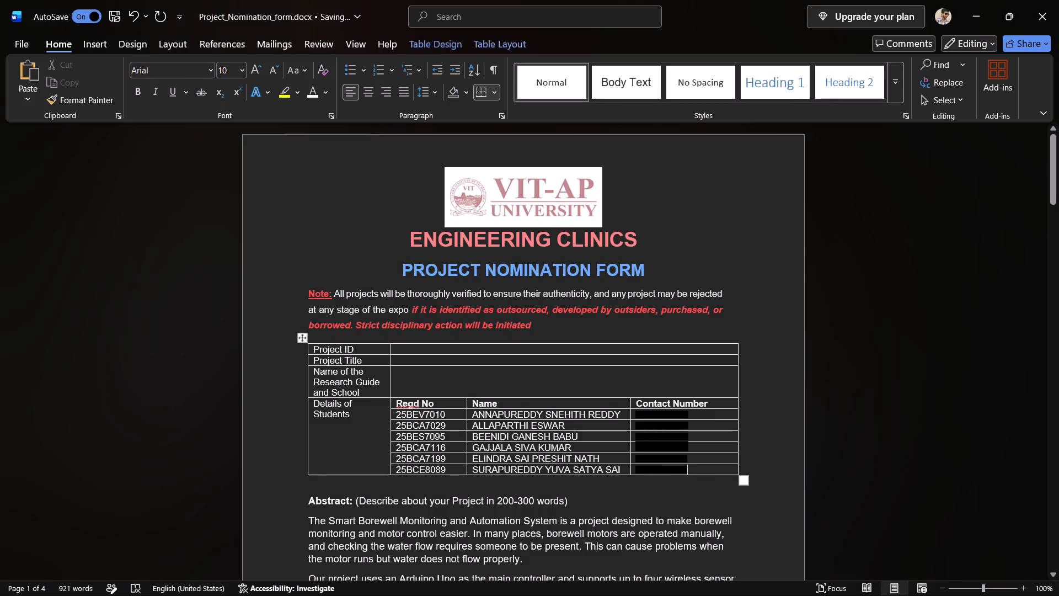
Enter the research guide's full name in capitals in the research guide and school cell, with SCOPE on a new line below.
click(405, 372)
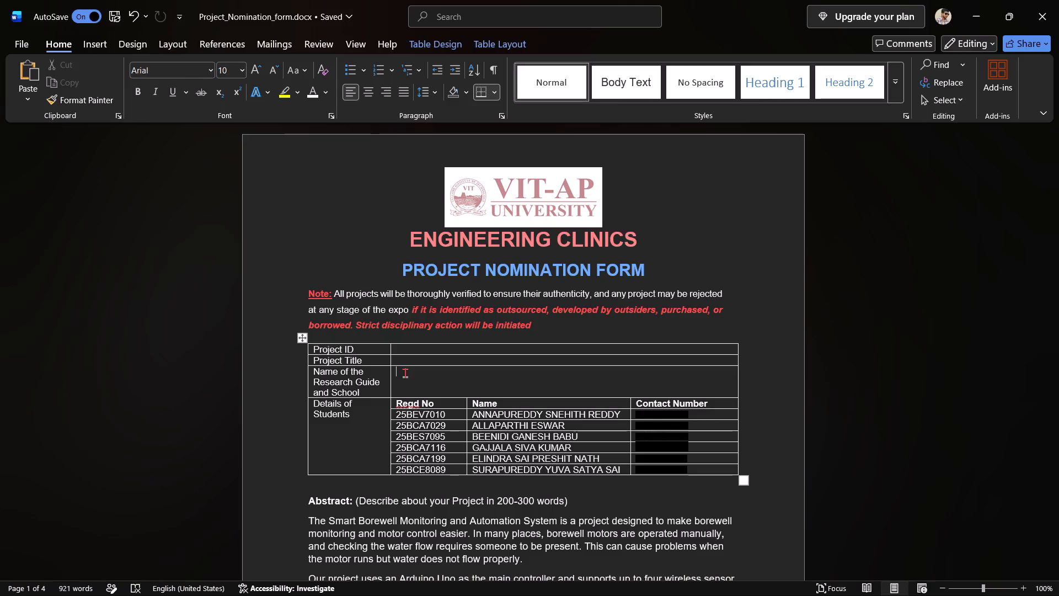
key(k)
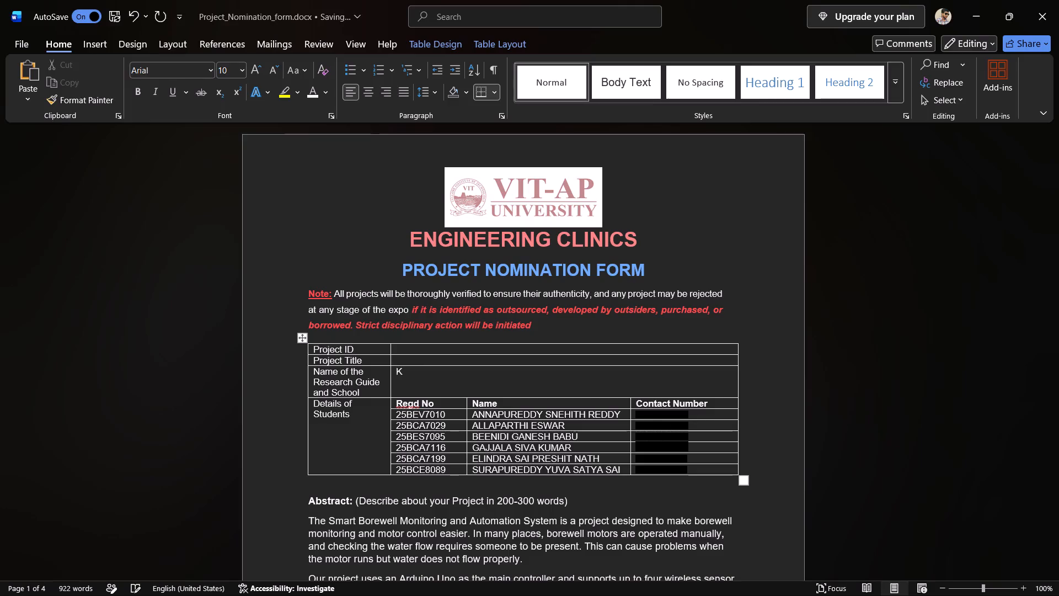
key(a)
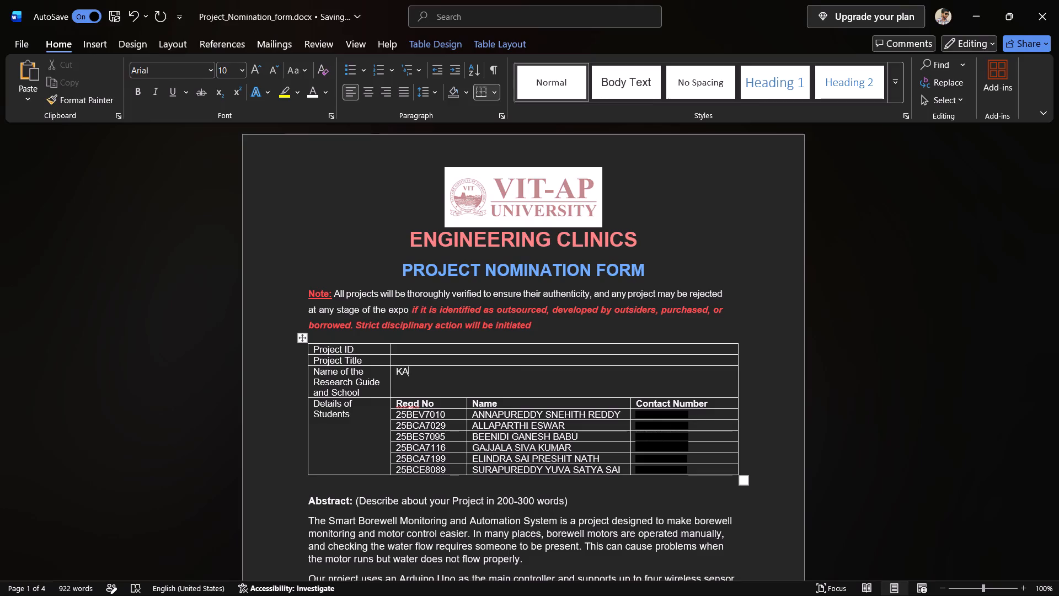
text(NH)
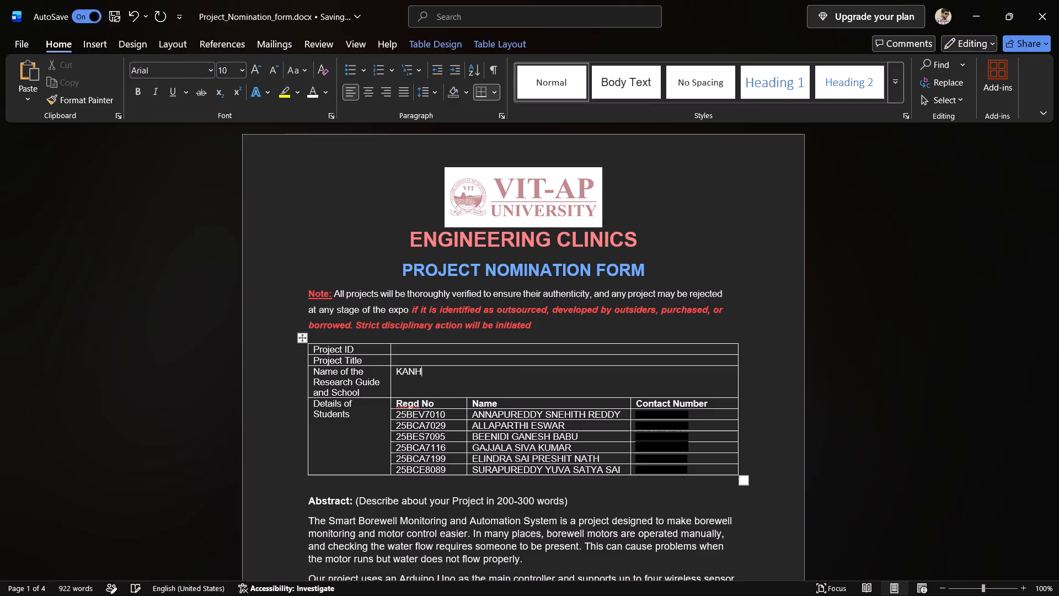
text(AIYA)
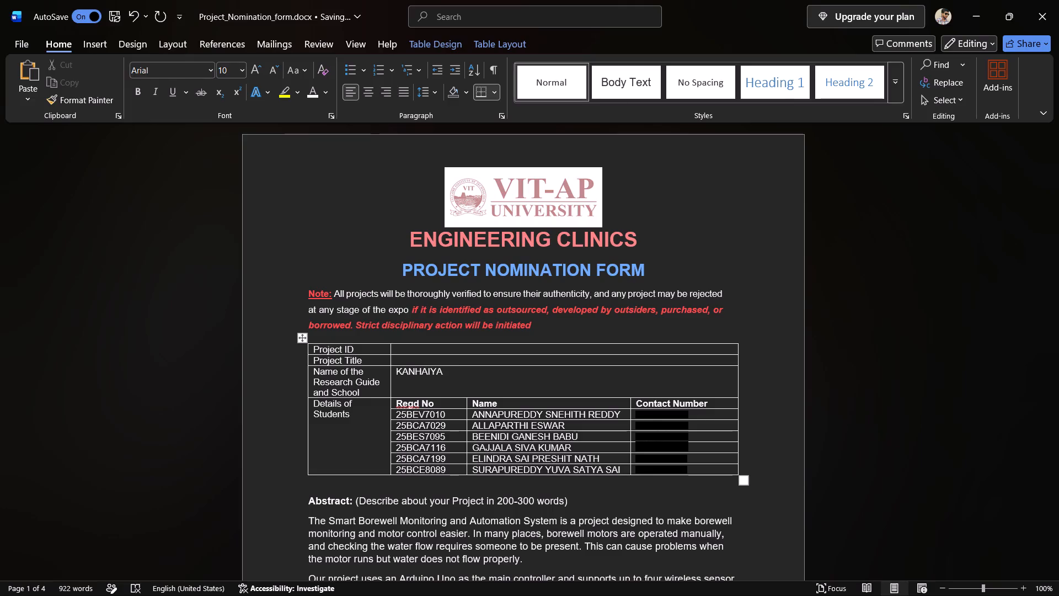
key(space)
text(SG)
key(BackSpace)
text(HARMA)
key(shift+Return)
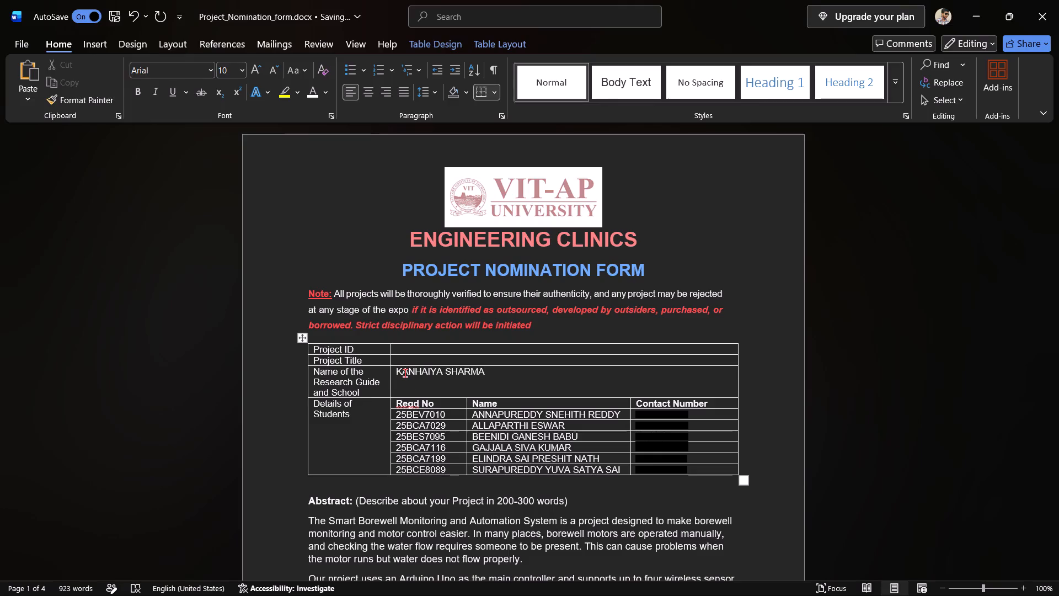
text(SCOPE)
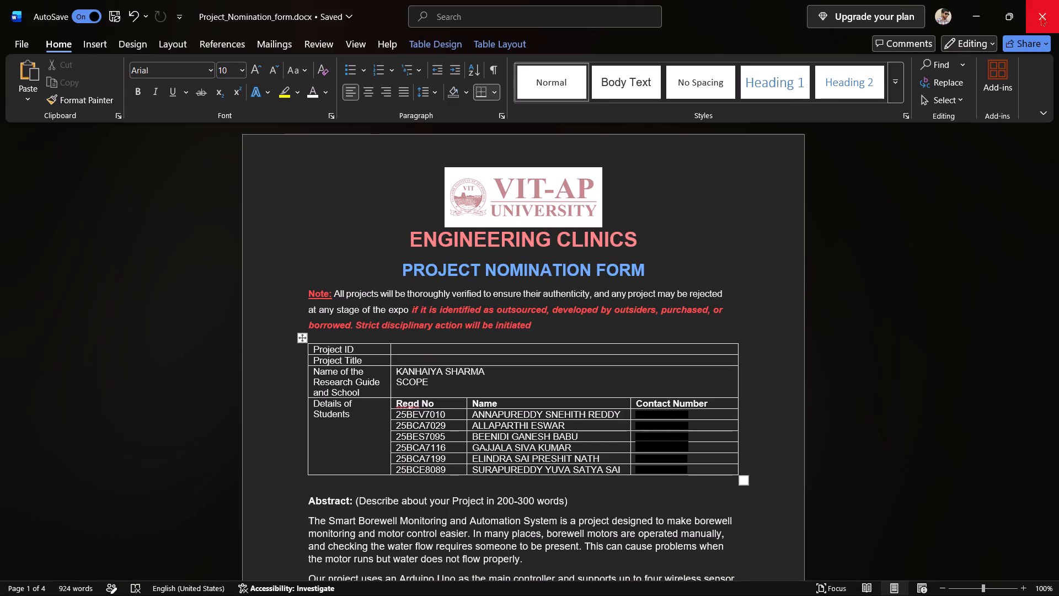
Close the nomination form document and the ChatGPT browser window, leaving the desktop clear.
click(682, 360)
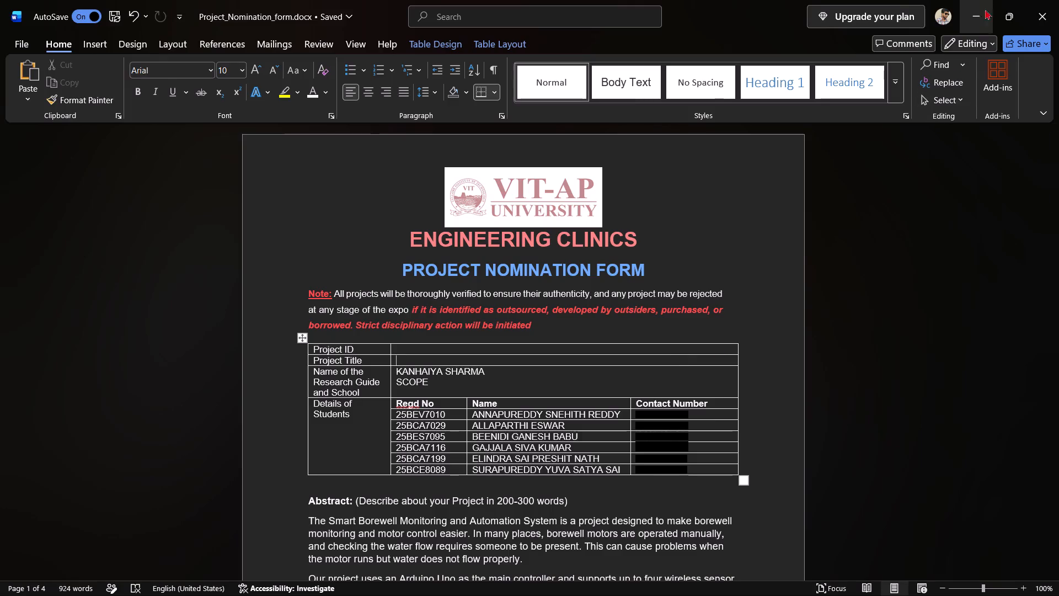
click(1032, 9)
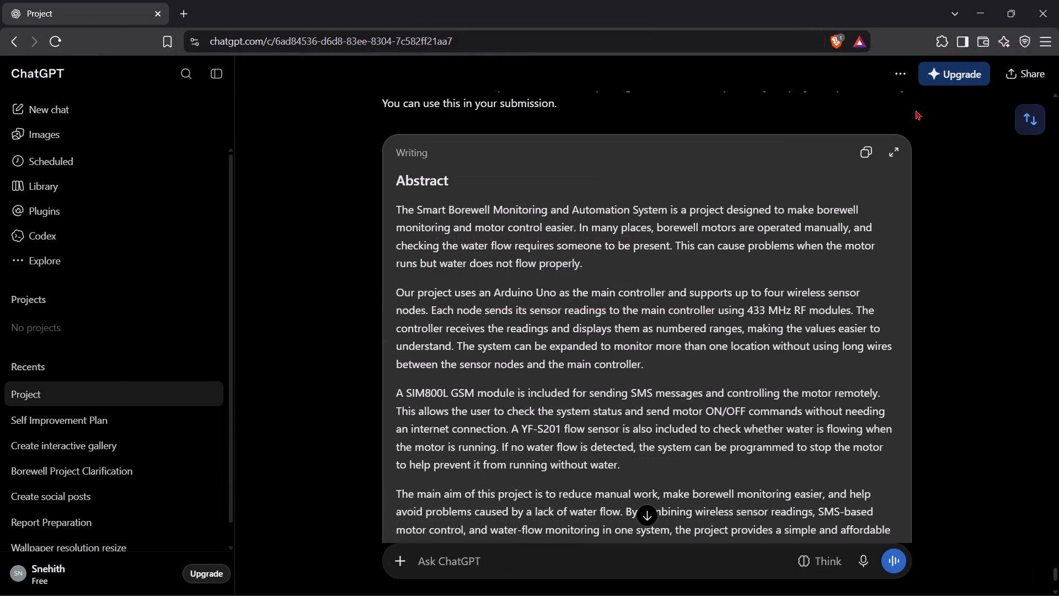
click(1031, 0)
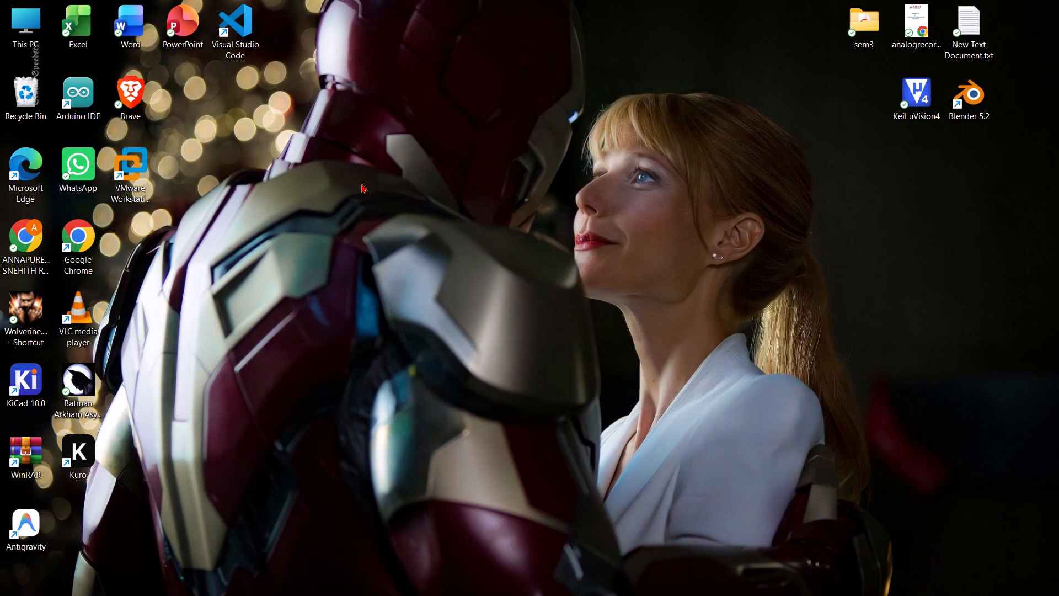
Reopen Project_Nomination_form.docx from Word's recent files to check the saved form, and close it again.
double_click(139, 22)
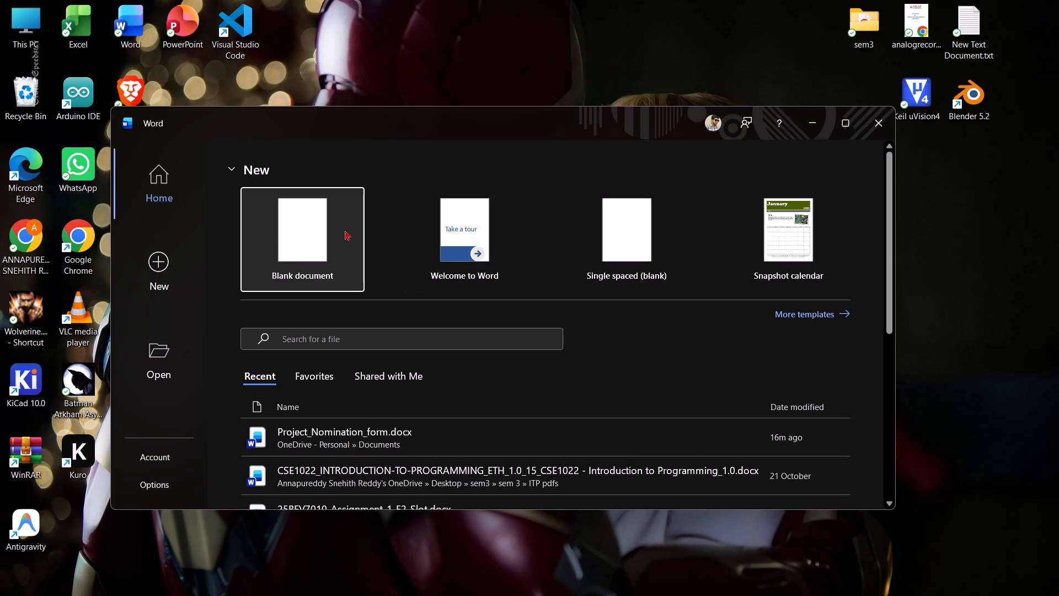
click(362, 338)
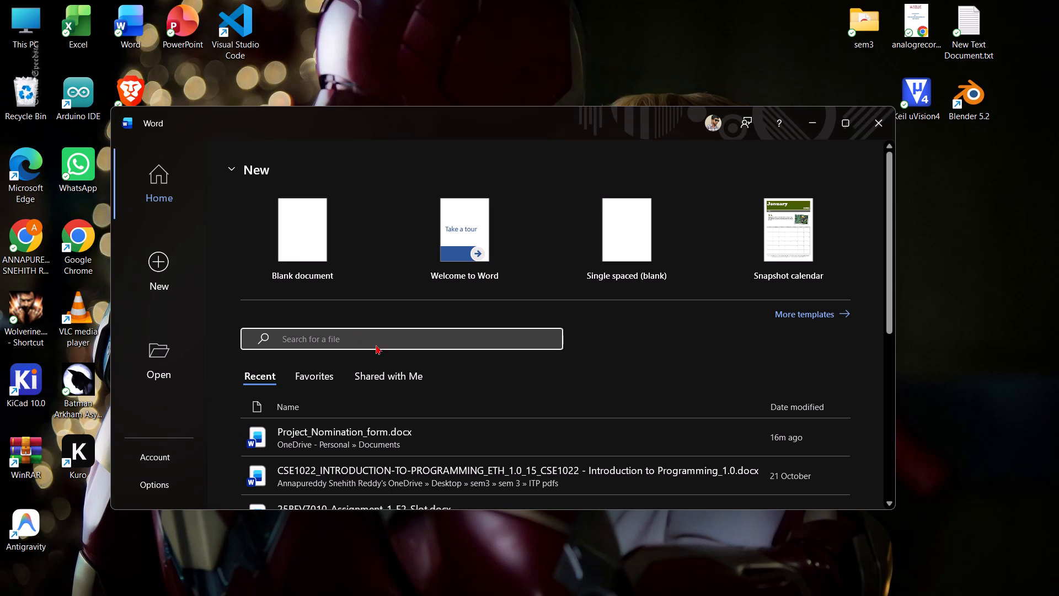
click(372, 425)
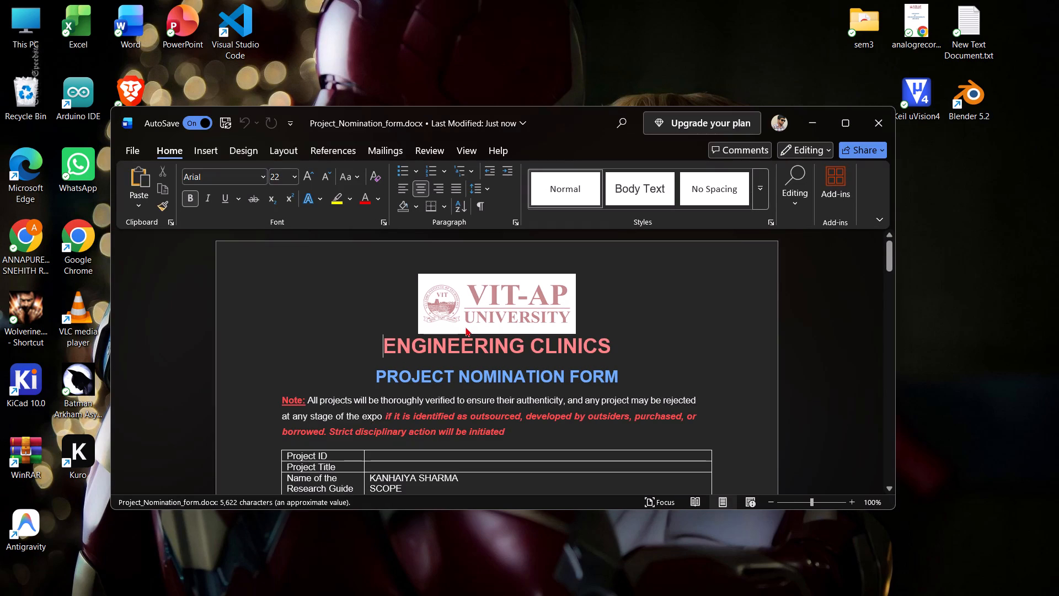
click(869, 118)
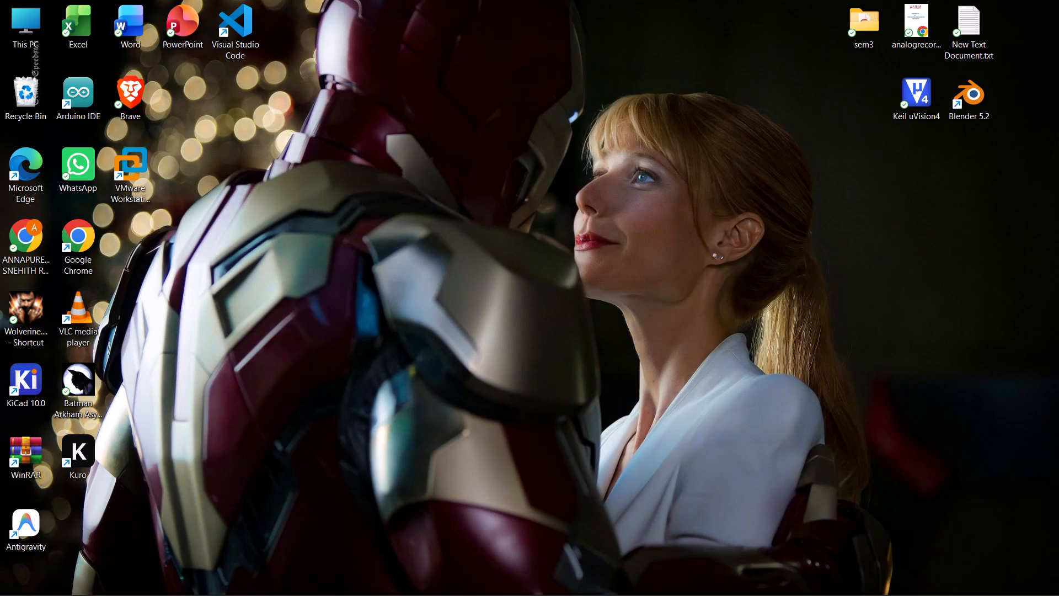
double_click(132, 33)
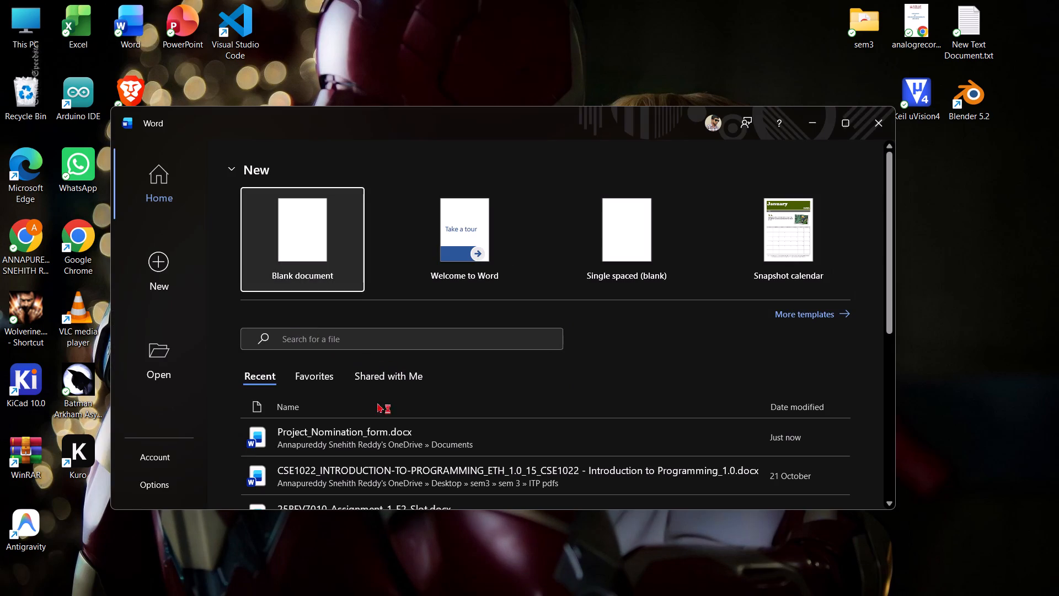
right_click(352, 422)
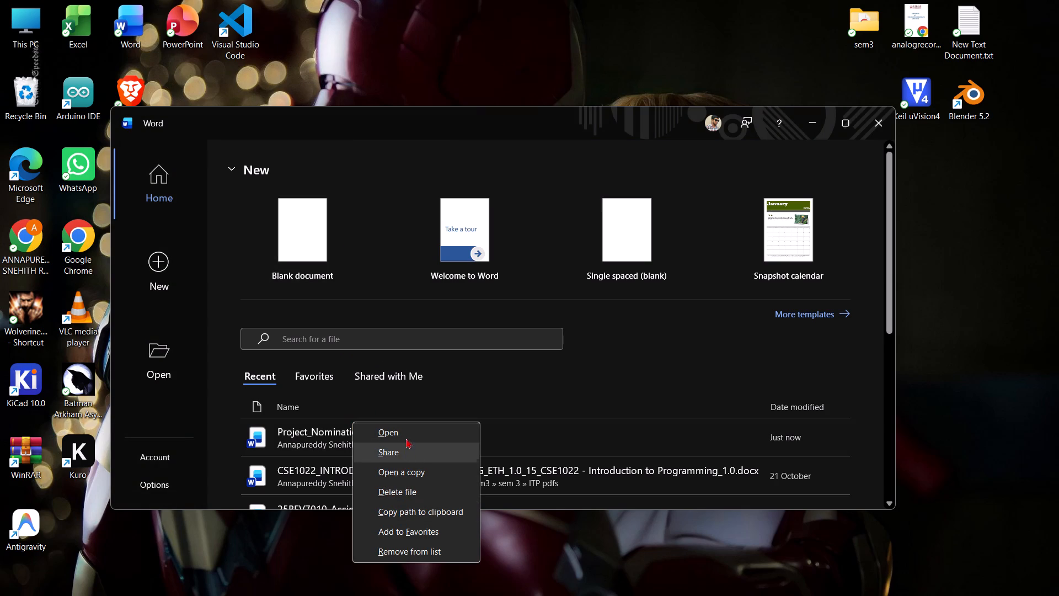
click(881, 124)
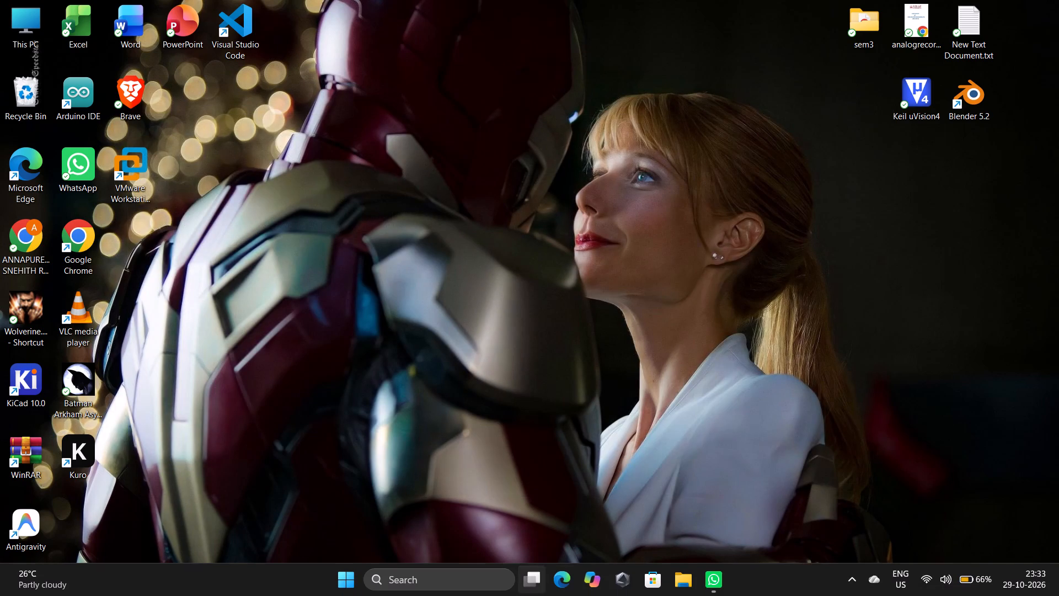
Copy the most recently accessed Project_Nomination_form.docx from the recent files in File Explorer.
click(683, 594)
scroll(413, 358, down, 1)
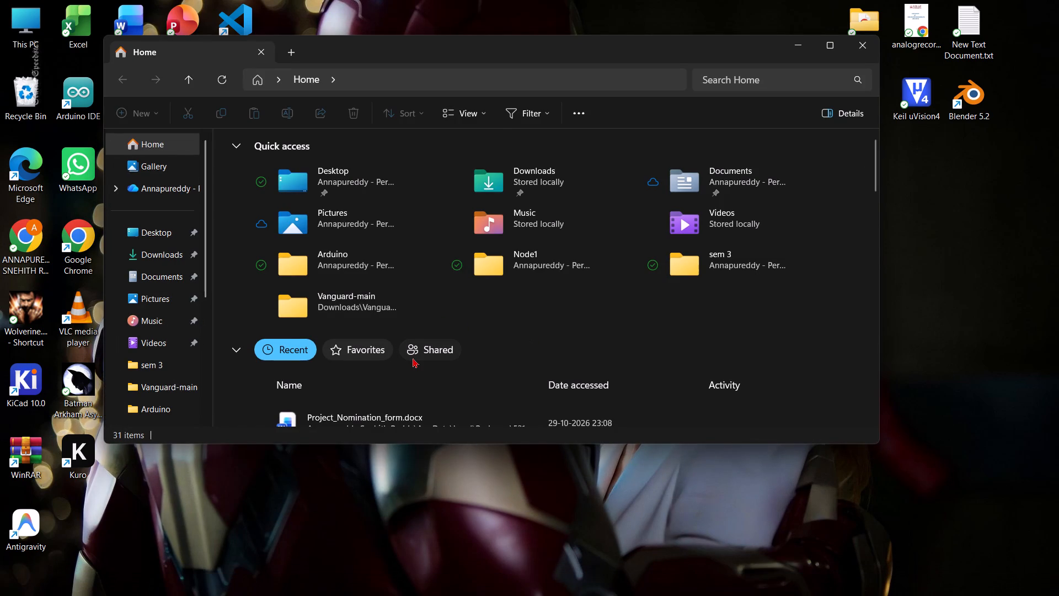
scroll(413, 358, down, 1)
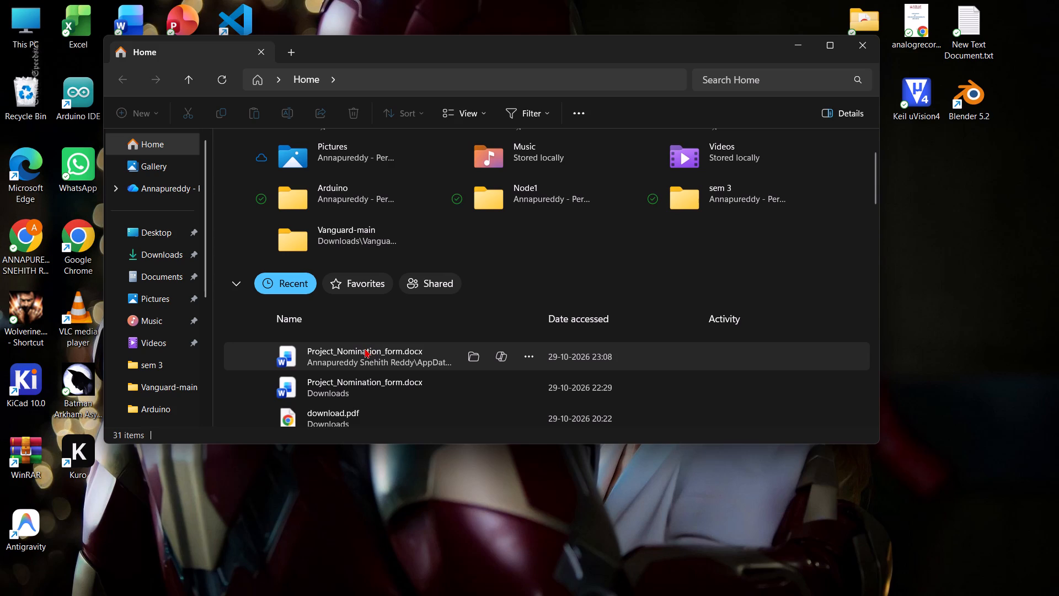
right_click(363, 346)
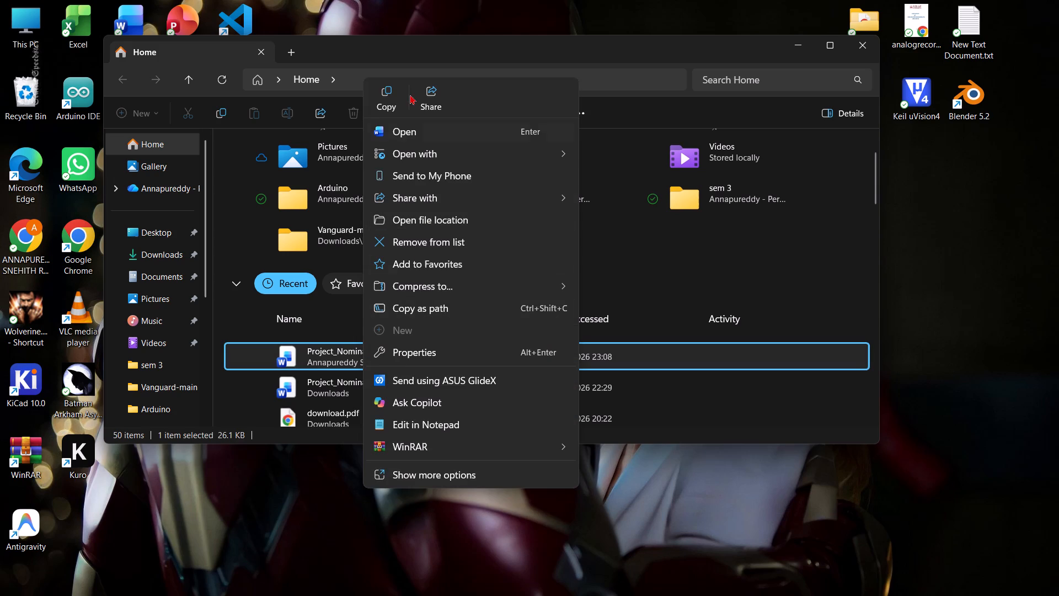
click(388, 100)
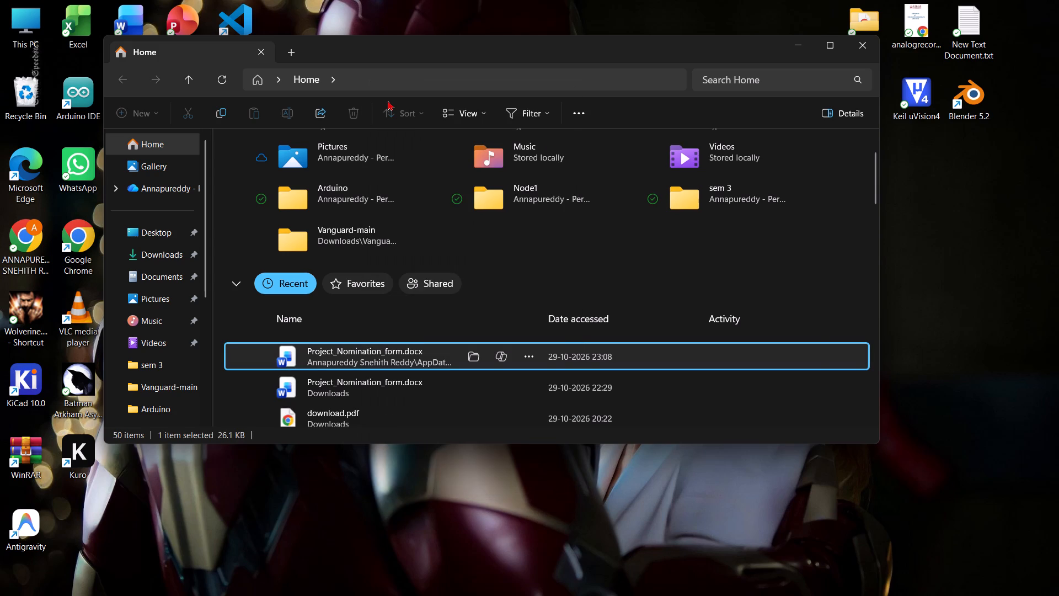
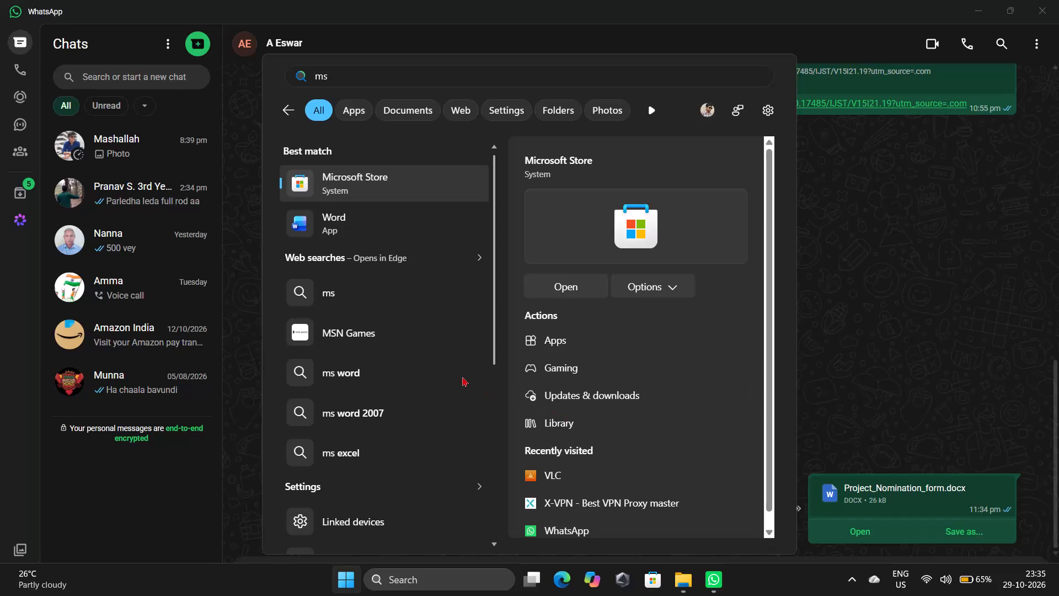
Search Windows for Word and open Project_Nomination_form from its recent files.
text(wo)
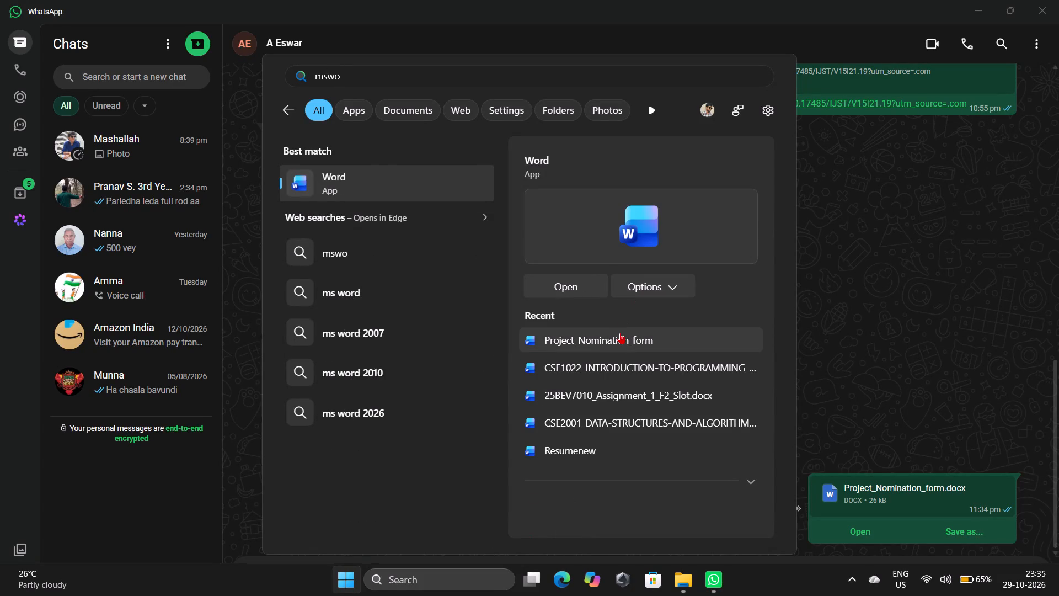
triple_click(619, 334)
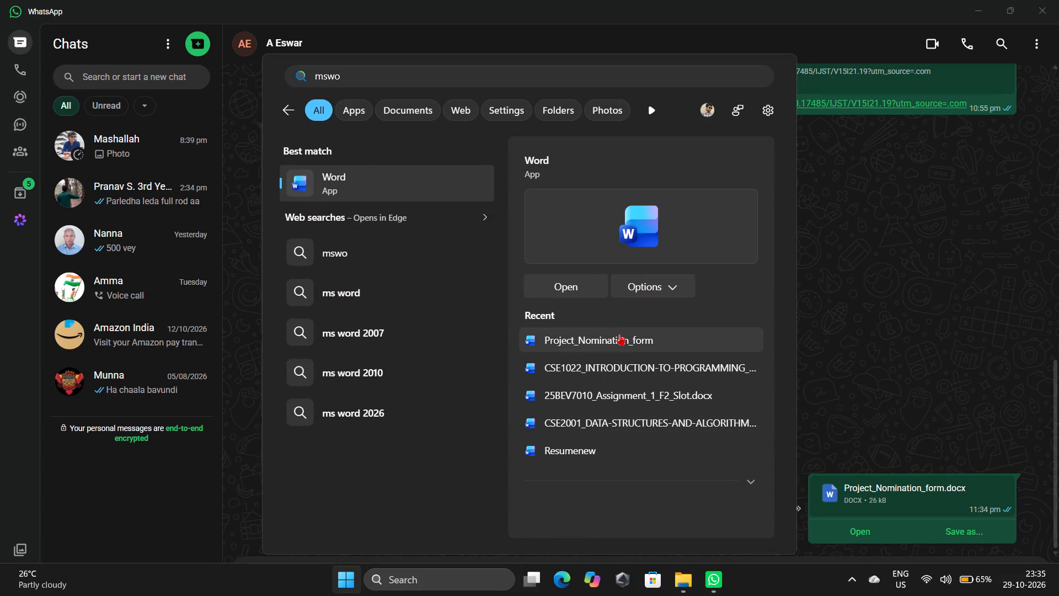
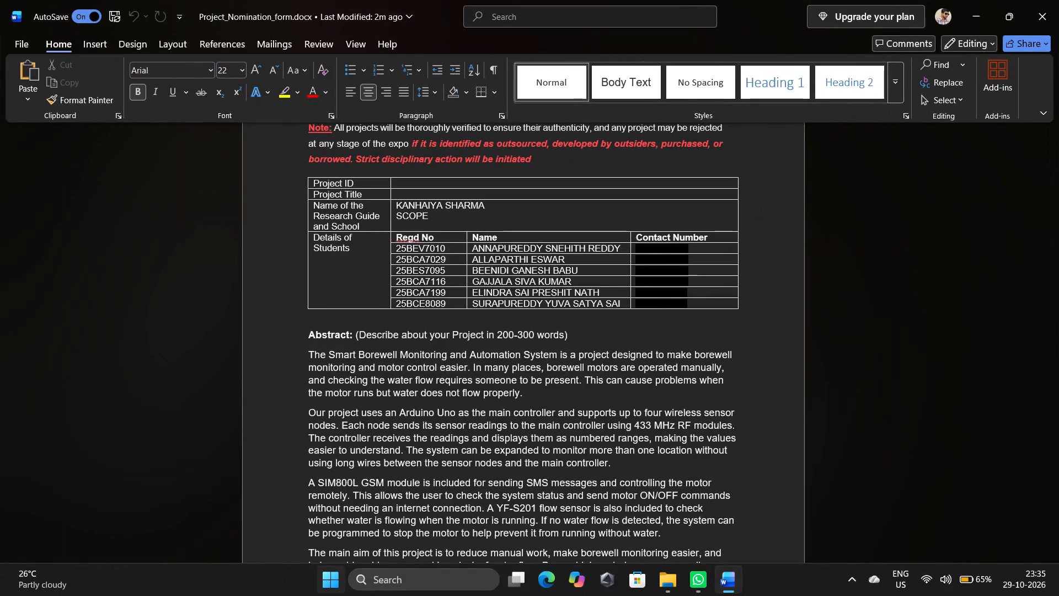
Search Windows for "ms" and launch Word to its start page of recent files.
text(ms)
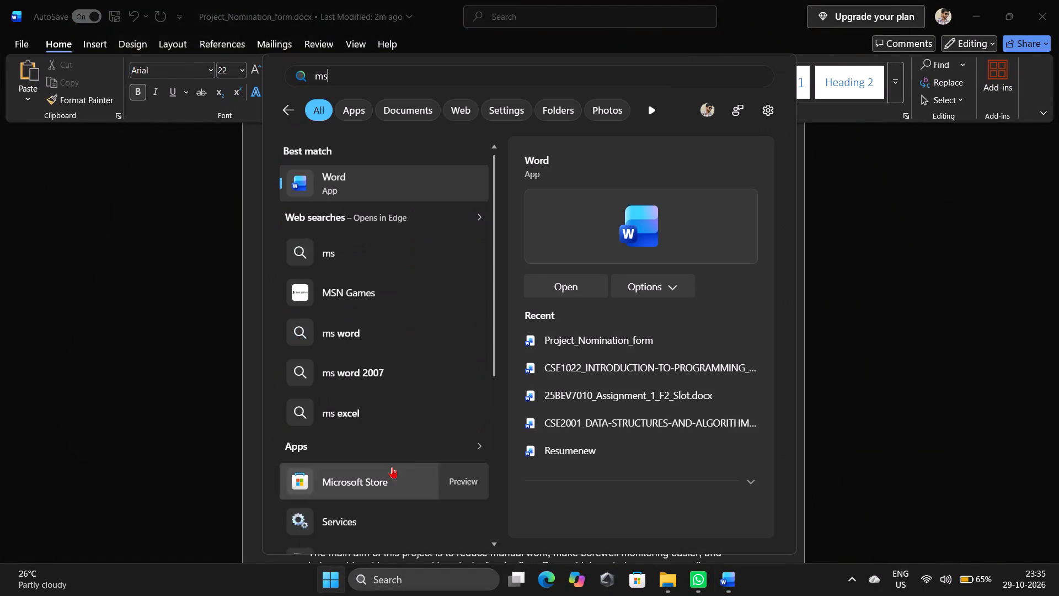
right_click(602, 334)
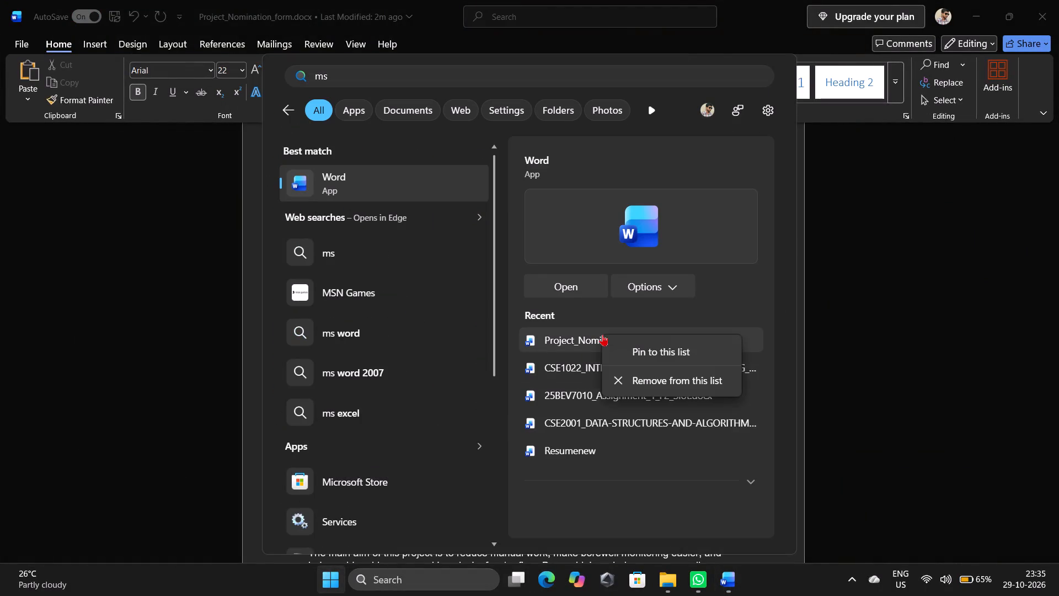
click(570, 289)
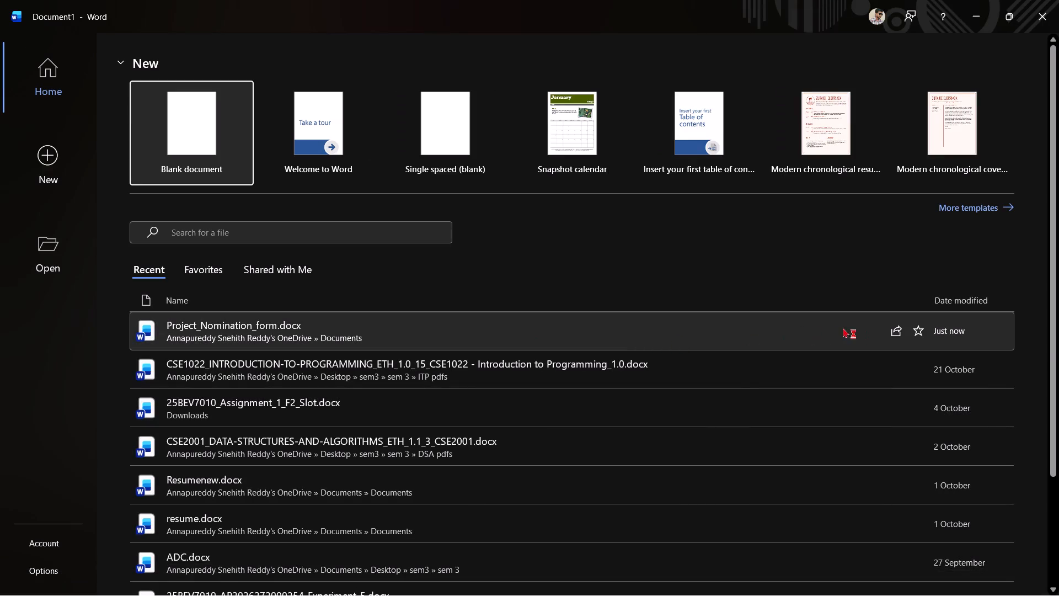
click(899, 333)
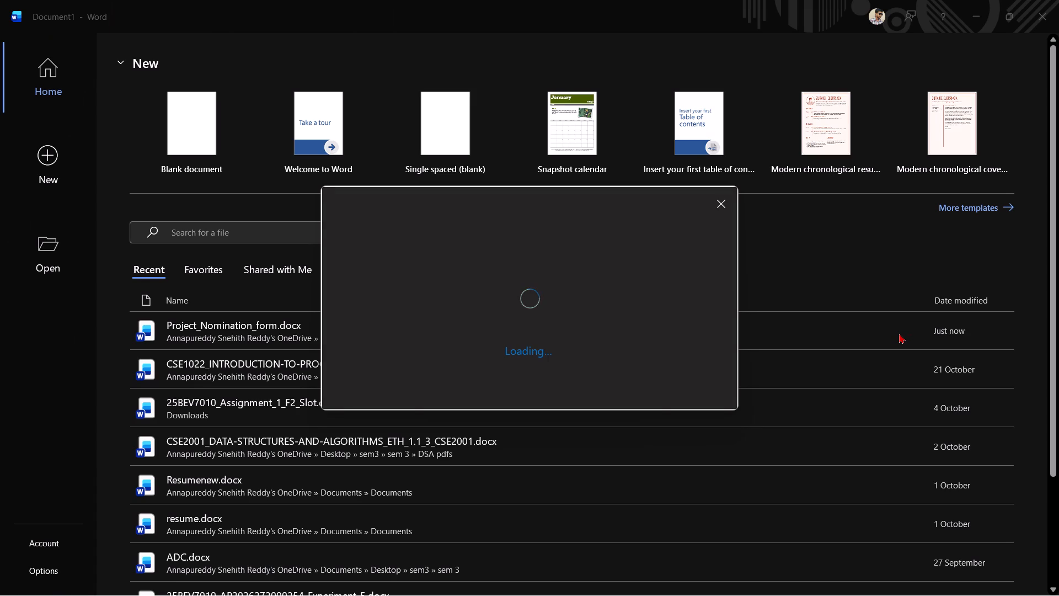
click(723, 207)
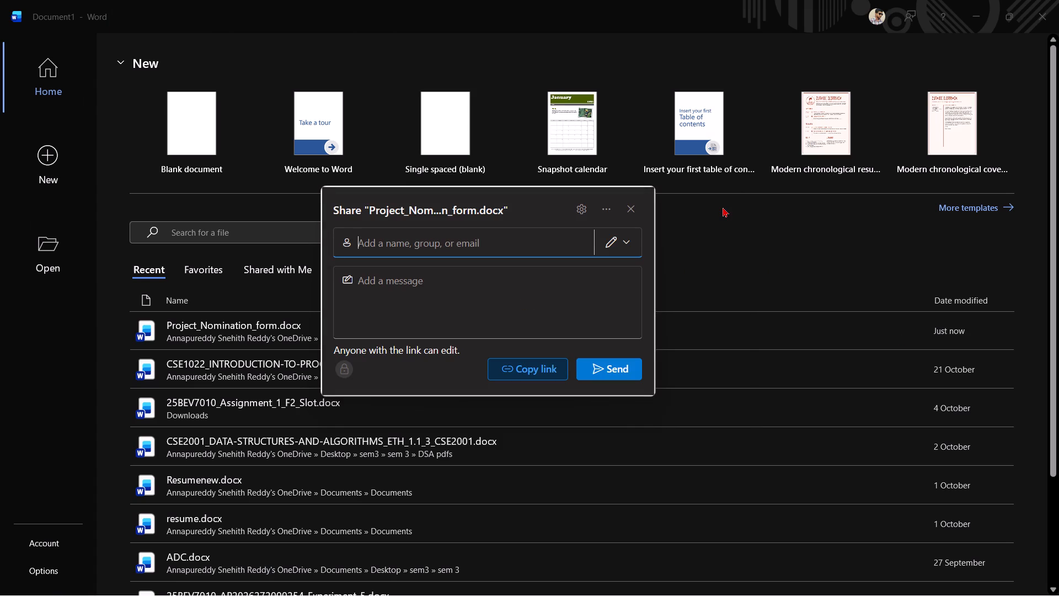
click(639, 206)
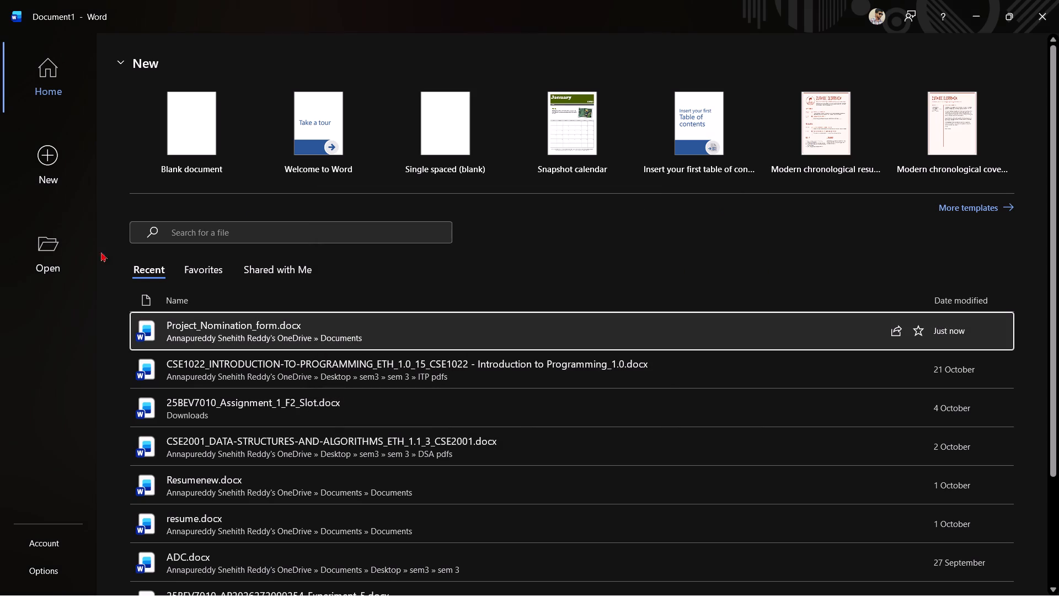
Open Project_Nomination_form.docx from the recent documents.
click(60, 253)
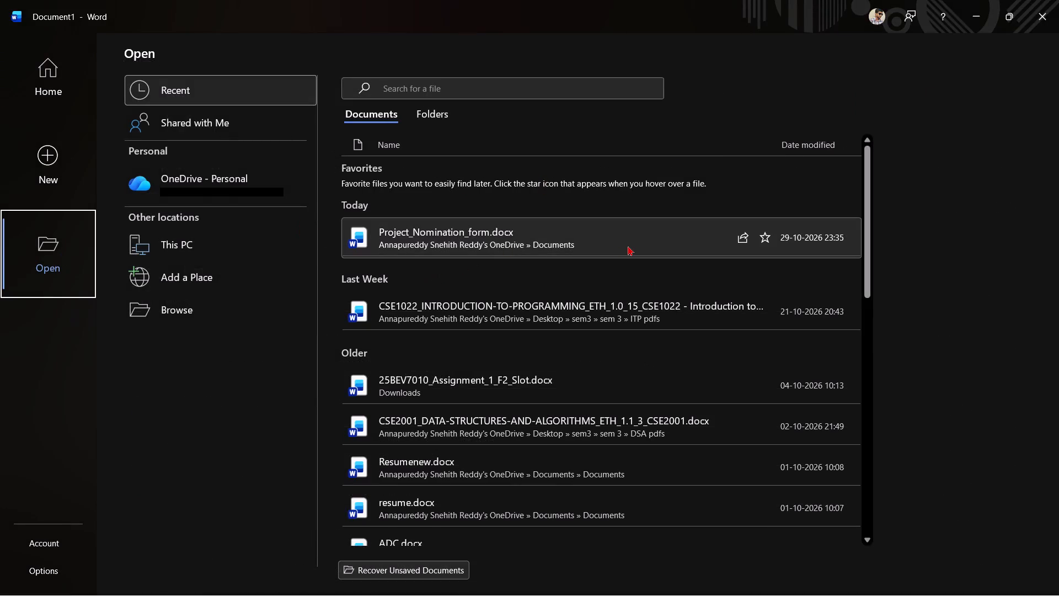
triple_click(577, 252)
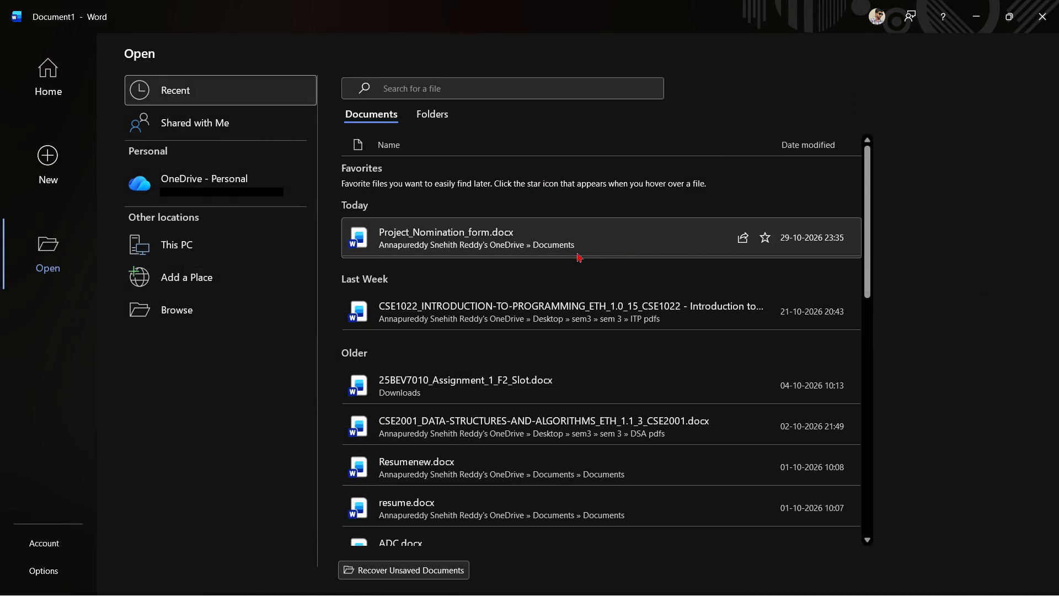
click(577, 252)
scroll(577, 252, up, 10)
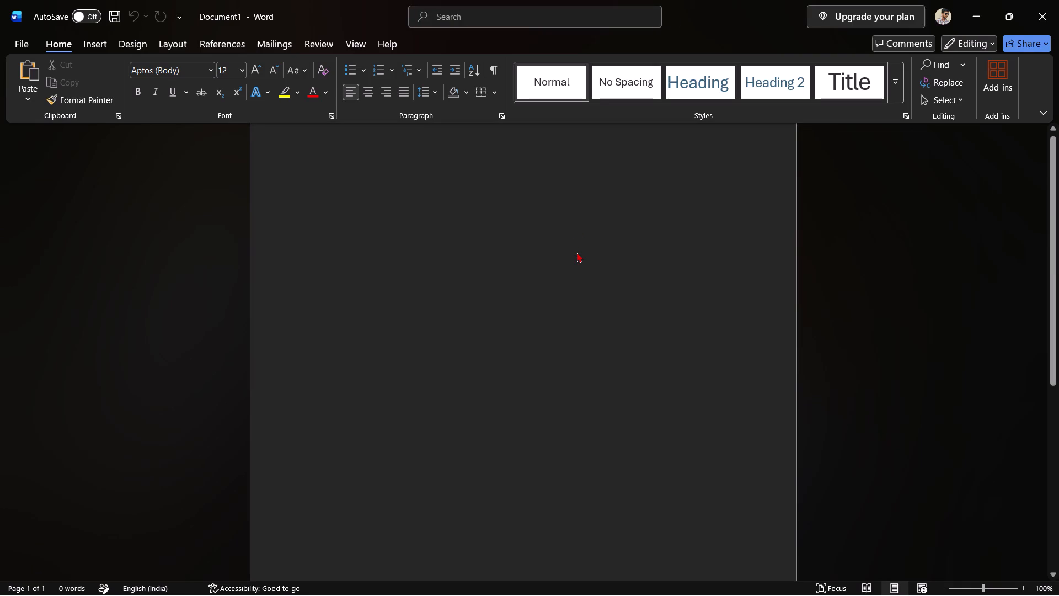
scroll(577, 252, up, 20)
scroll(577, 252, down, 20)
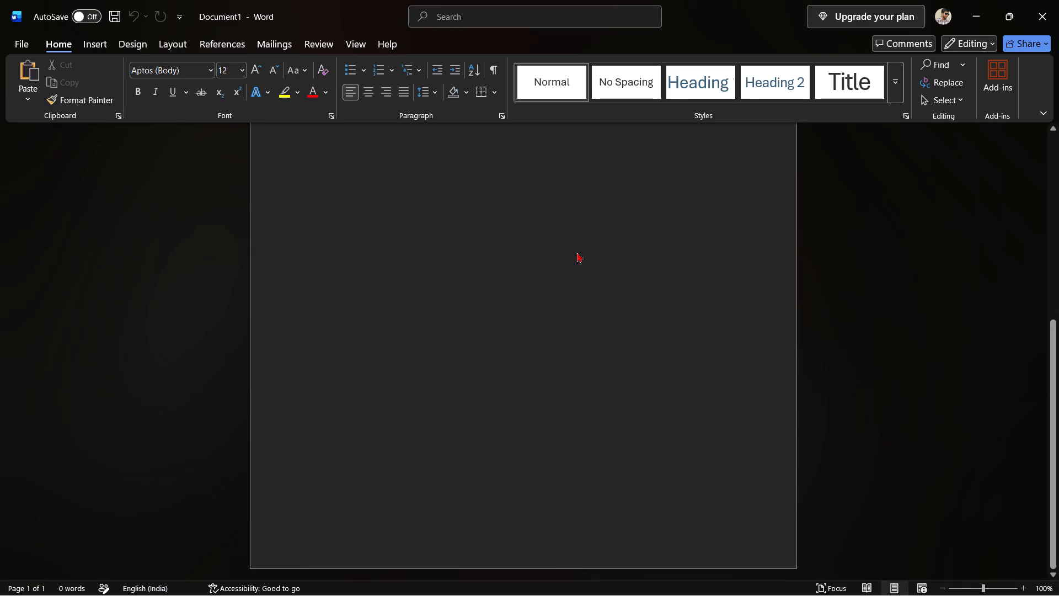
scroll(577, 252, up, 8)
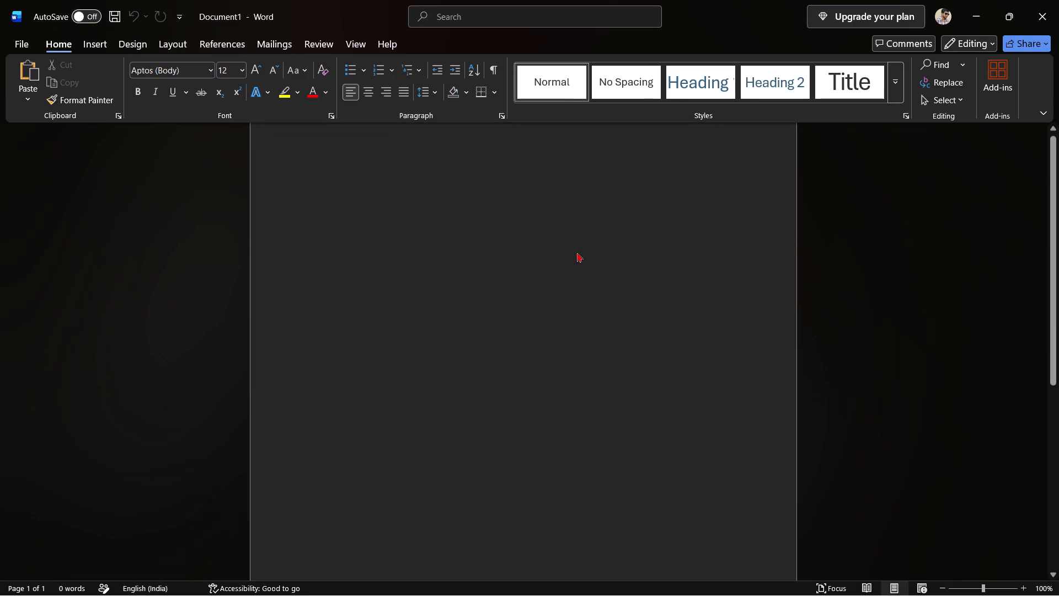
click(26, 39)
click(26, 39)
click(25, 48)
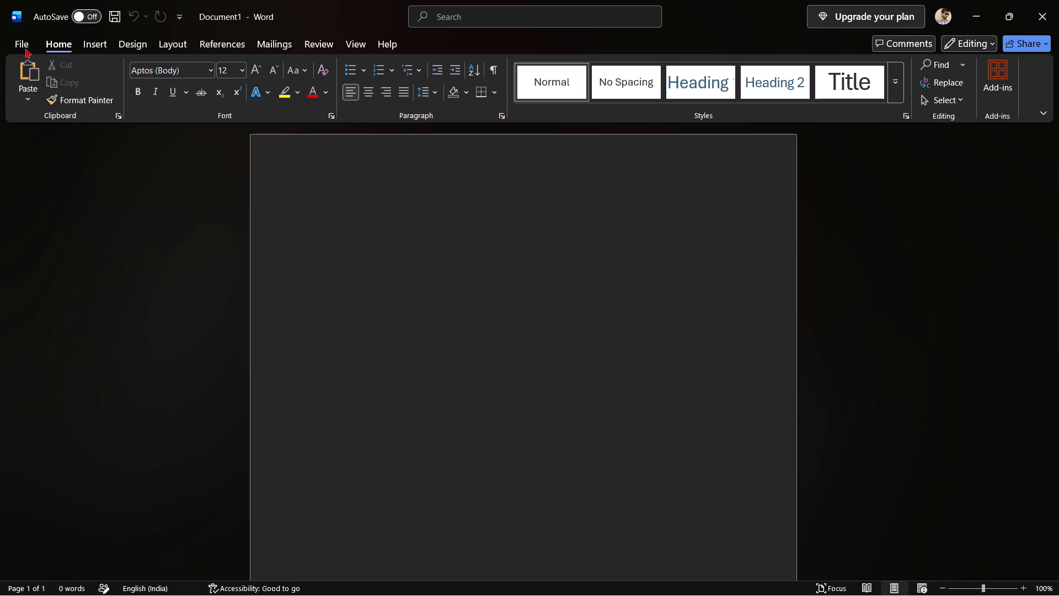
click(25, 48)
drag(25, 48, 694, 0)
Close the blank Document1.
click(1058, 0)
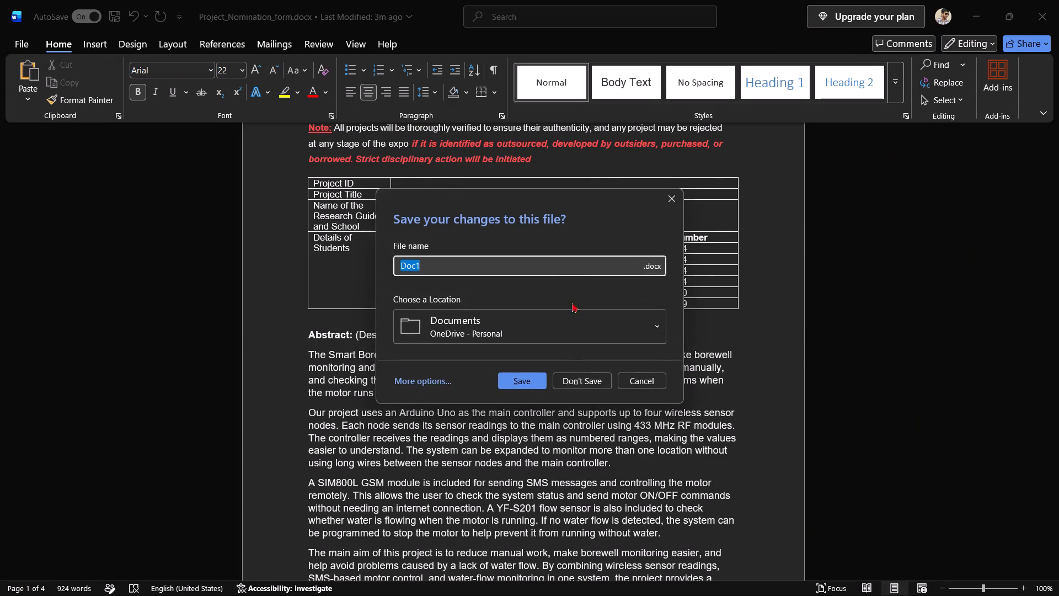
Dismiss the save prompt for the blank Doc1 and save Project_Nomination_form.docx.
click(670, 201)
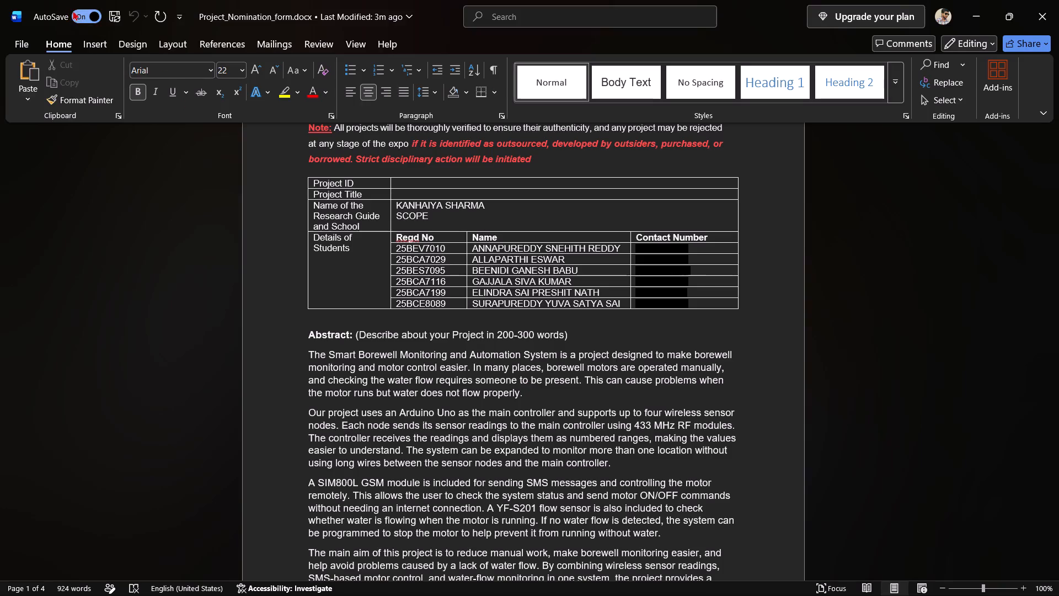
click(113, 10)
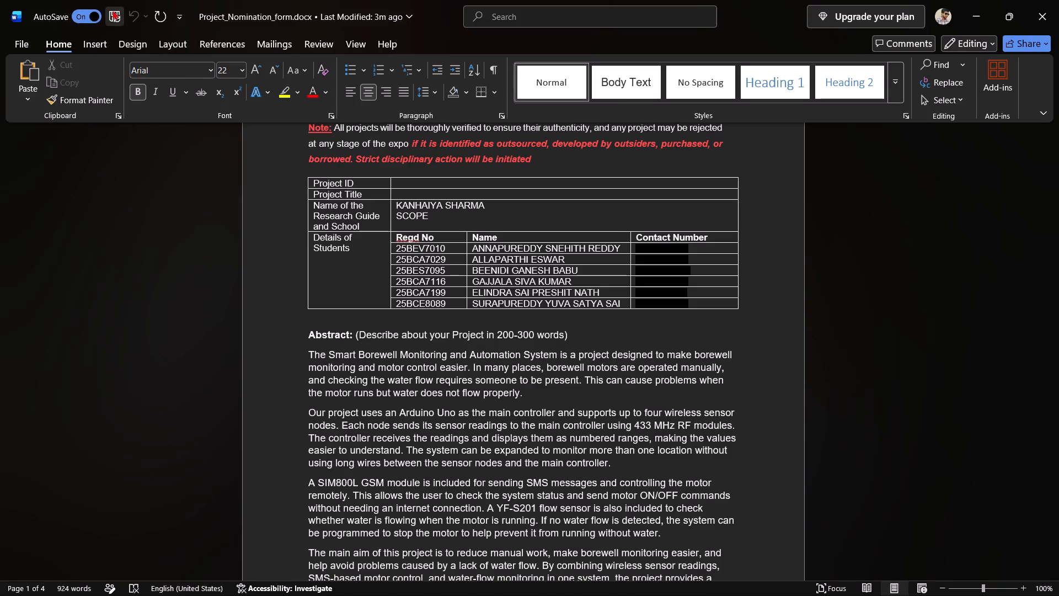
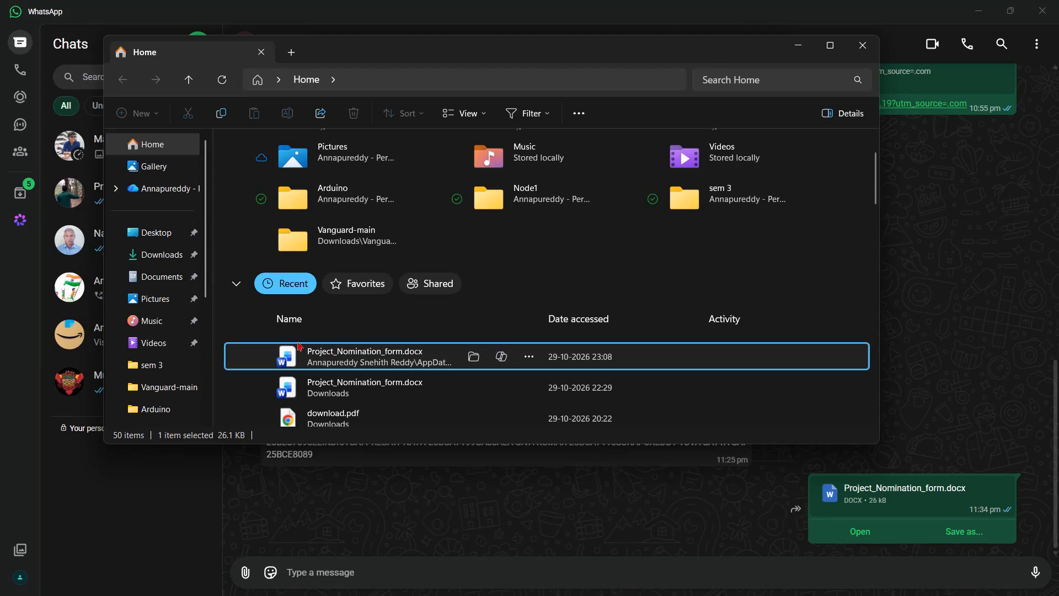
Open the most recently accessed Project_Nomination_form.docx from the recent files, and minimize the unfilled copy to reach the completed form.
triple_click(413, 356)
click(413, 356)
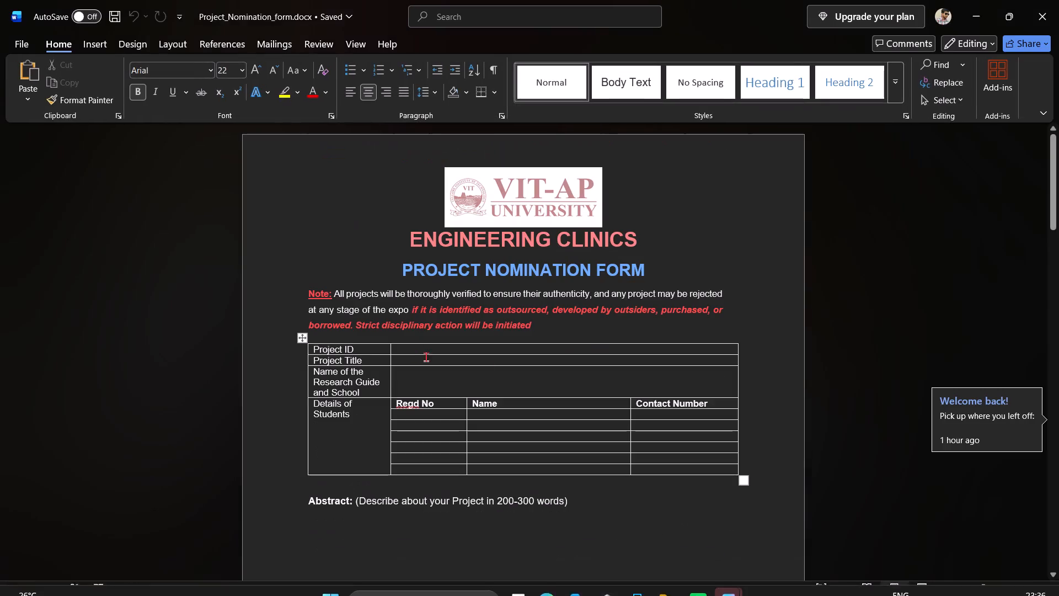
scroll(536, 384, down, 6)
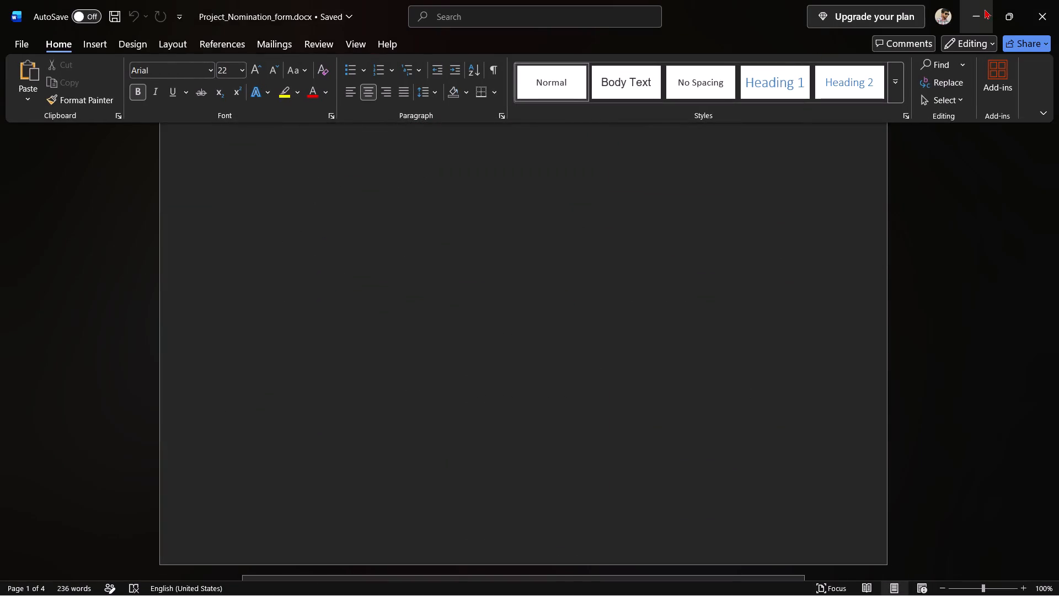
click(985, 9)
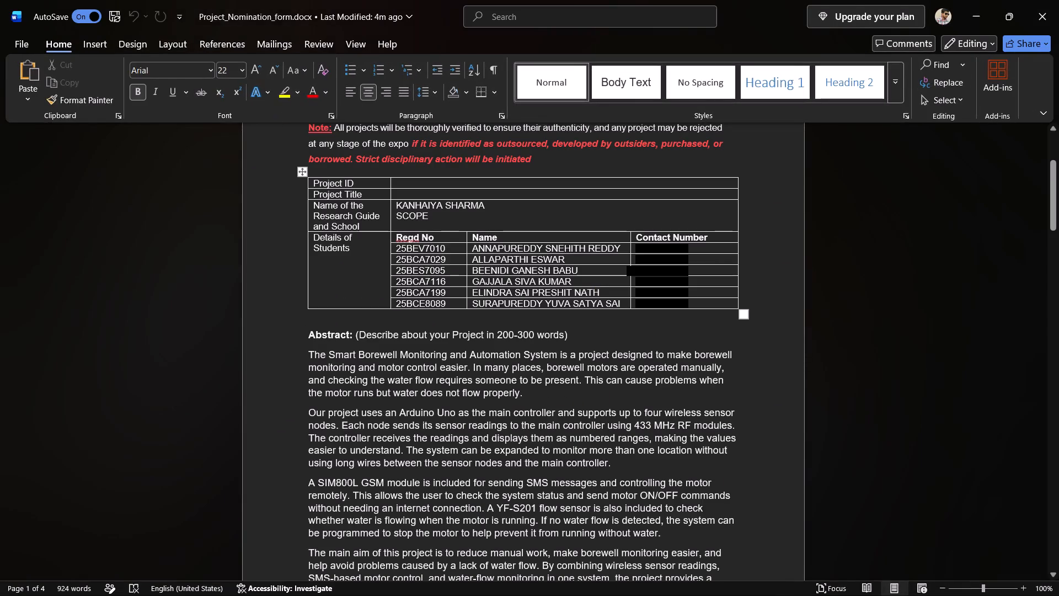
Open the sharing dialog for the completed Project_Nomination_form.docx.
click(1046, 39)
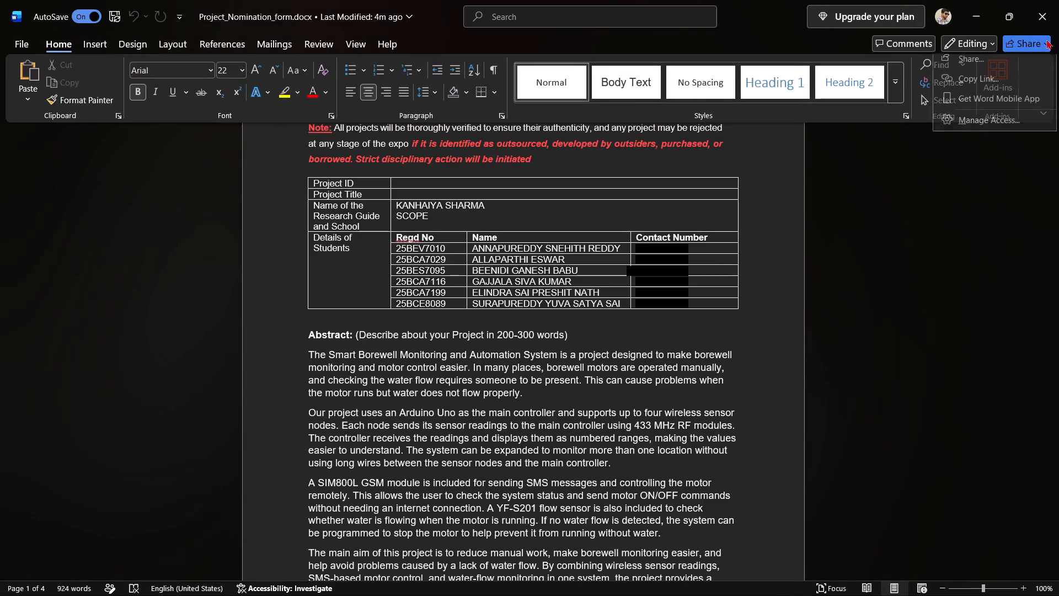
click(1007, 63)
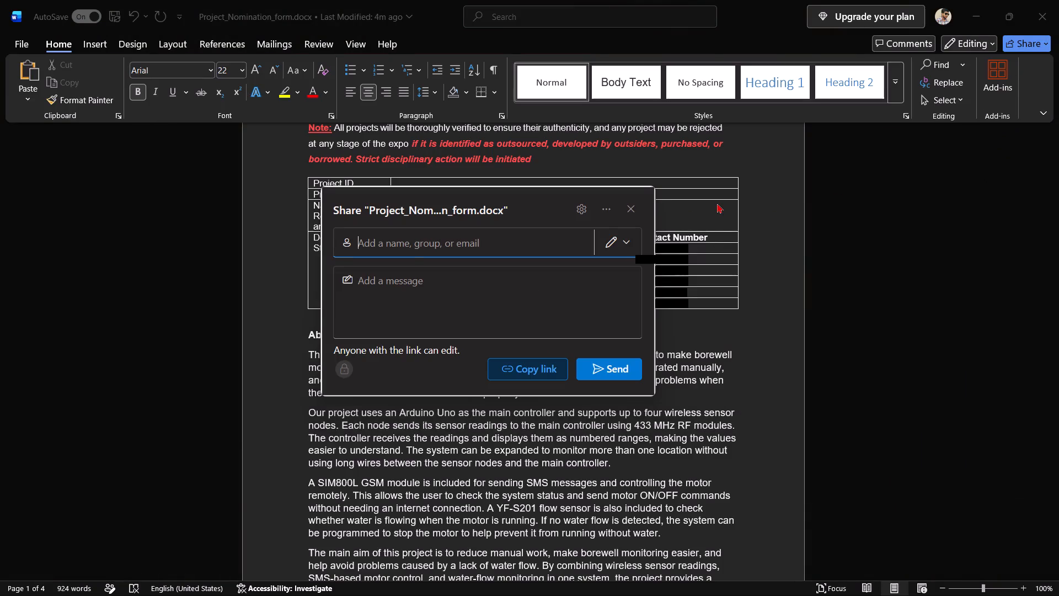
Close the Share dialog for Project_Nomination_form.docx without sending or copying a link.
click(641, 203)
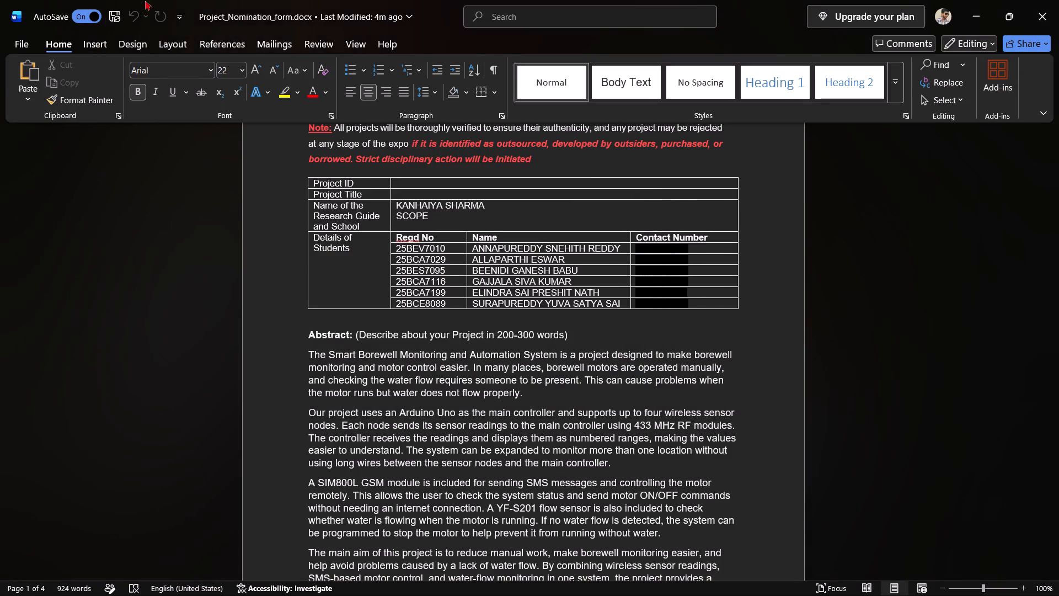
Save Project_Nomination_form.docx.
triple_click(114, 13)
triple_click(114, 13)
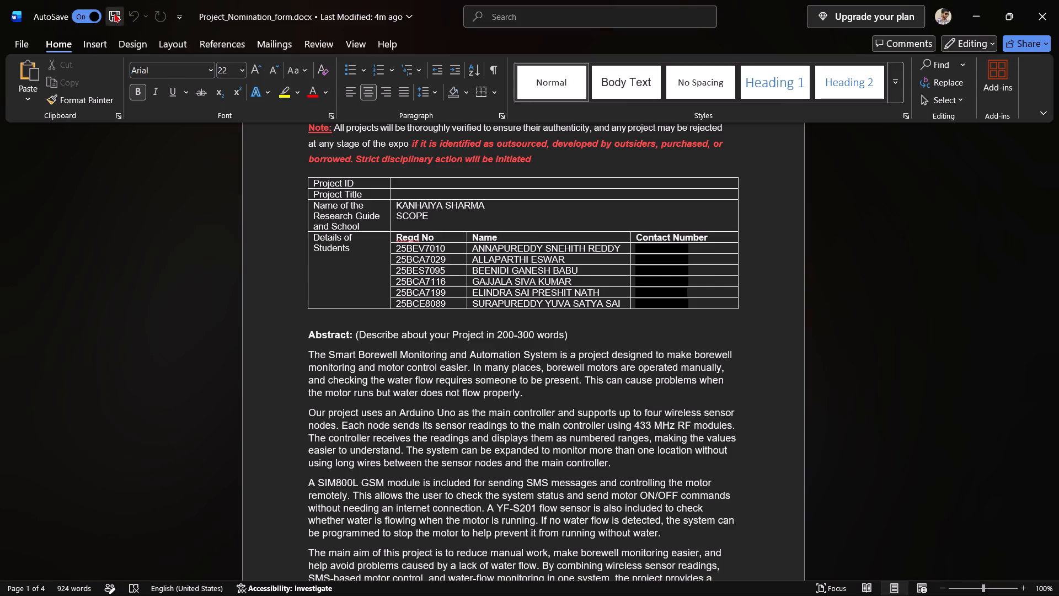
click(114, 13)
right_click(114, 13)
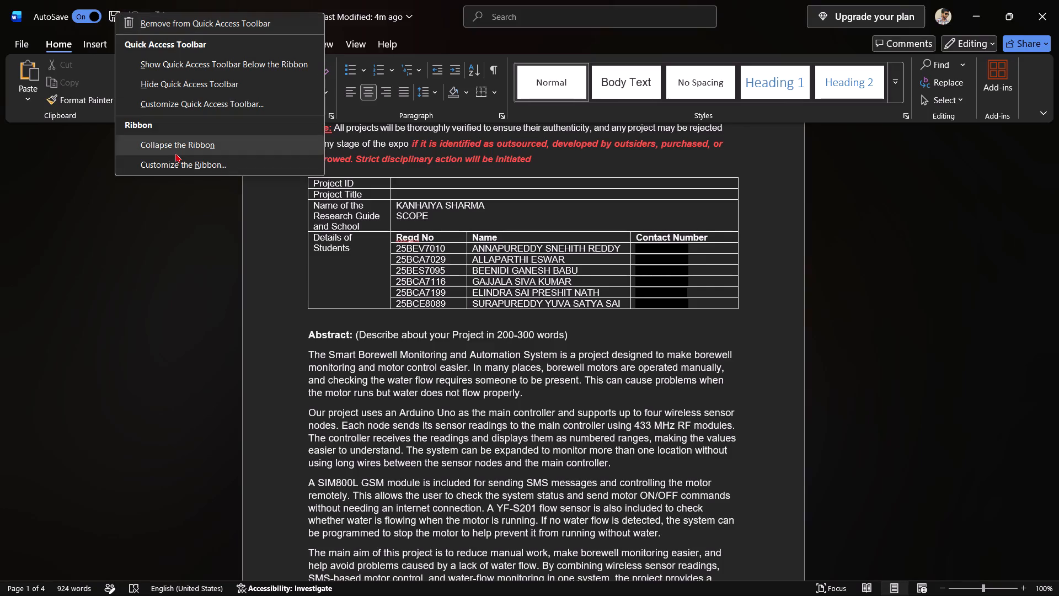
click(173, 243)
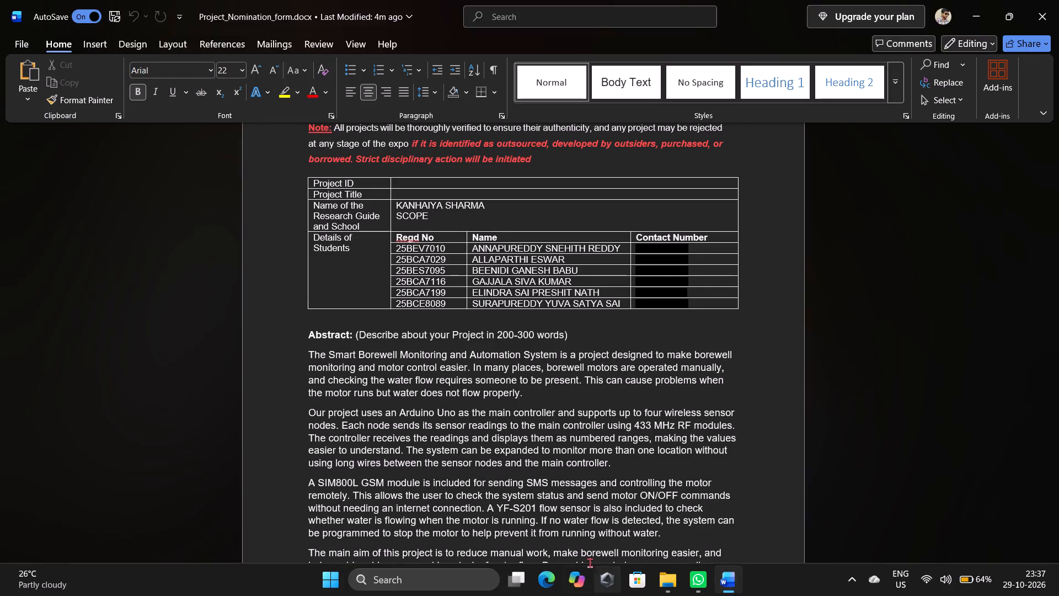
Check the recent files in File Explorer for the nomination form, and return to the Word document.
click(662, 588)
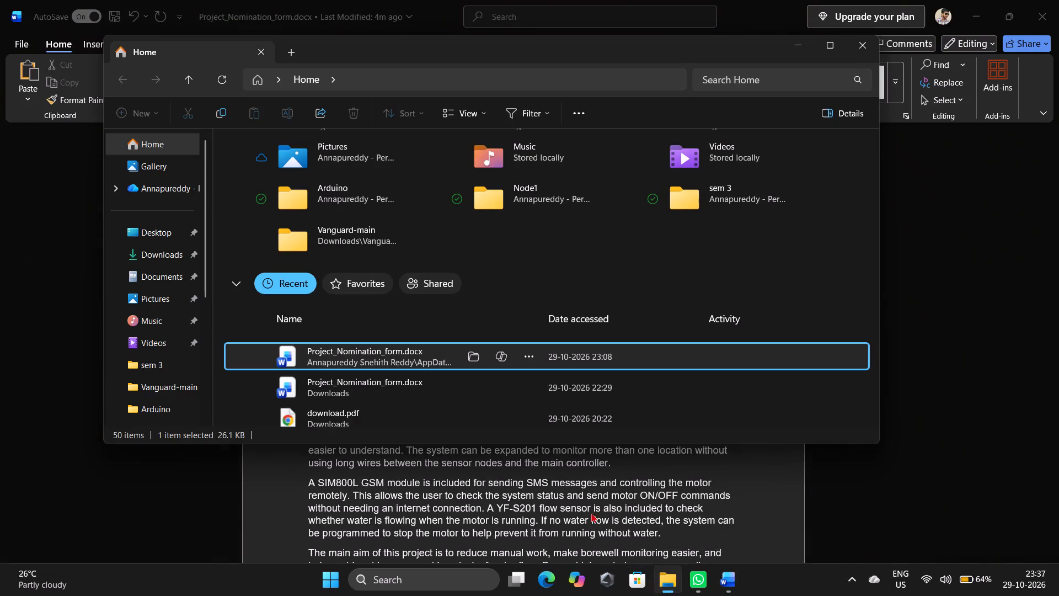
click(793, 54)
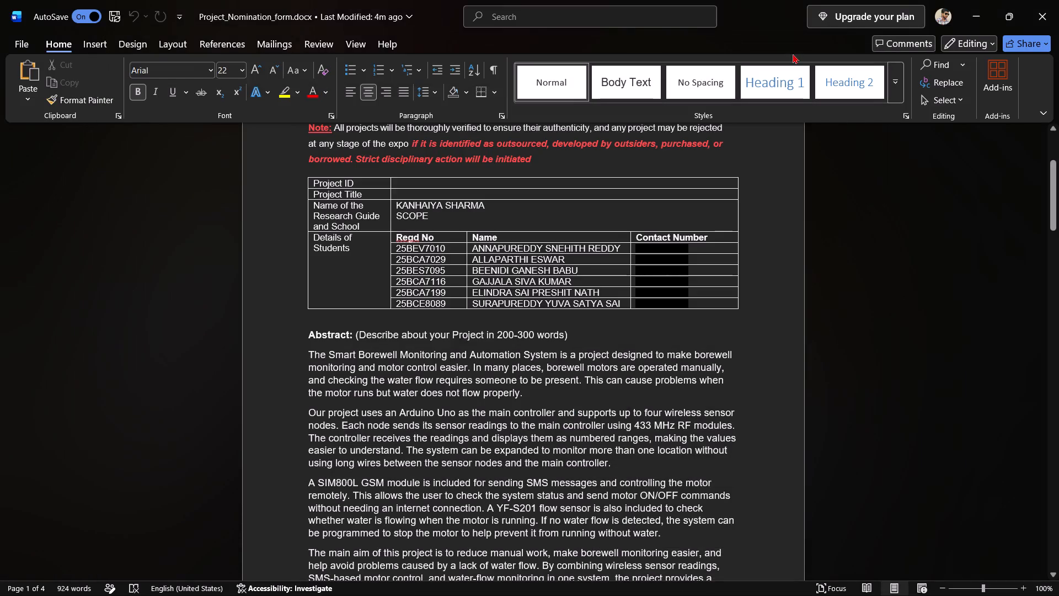
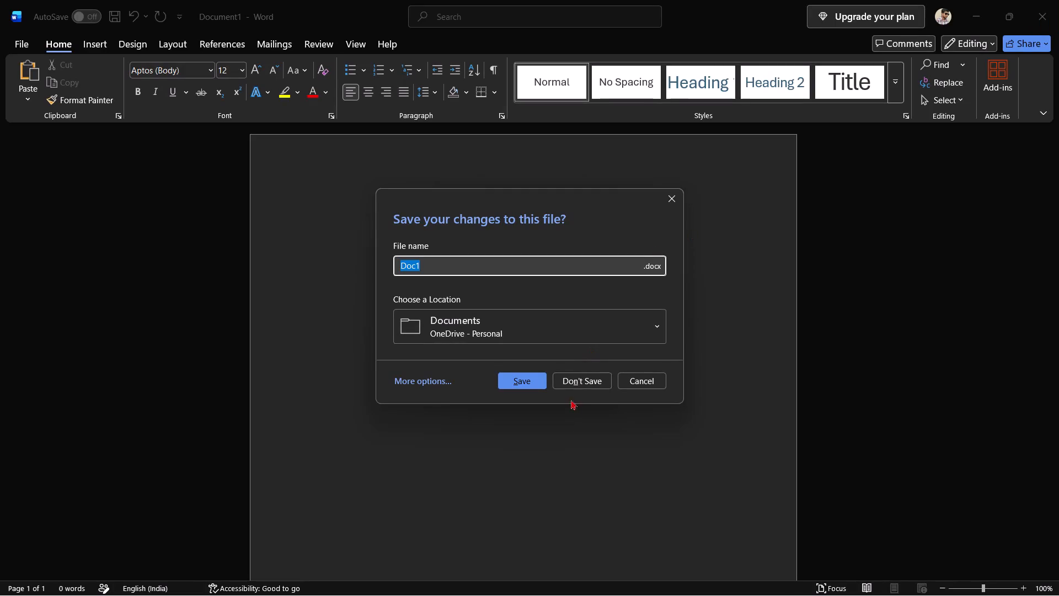
Close the blank Word document without saving it.
click(579, 384)
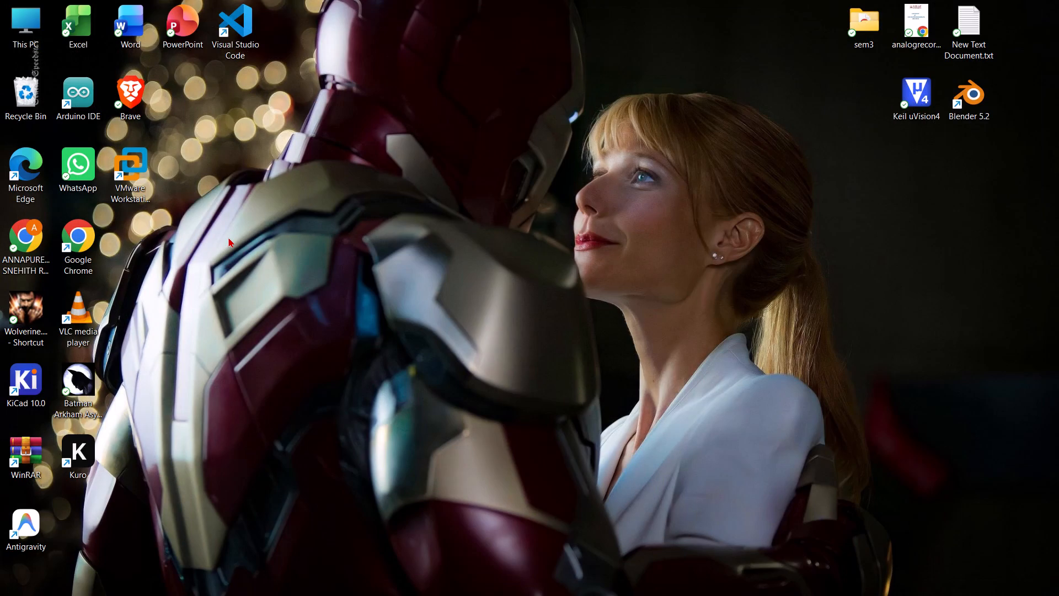
Switch to File Explorer and search Home for "project".
double_click(20, 23)
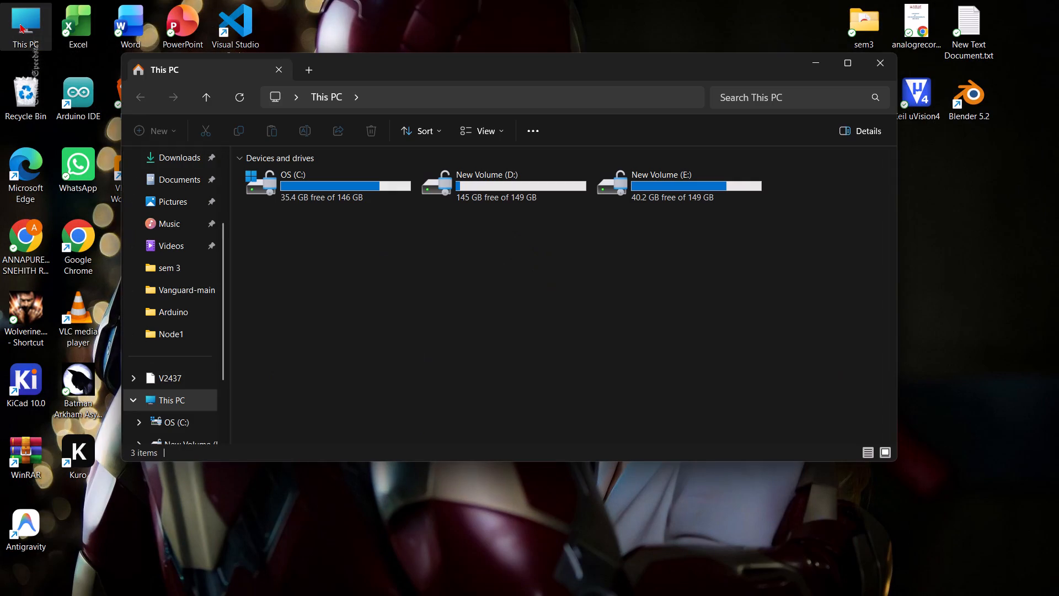
click(175, 184)
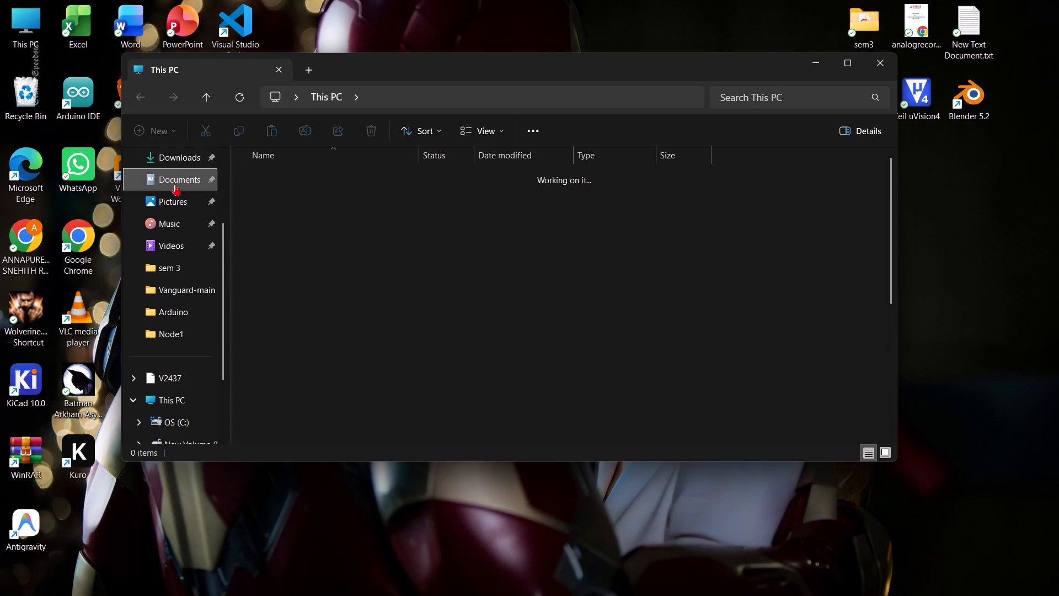
scroll(175, 184, up, 2)
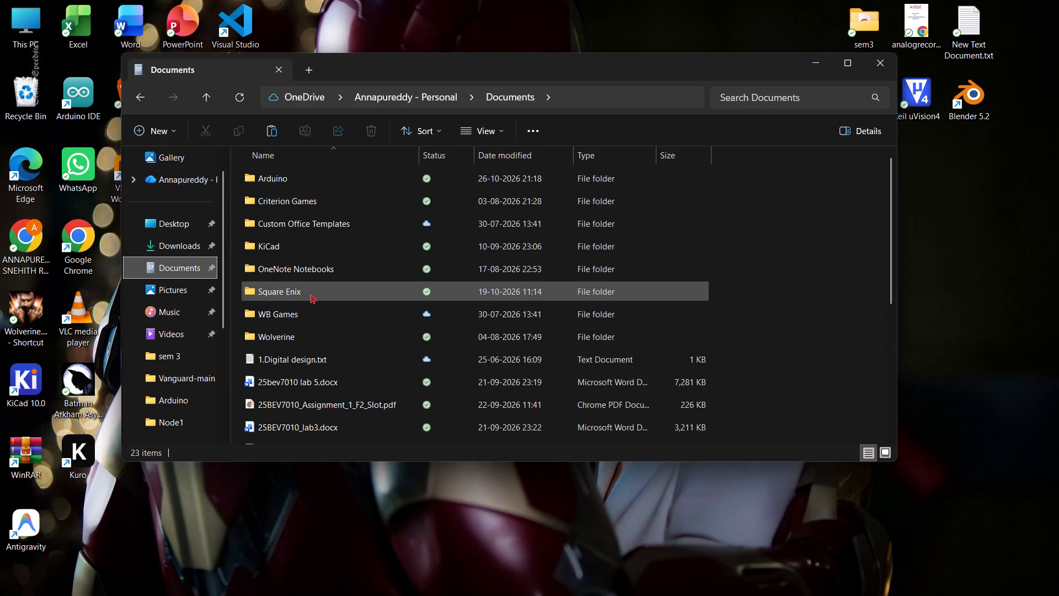
scroll(165, 209, up, 5)
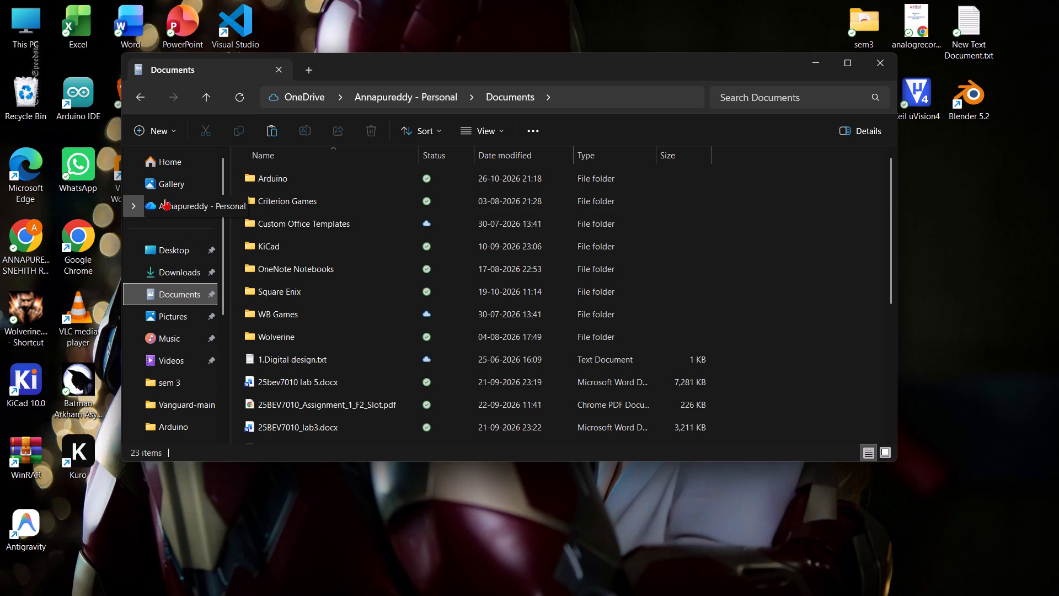
click(195, 154)
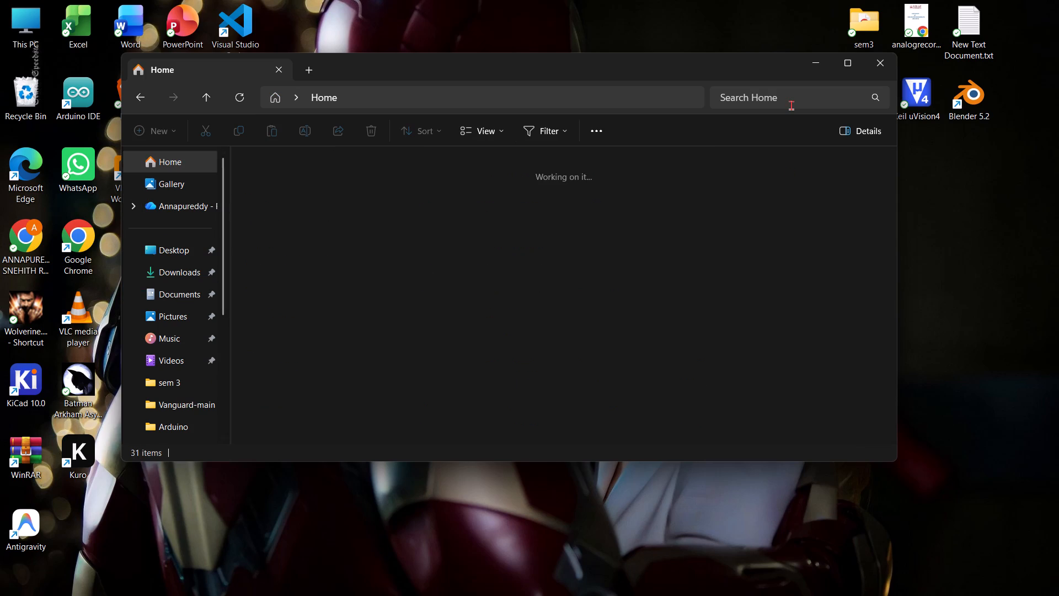
click(791, 103)
text(project)
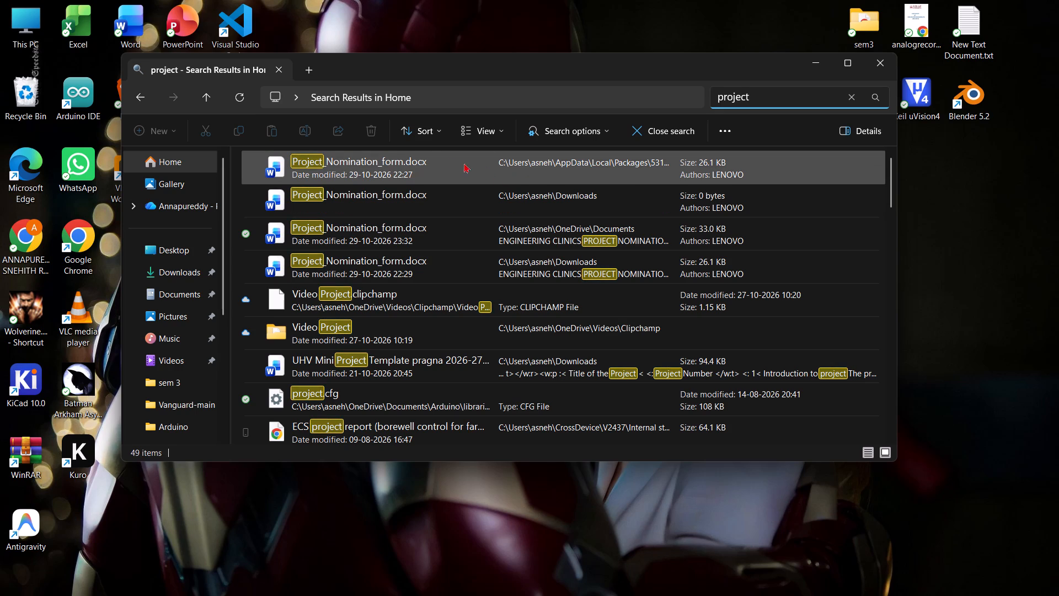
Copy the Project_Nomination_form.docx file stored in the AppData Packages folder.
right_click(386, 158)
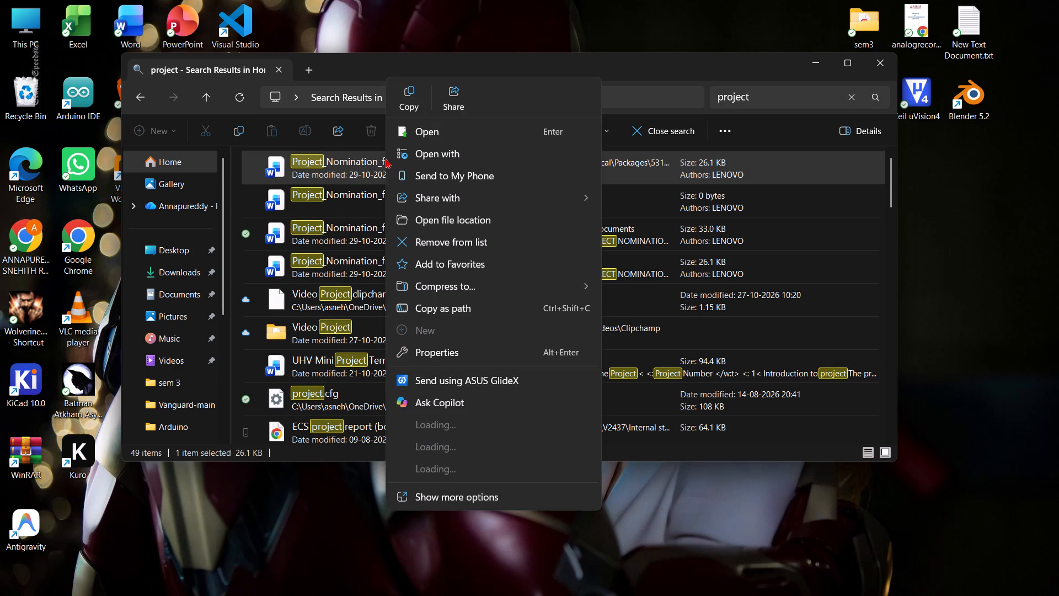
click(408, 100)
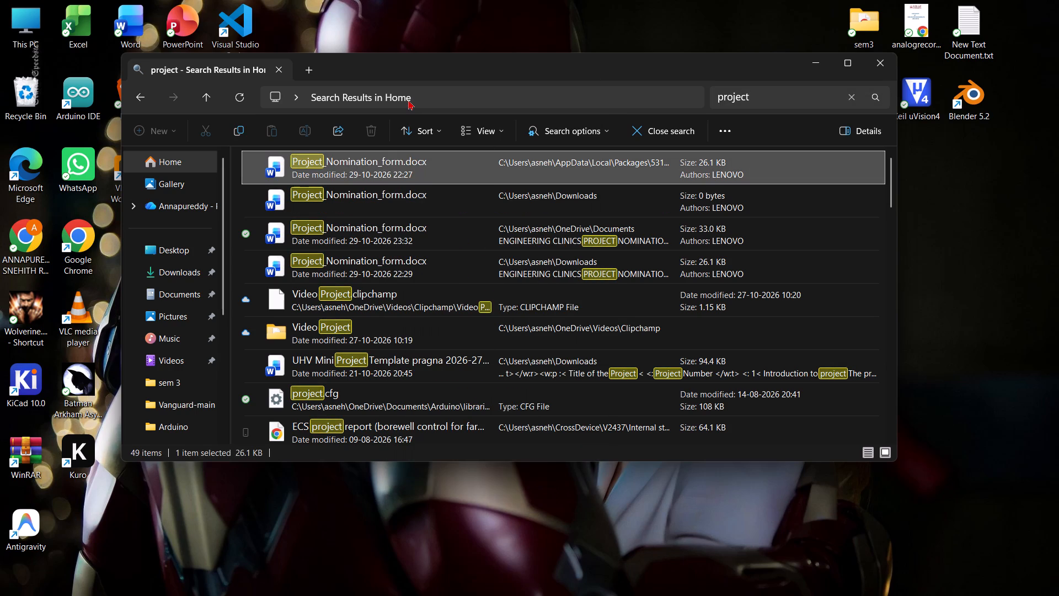
Open the AppData version of Project_Nomination_form.docx in Word, check whether its form fields are filled in, and close it.
double_click(328, 156)
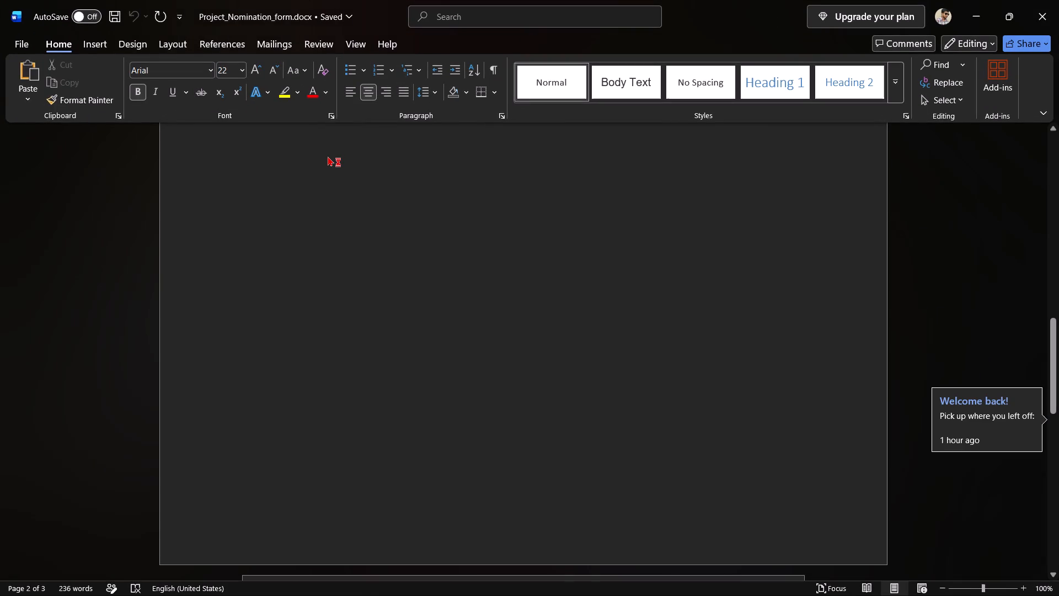
scroll(380, 310, up, 4)
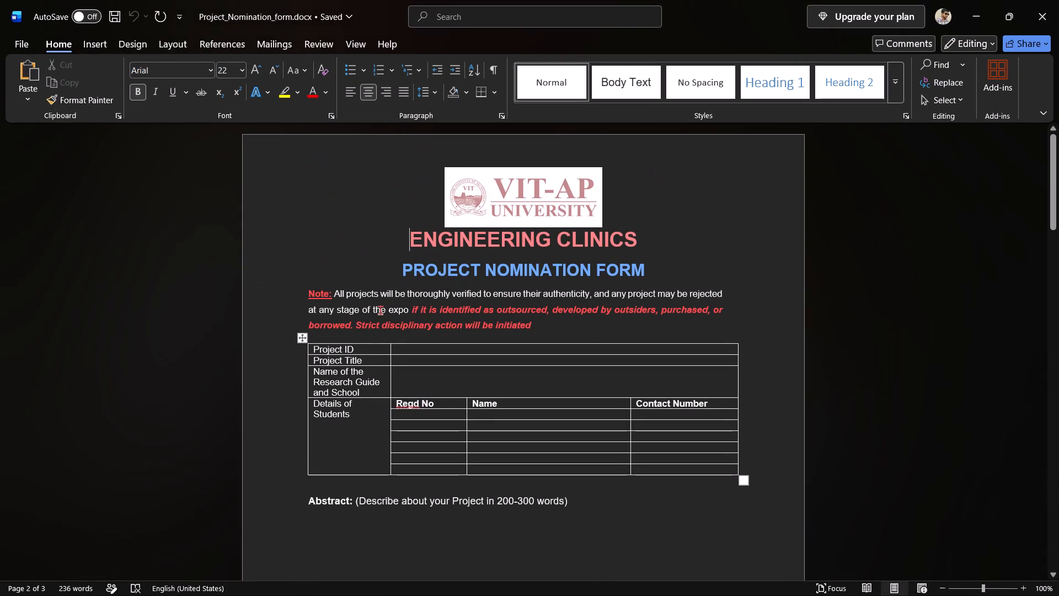
scroll(380, 310, up, 2)
click(1058, 13)
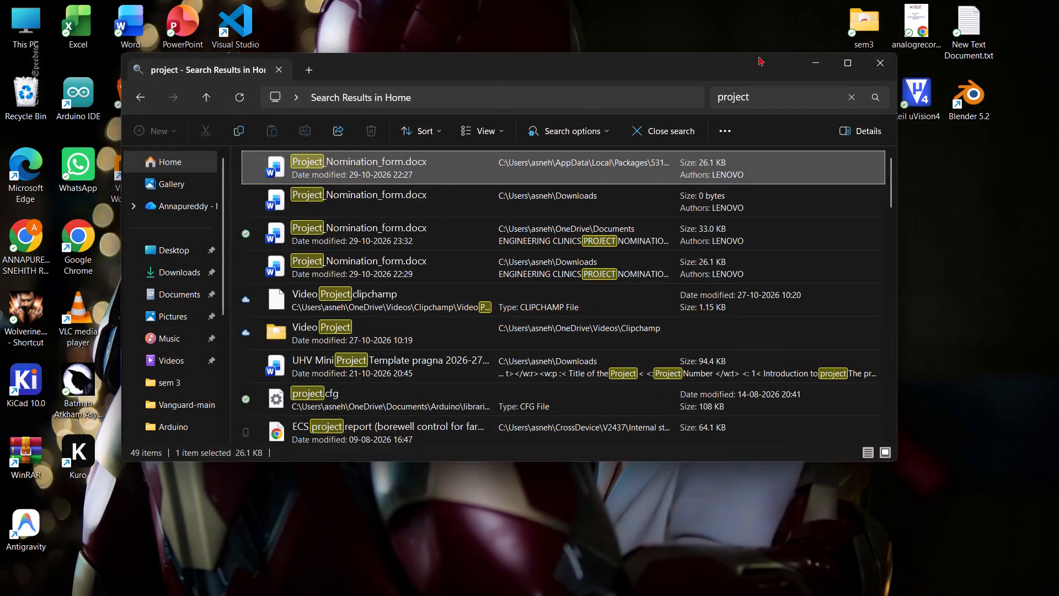
Open the OneDrive Documents version of Project_Nomination_form.docx, check its guide, student and abstract entries, and close it.
double_click(375, 225)
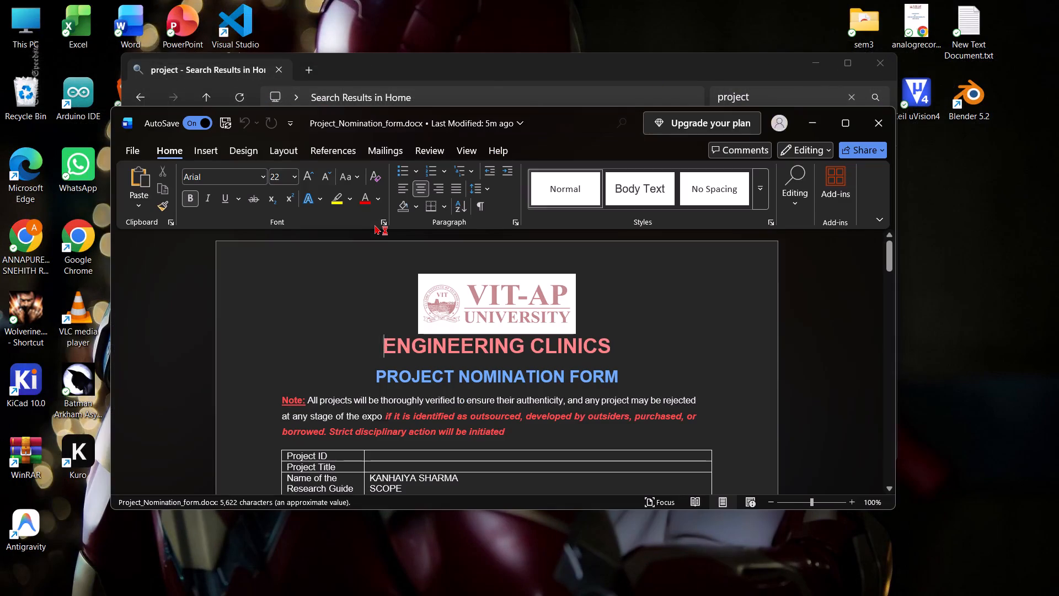
scroll(352, 274, up, 1)
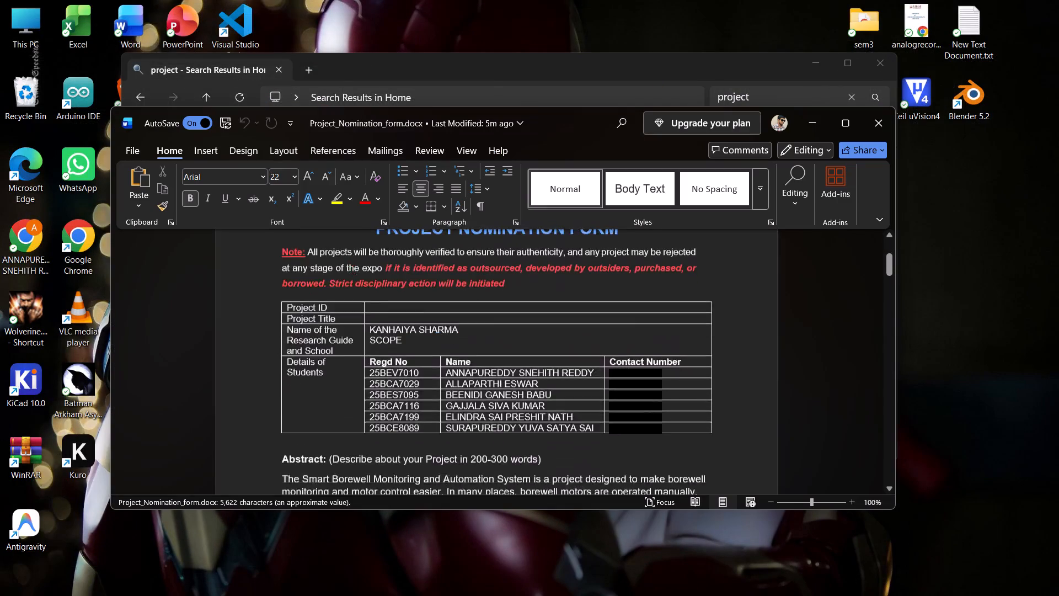
scroll(352, 274, up, 1)
click(869, 132)
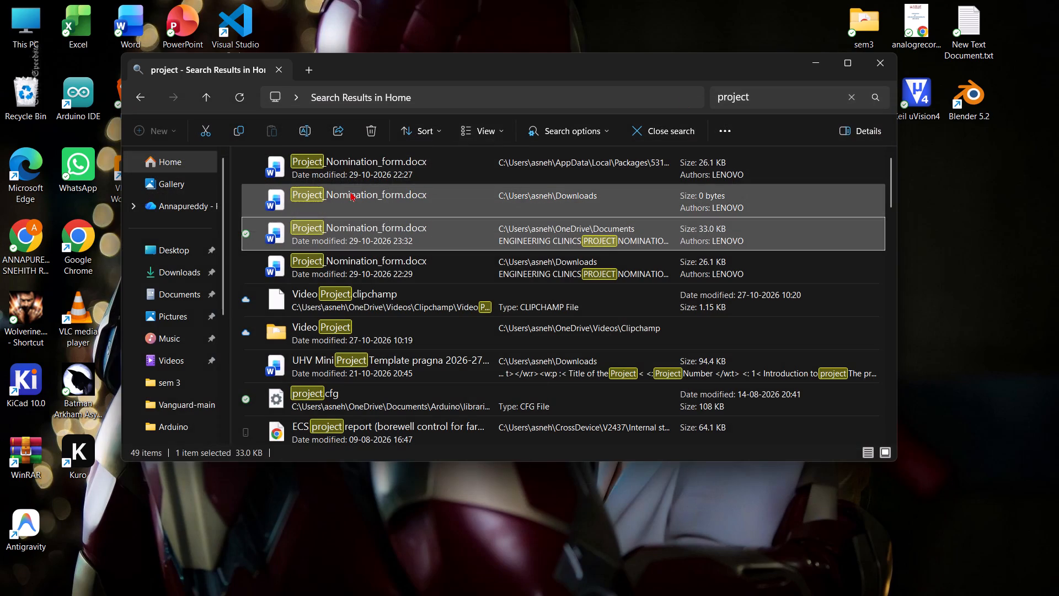
Copy the Project_Nomination_form.docx file stored in OneDrive Documents.
right_click(323, 227)
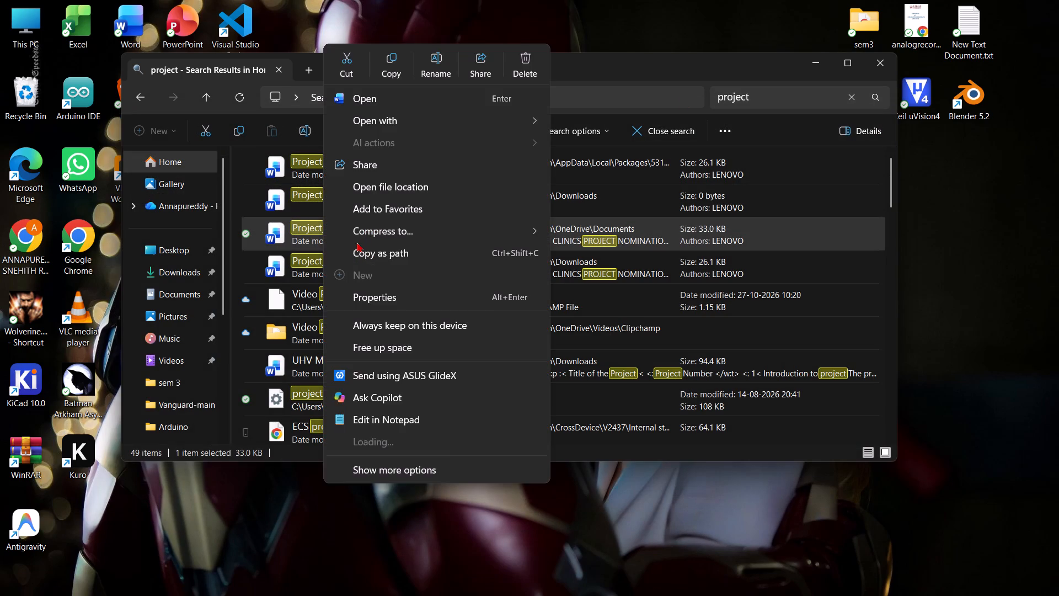
click(393, 53)
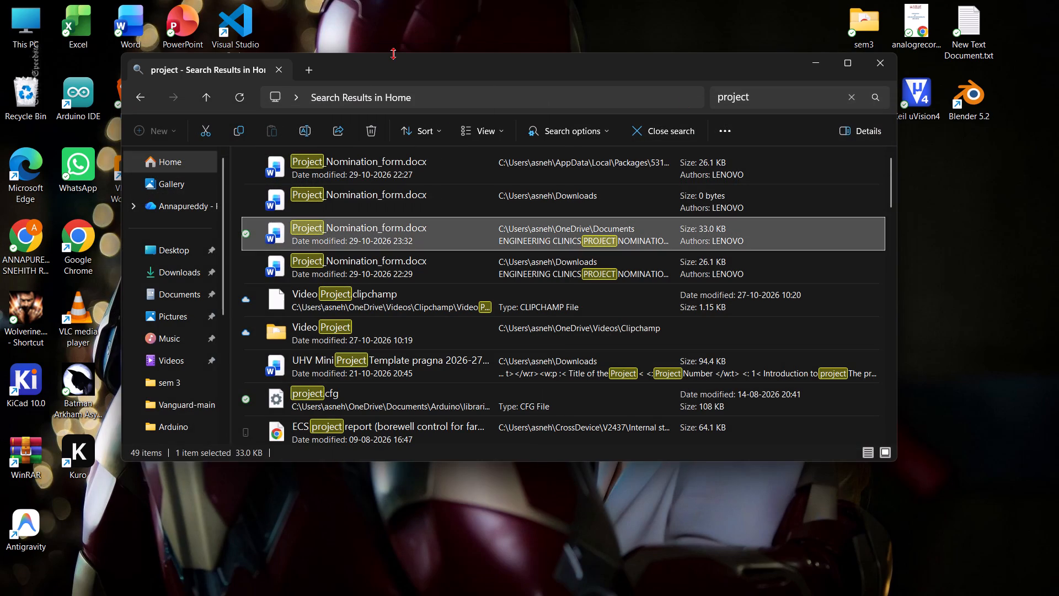
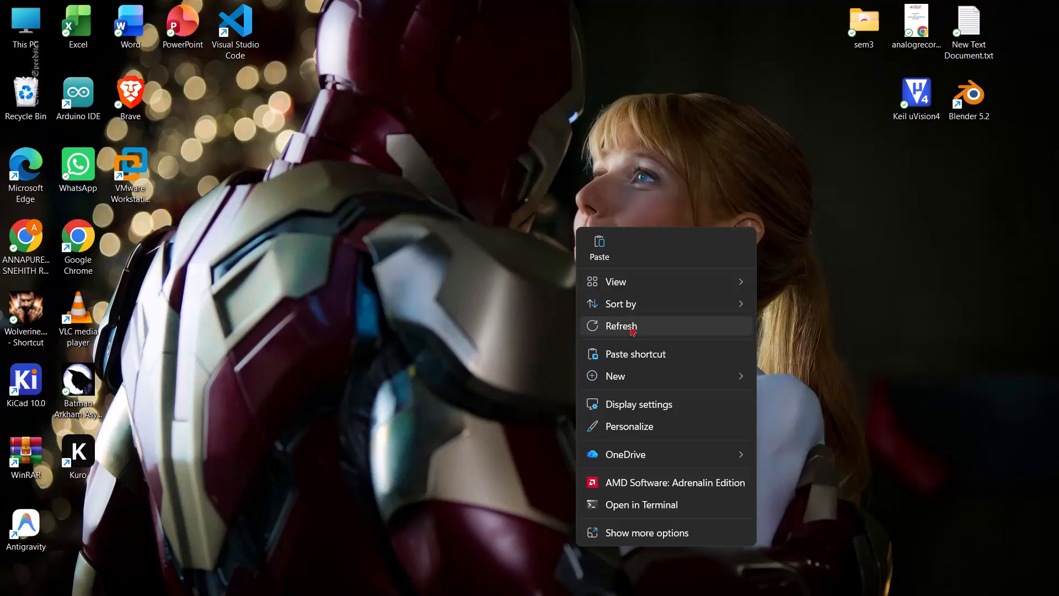
Shut down the computer from the Windows desktop.
key(alt+F4)
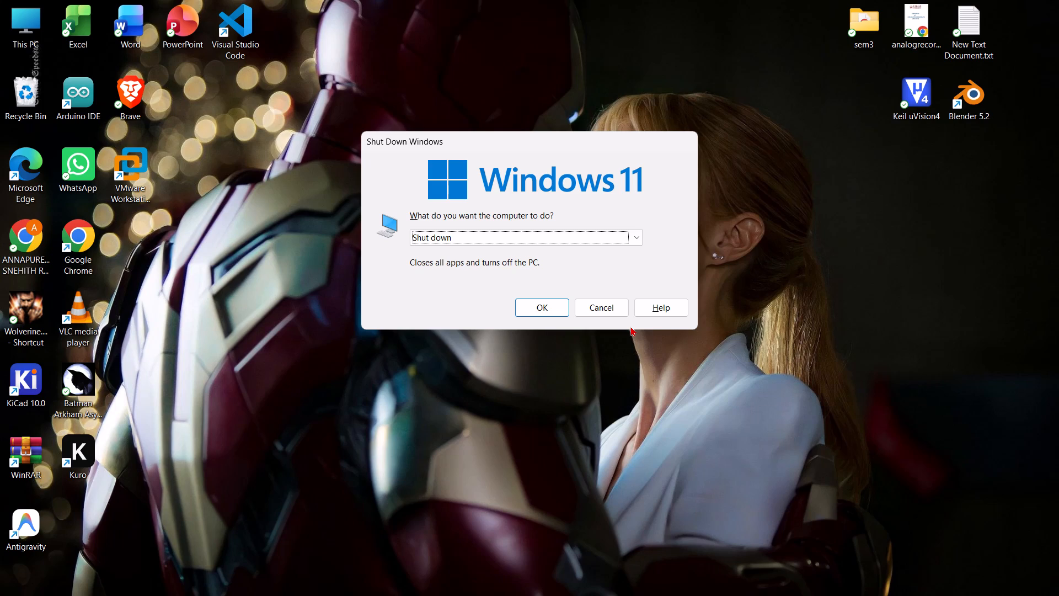
key(Return)
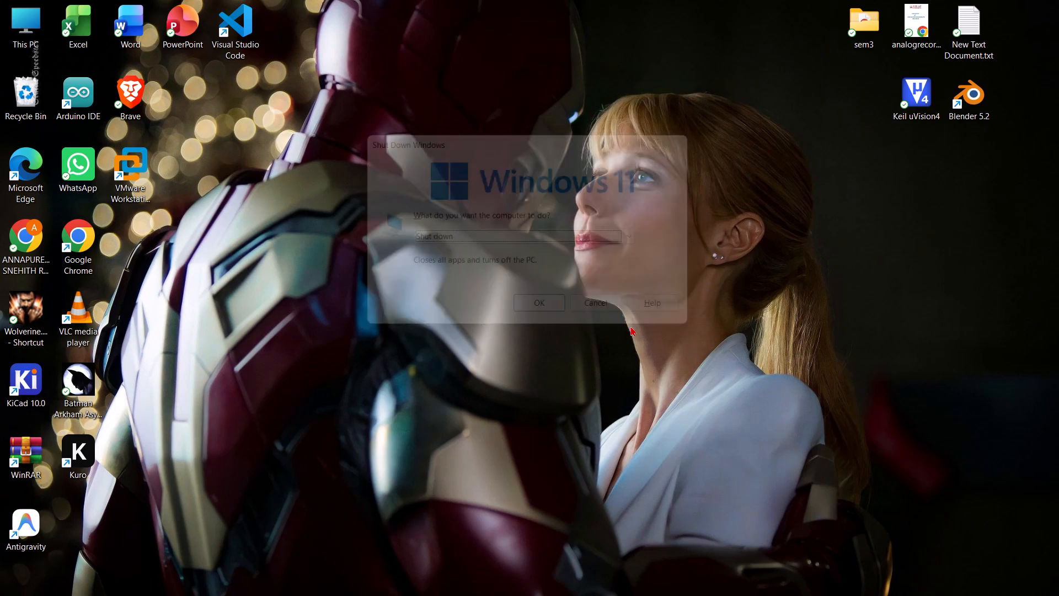